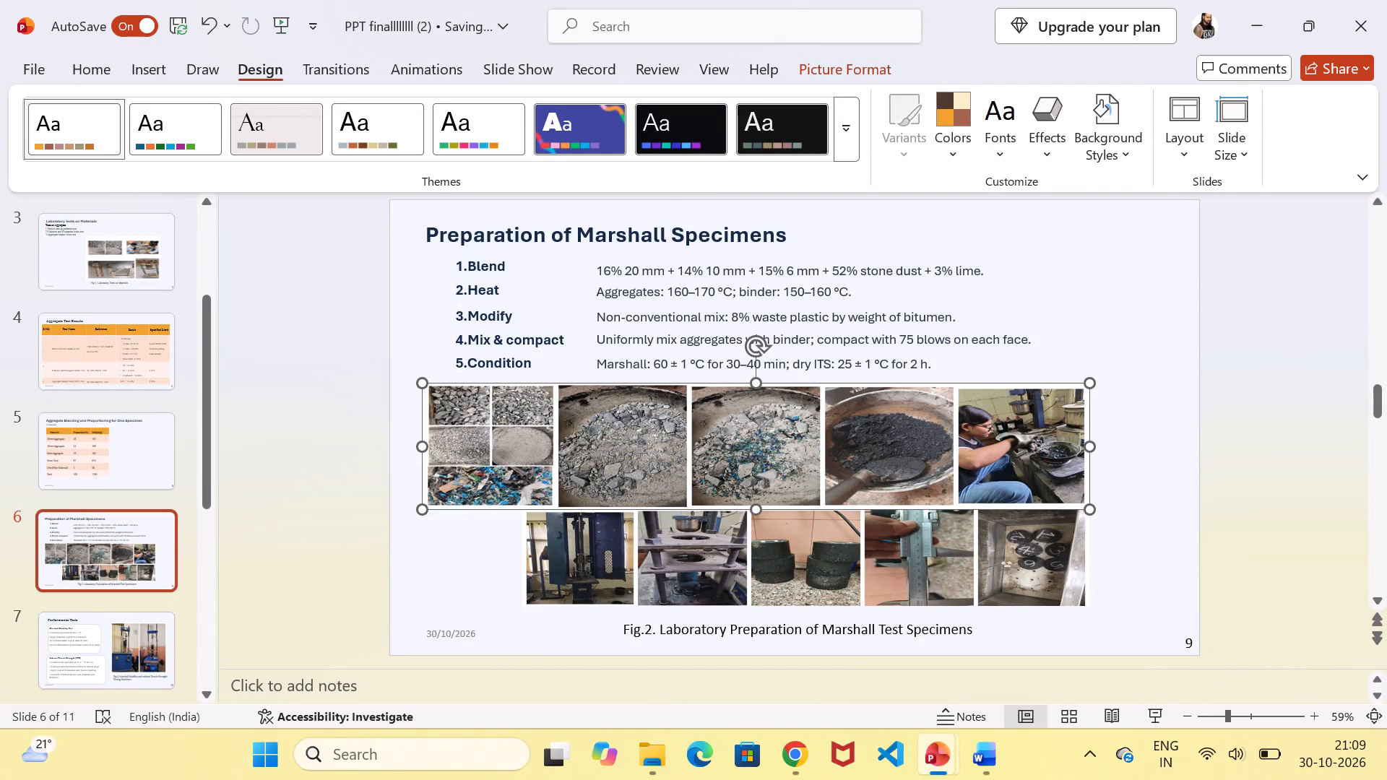
# Widen the lower strip of specimen photos leftward until its left edge lines up with the upper strip.
pyautogui.click(534, 552)
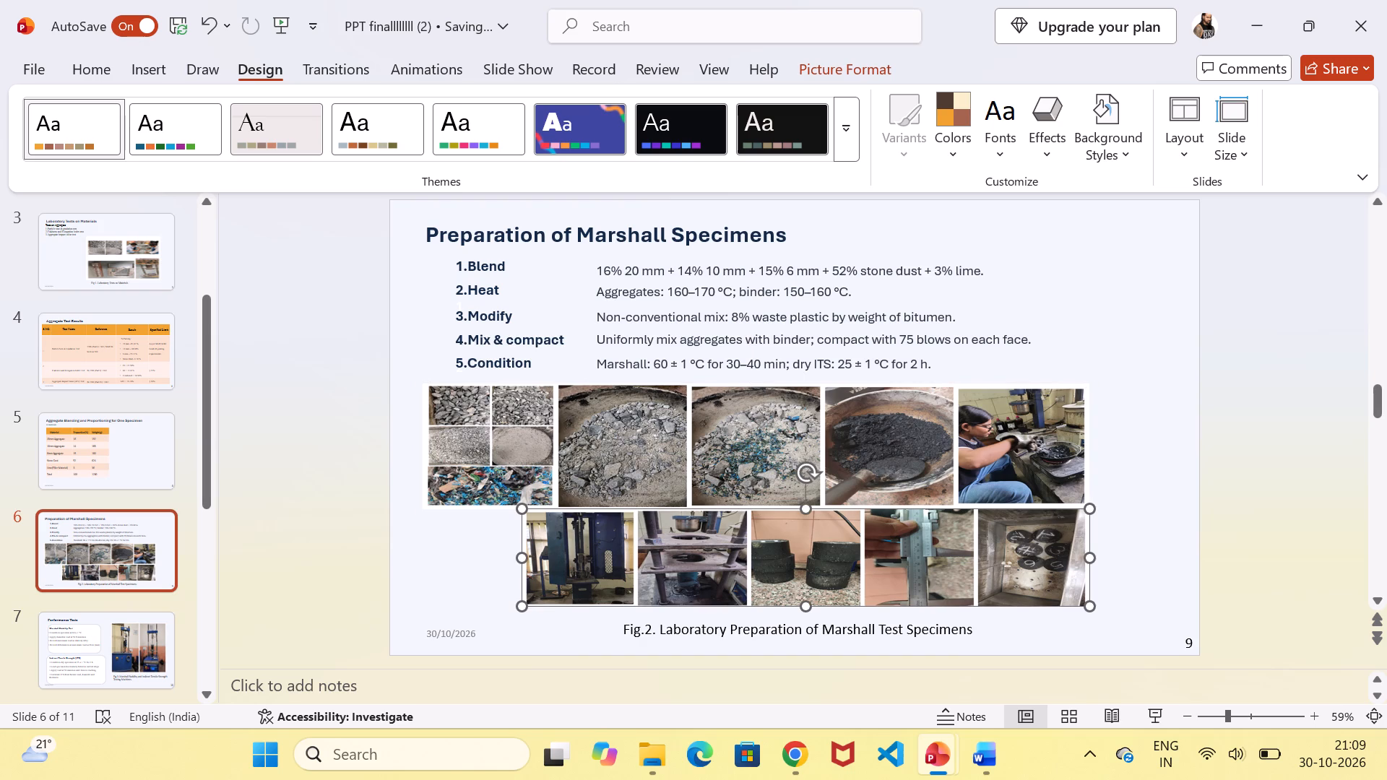
pyautogui.moveTo(521, 562); pyautogui.dragTo(475, 562)
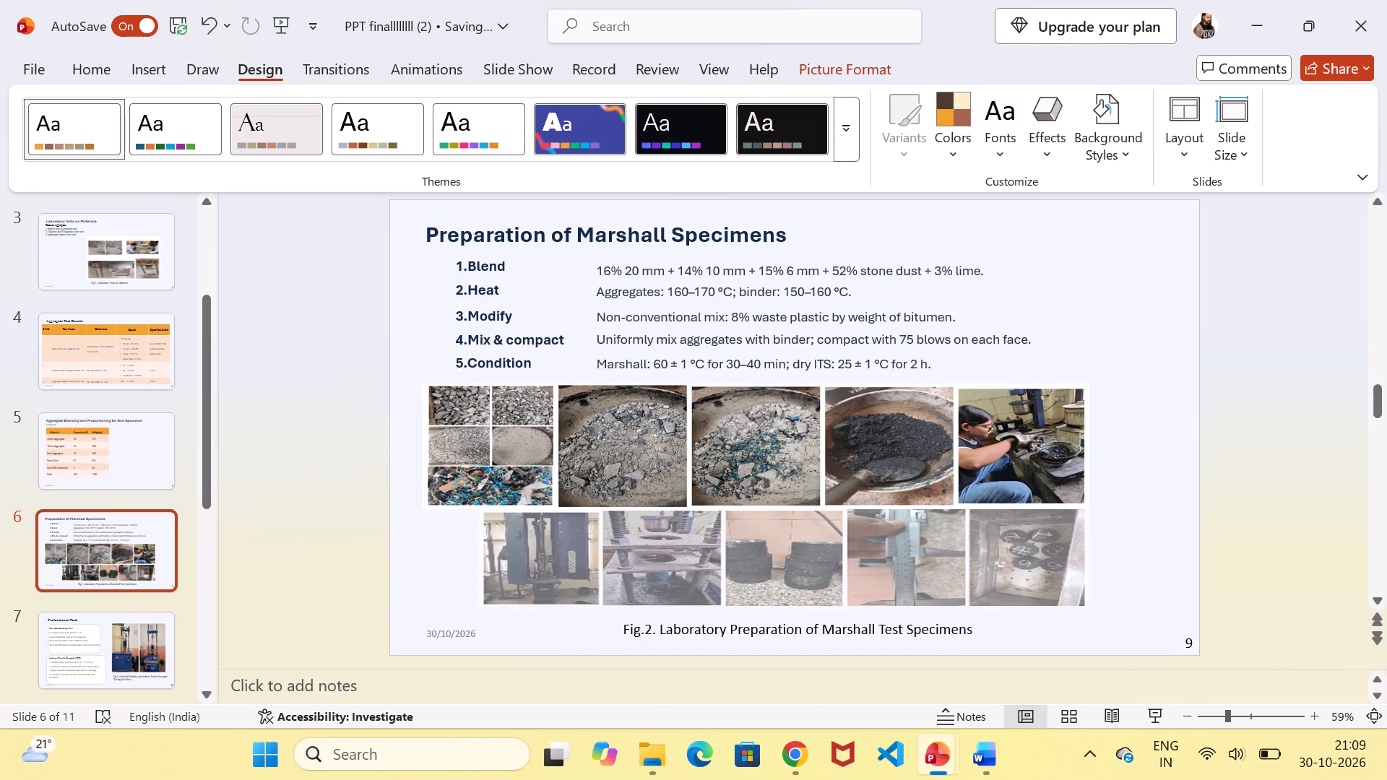
pyautogui.moveTo(475, 562); pyautogui.dragTo(423, 561)
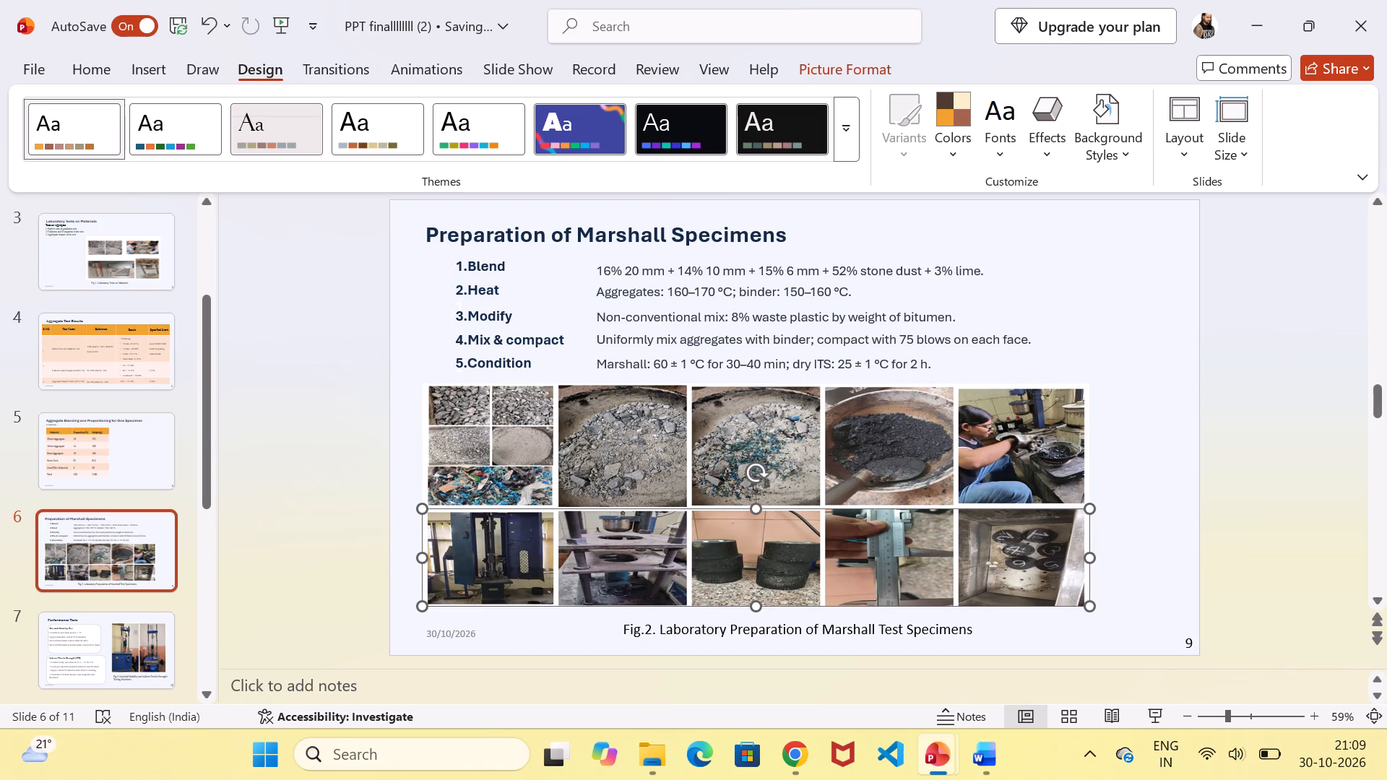
# Narrow the upper photo strip from its right side to about two-thirds of its width, keeping its left edge in place.
pyautogui.click(1087, 443)
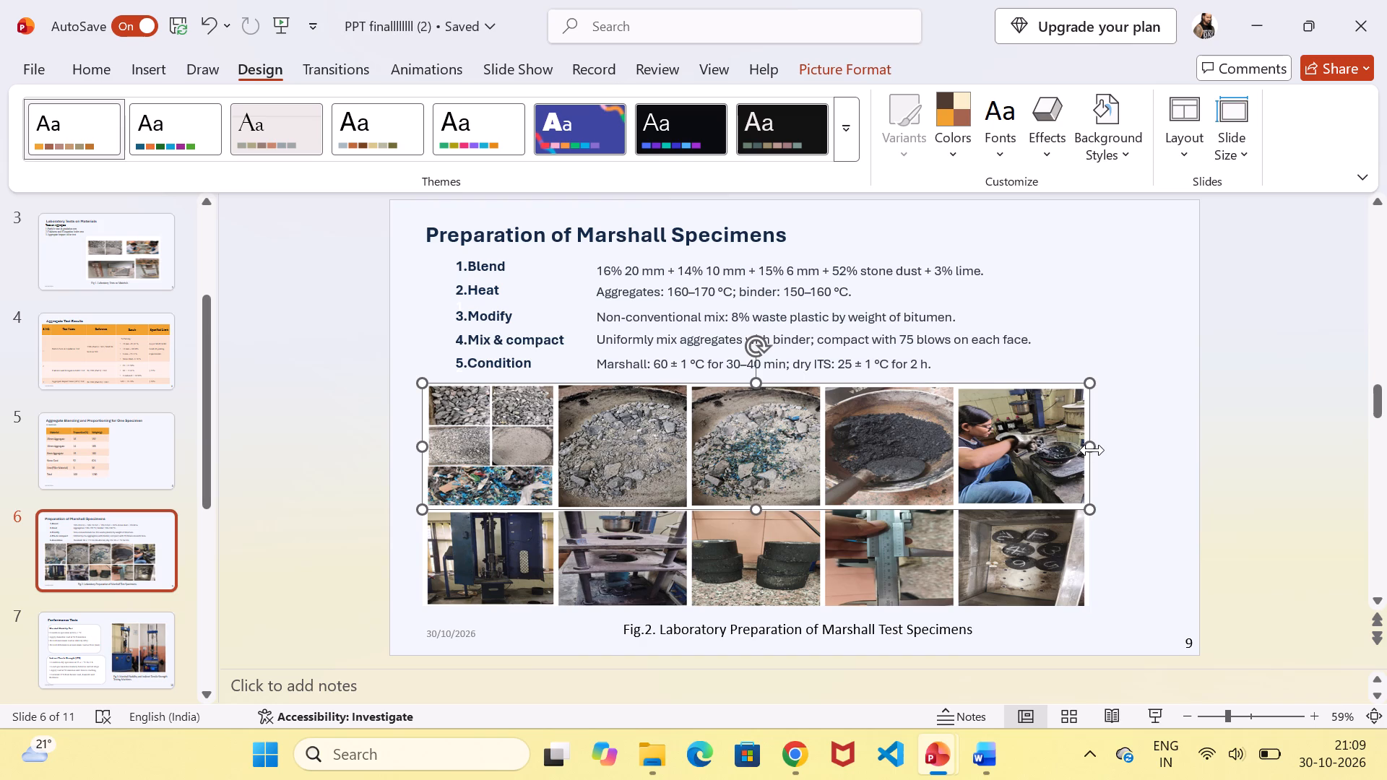
pyautogui.moveTo(1092, 450); pyautogui.dragTo(988, 457)
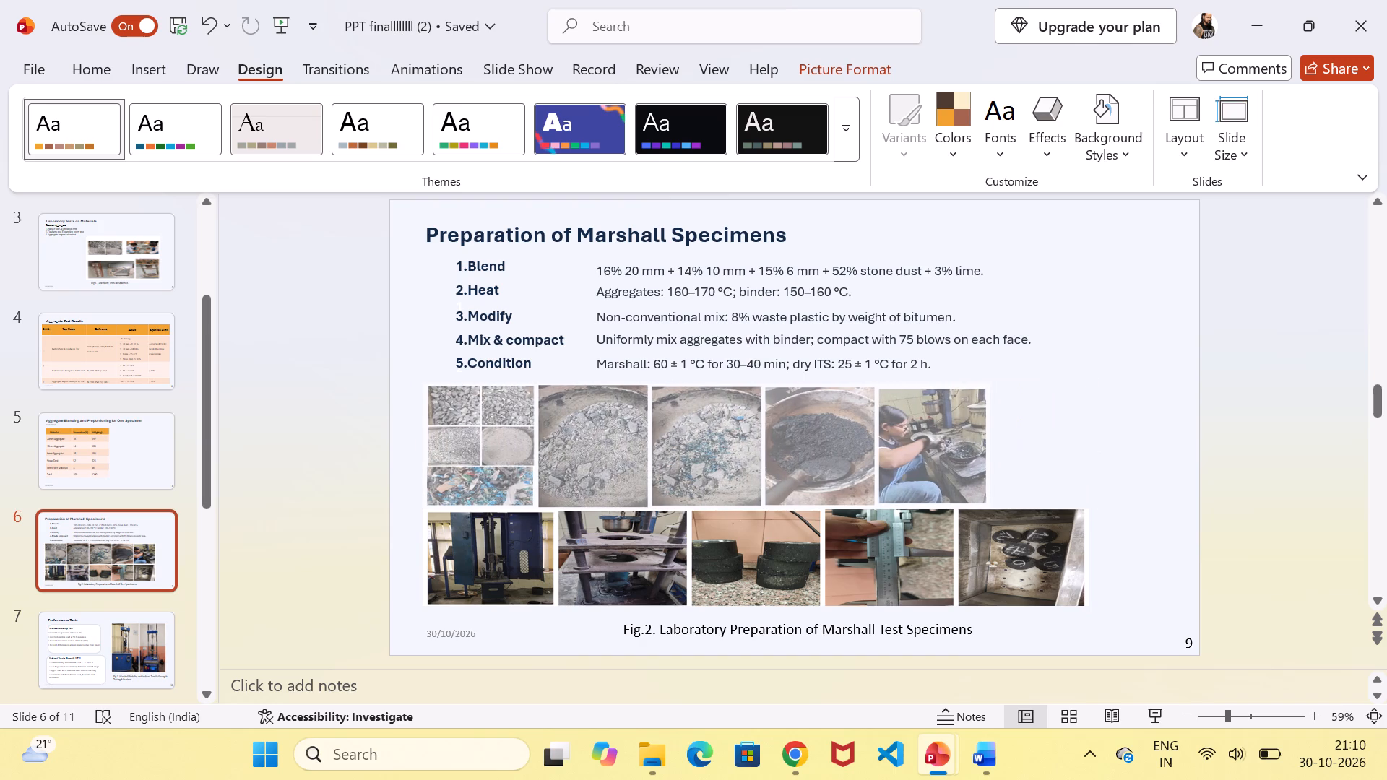
pyautogui.moveTo(988, 457); pyautogui.dragTo(915, 484)
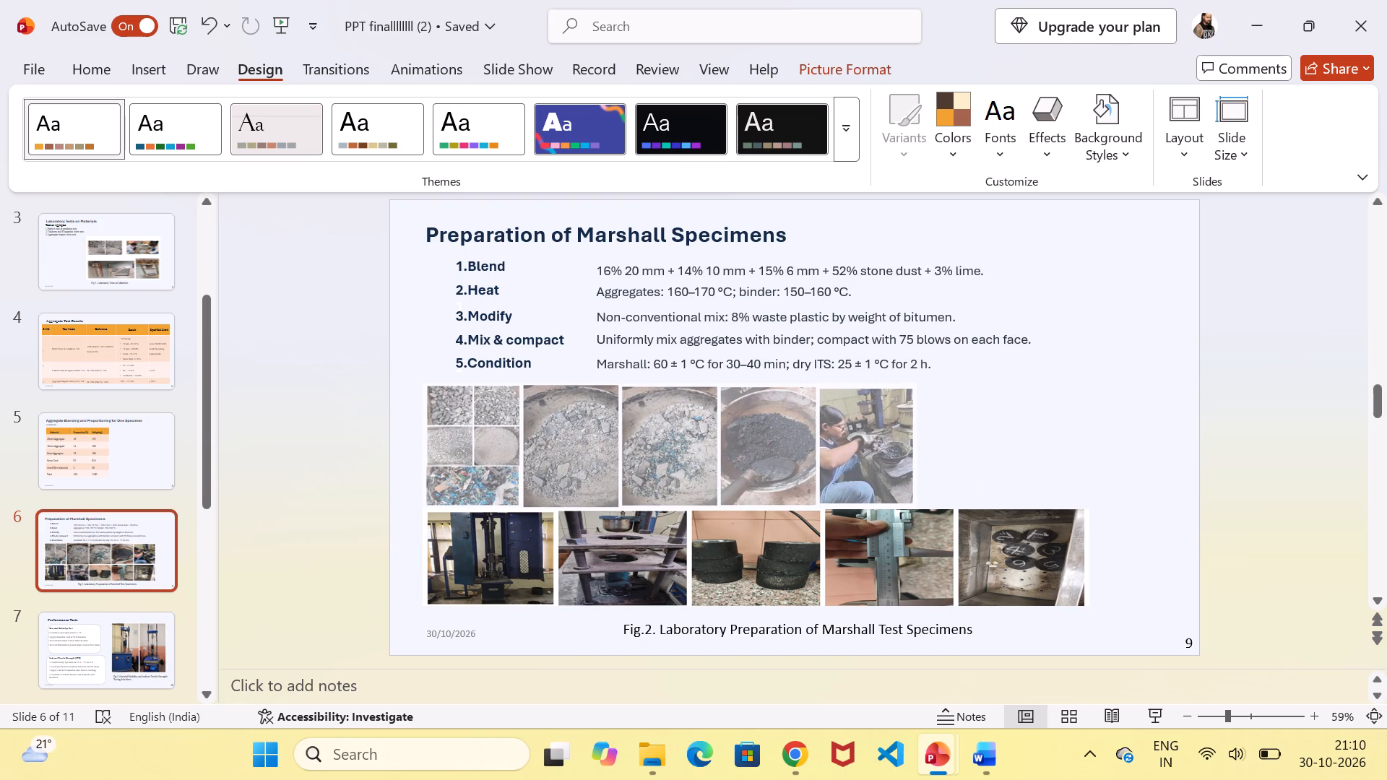
pyautogui.moveTo(915, 484); pyautogui.dragTo(865, 493)
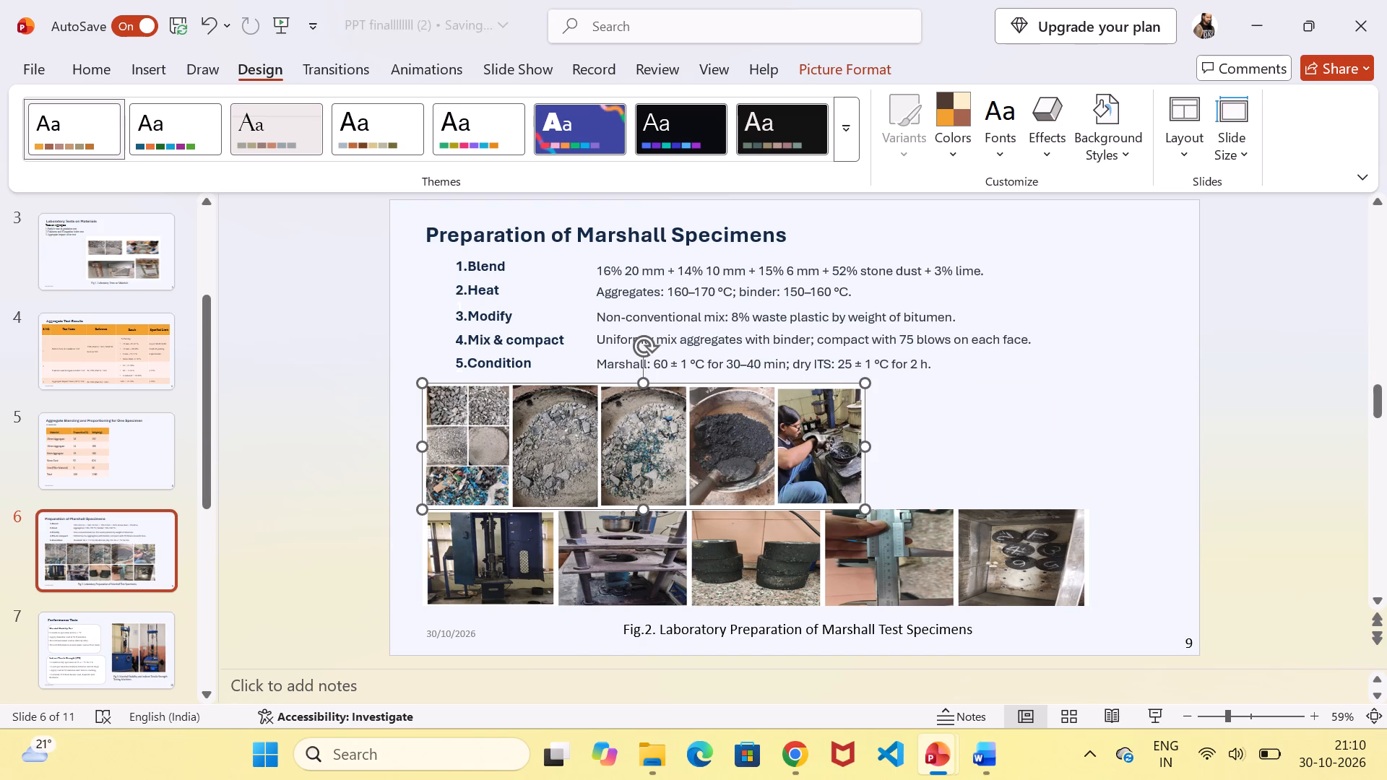
# Narrow the lower photo strip from its right side until its right edge lines up with the upper strip.
pyautogui.click(1063, 552)
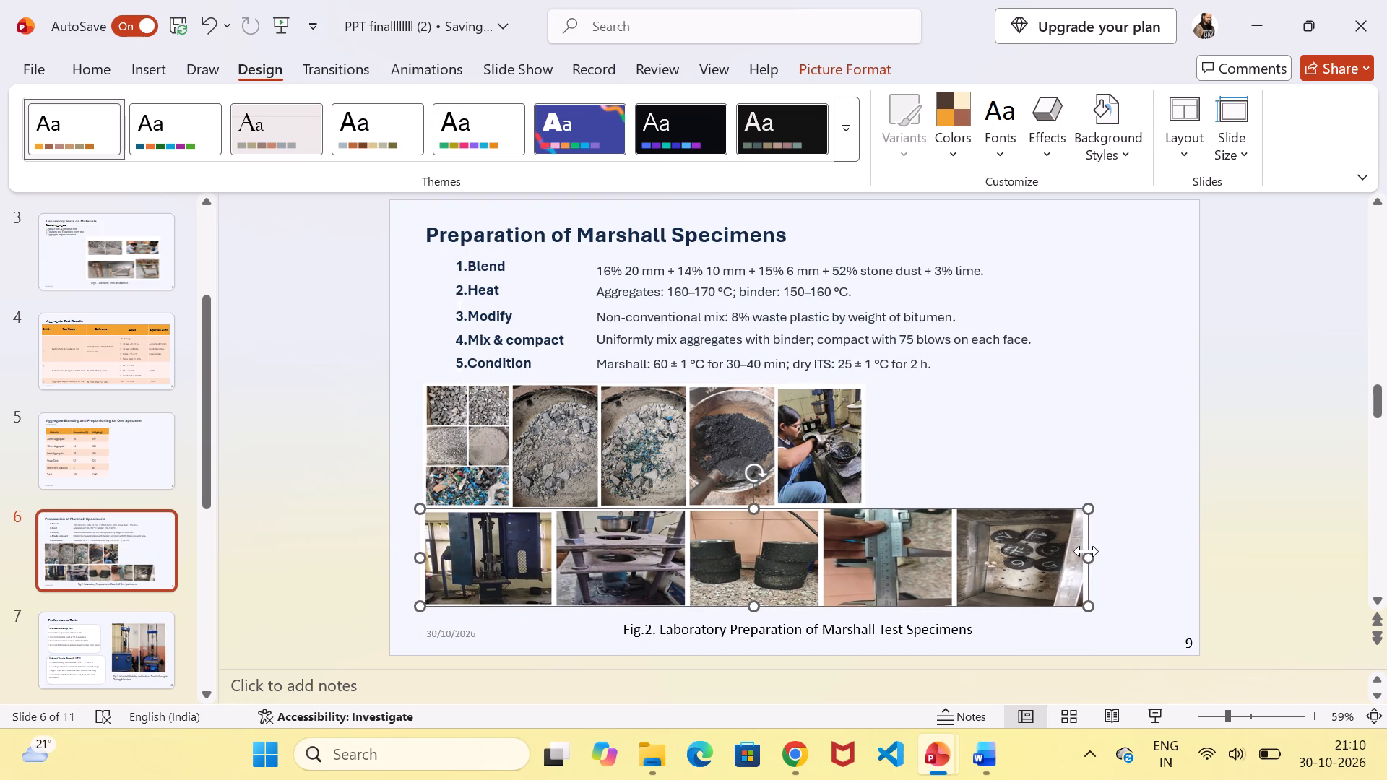
pyautogui.moveTo(1093, 560); pyautogui.dragTo(990, 559)
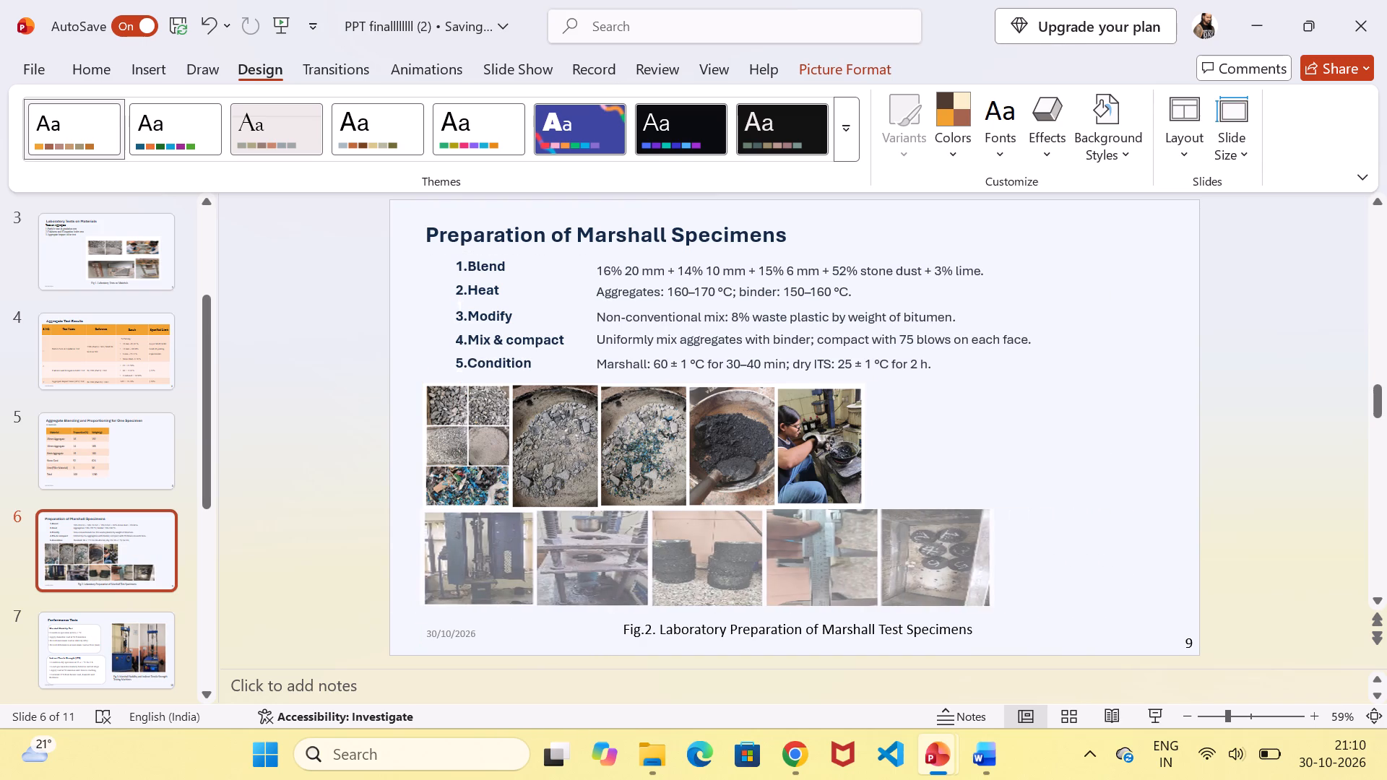
pyautogui.moveTo(990, 559); pyautogui.dragTo(874, 555)
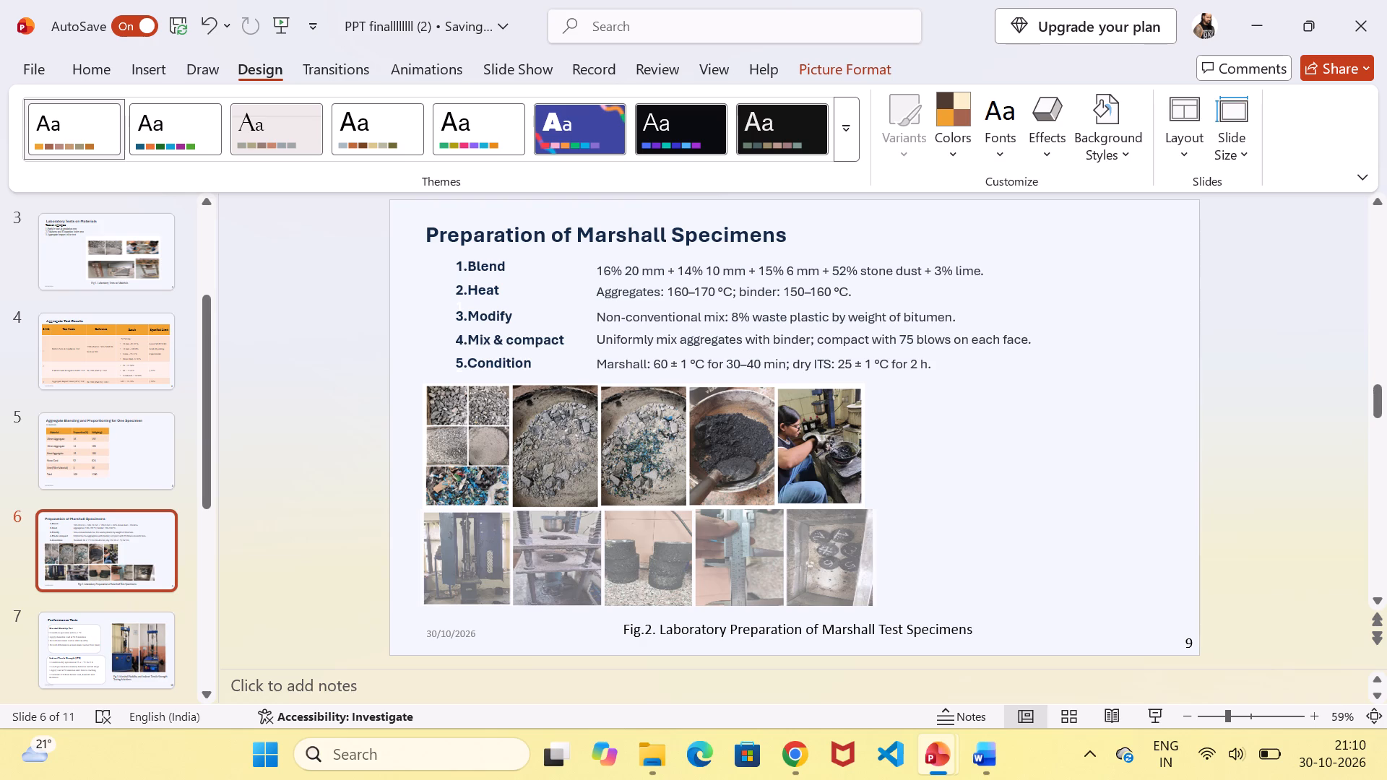
pyautogui.moveTo(874, 555); pyautogui.dragTo(862, 571)
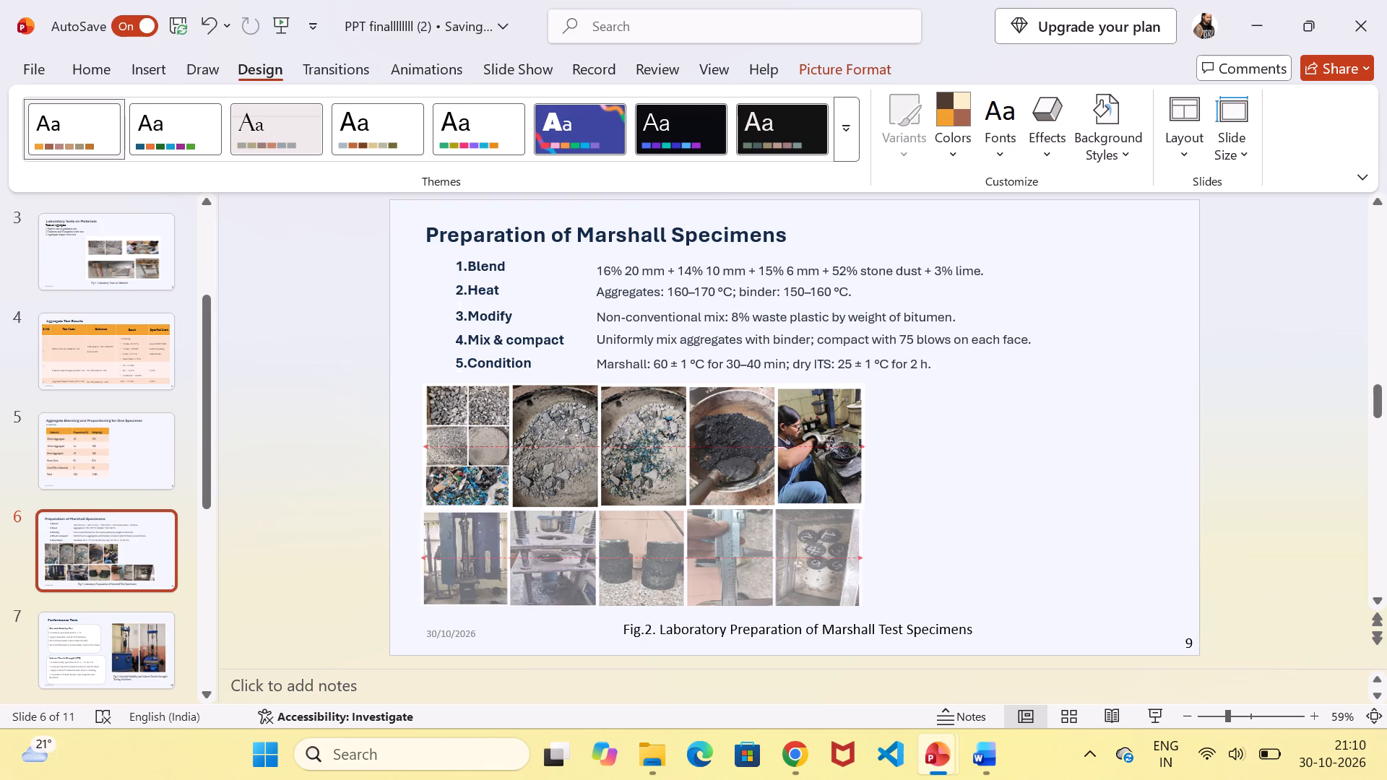
pyautogui.moveTo(862, 571); pyautogui.dragTo(869, 570)
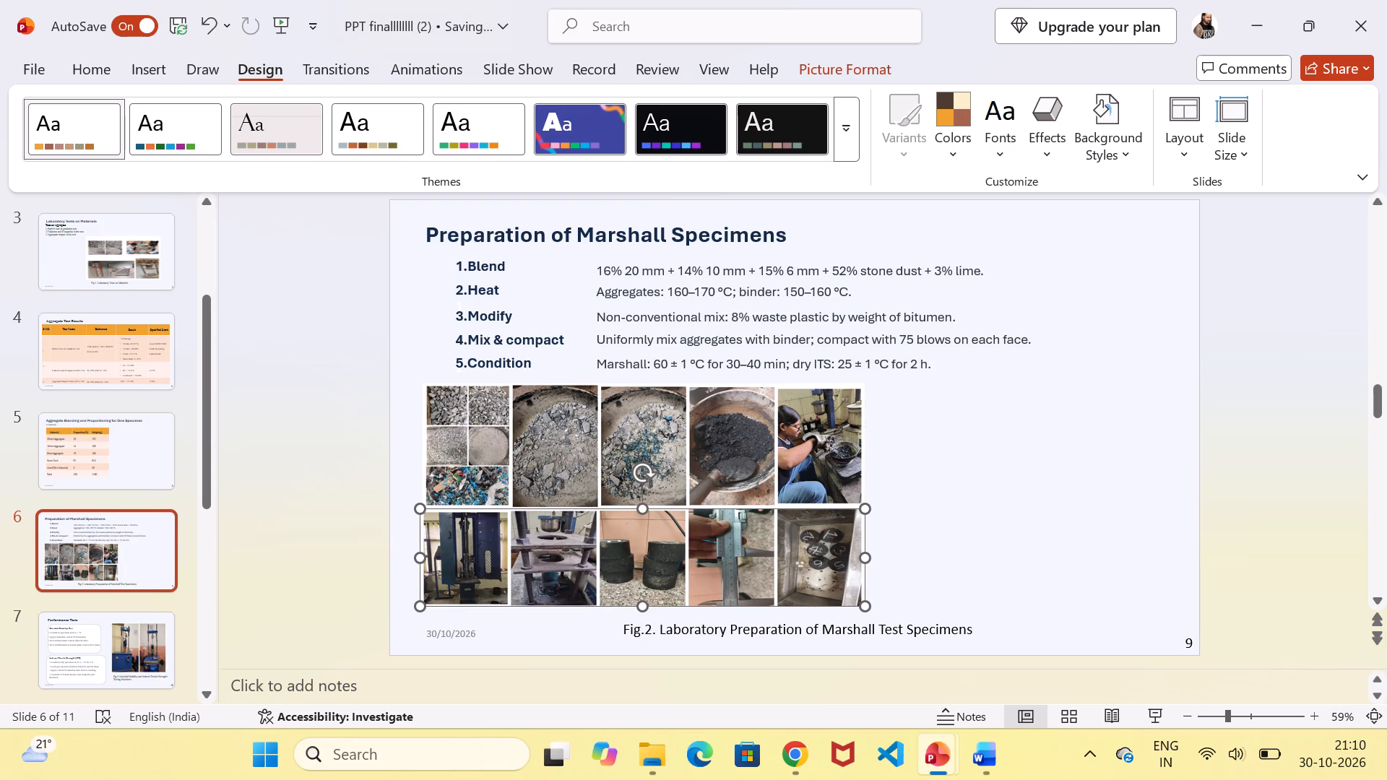
# Insert the picture WhatsApp Image 2026-10-30 at 9.09.29 PM from the device's Downloads folder onto the Preparation of Marshall Specimens slide.
pyautogui.click(1045, 507)
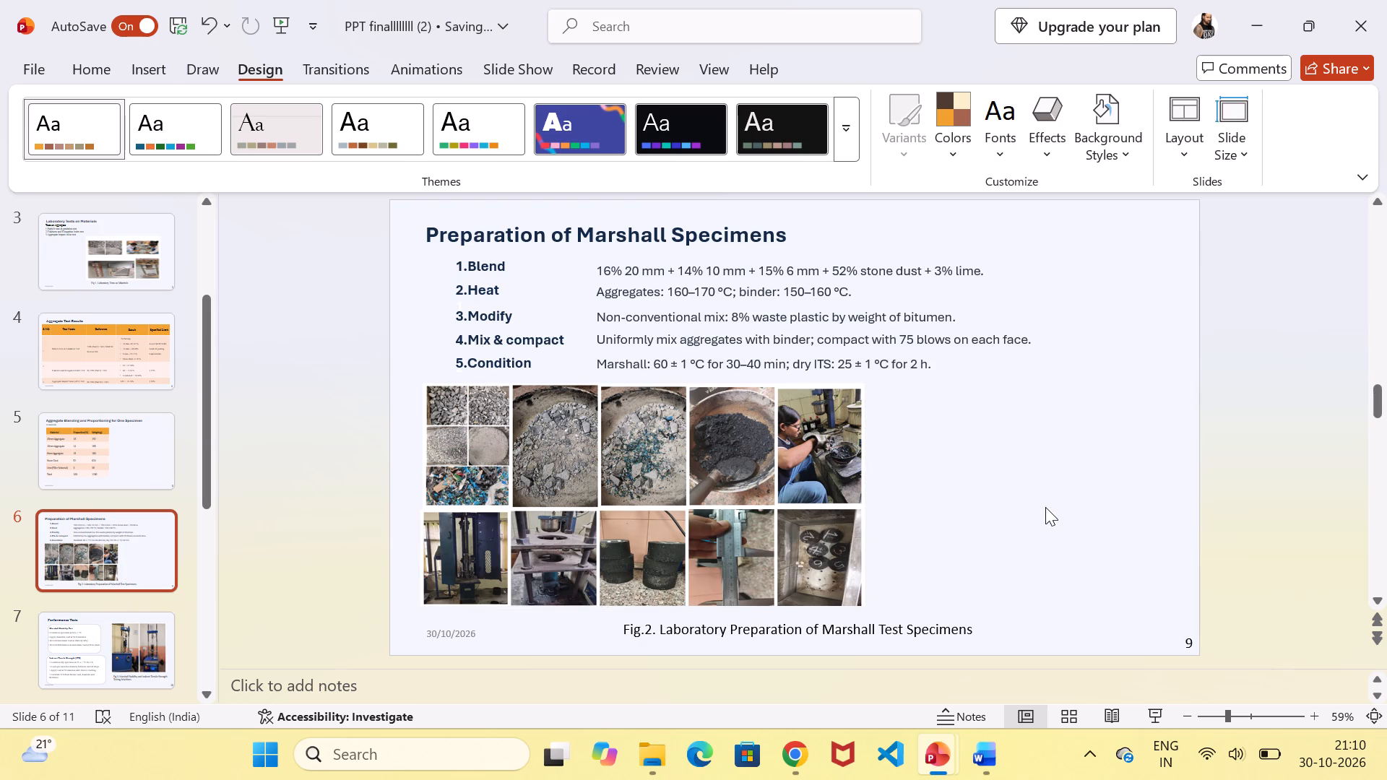
pyautogui.click(1045, 507)
pyautogui.click(144, 77)
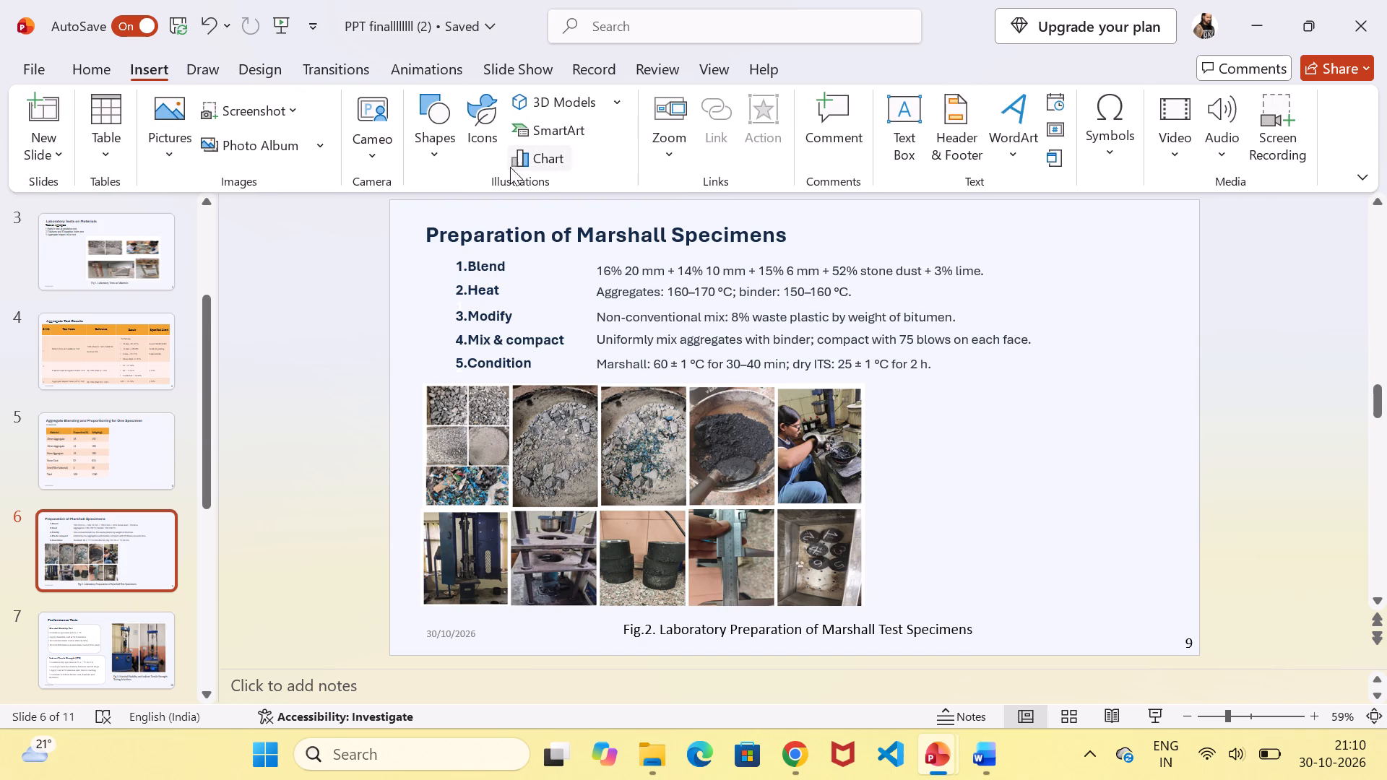
pyautogui.click(188, 149)
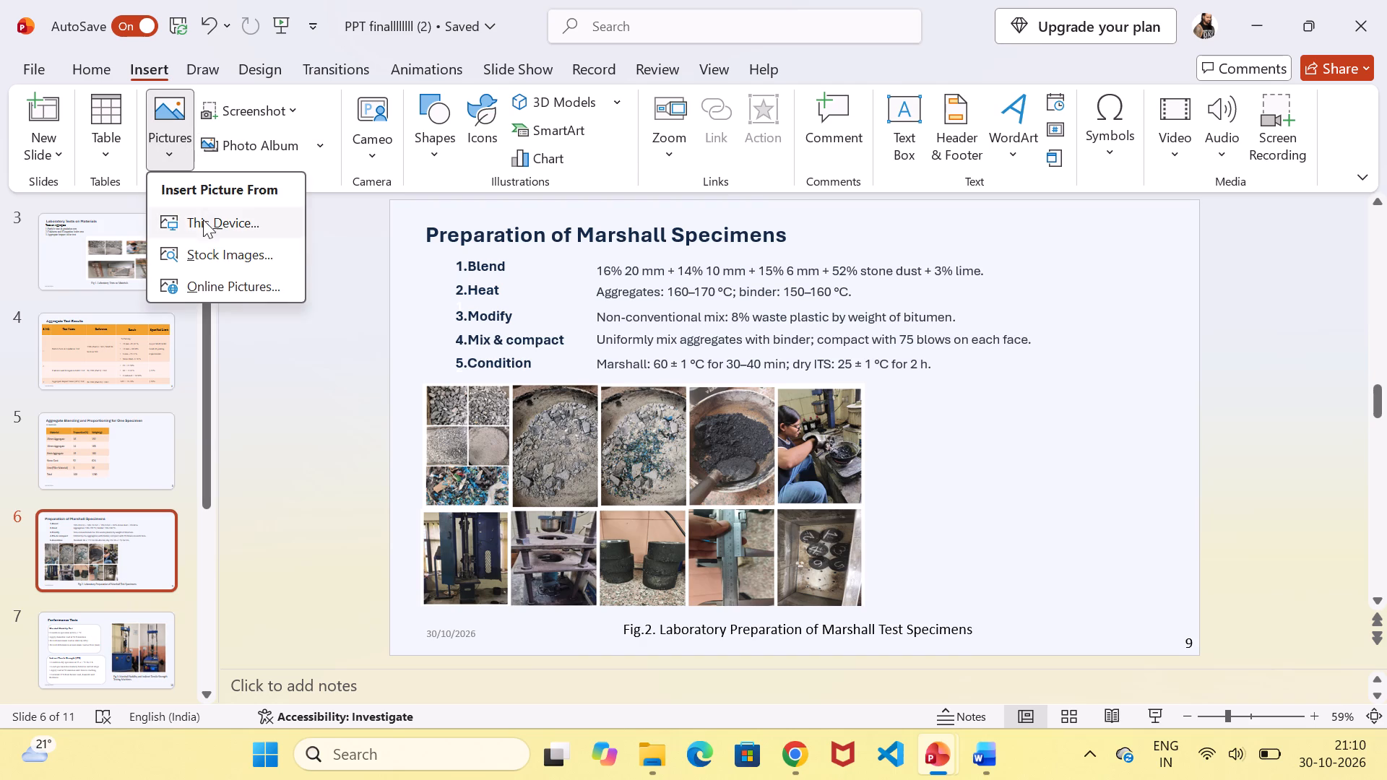
pyautogui.click(217, 221)
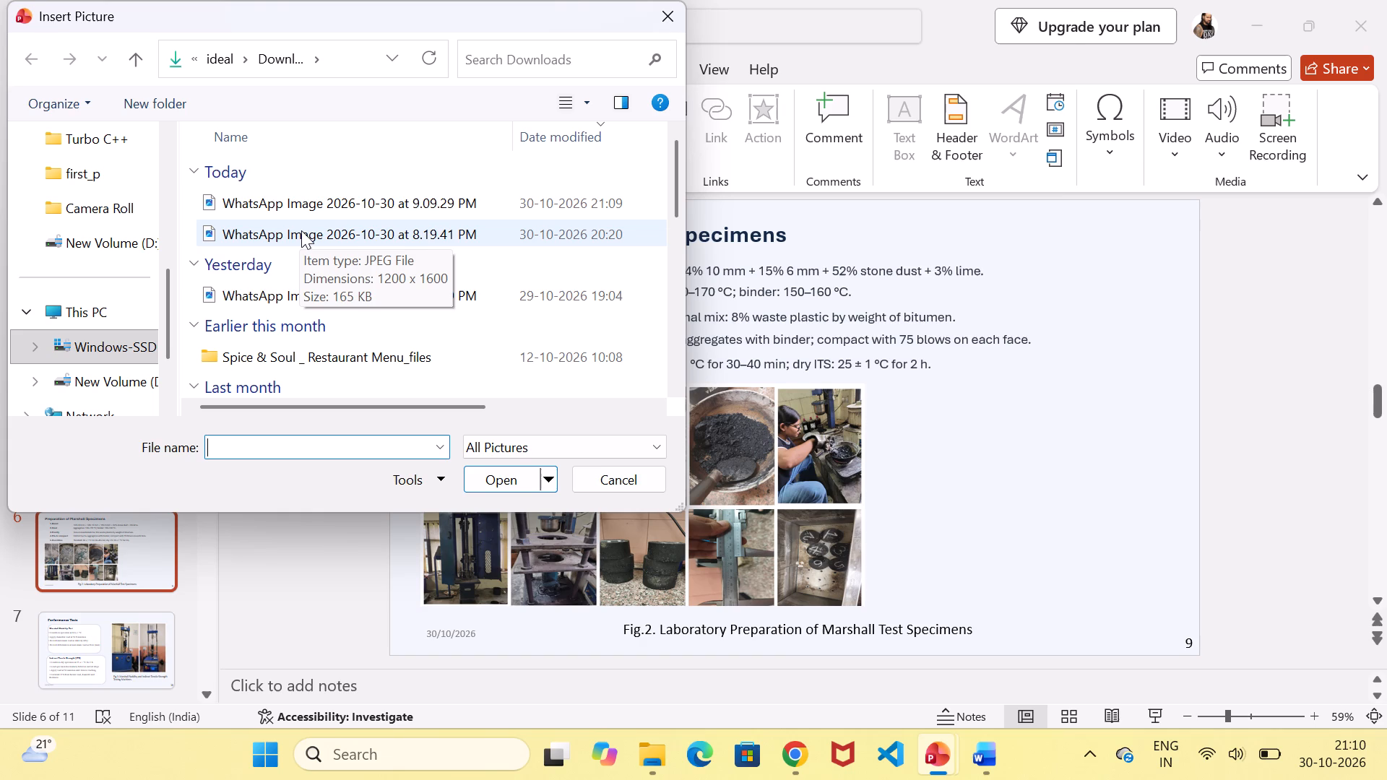
pyautogui.doubleClick(356, 193)
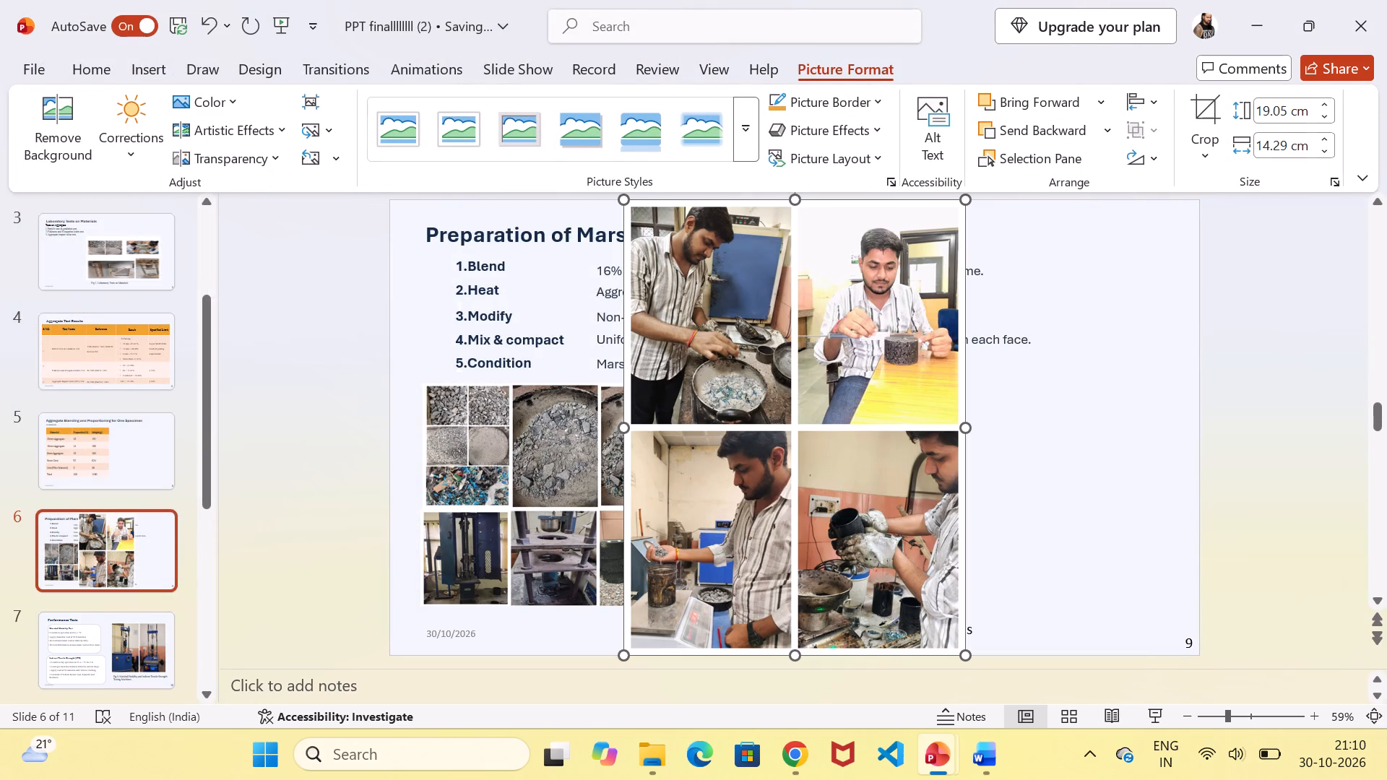
# Resize the inserted four-photo collage horizontally to about 17 cm wide, moving its left edge rightward and its right edge near the slide's right edge.
pyautogui.moveTo(624, 425); pyautogui.dragTo(739, 460)
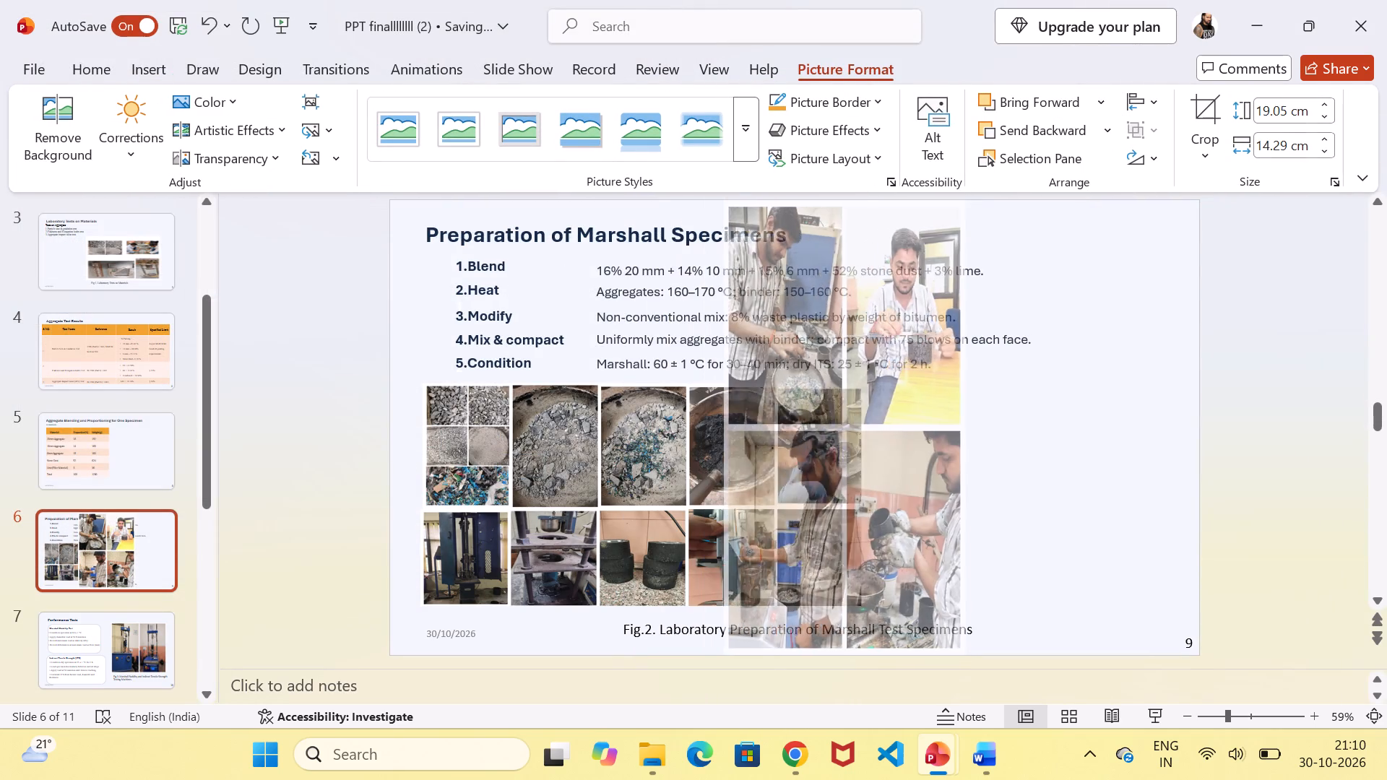
pyautogui.moveTo(739, 460); pyautogui.dragTo(772, 480)
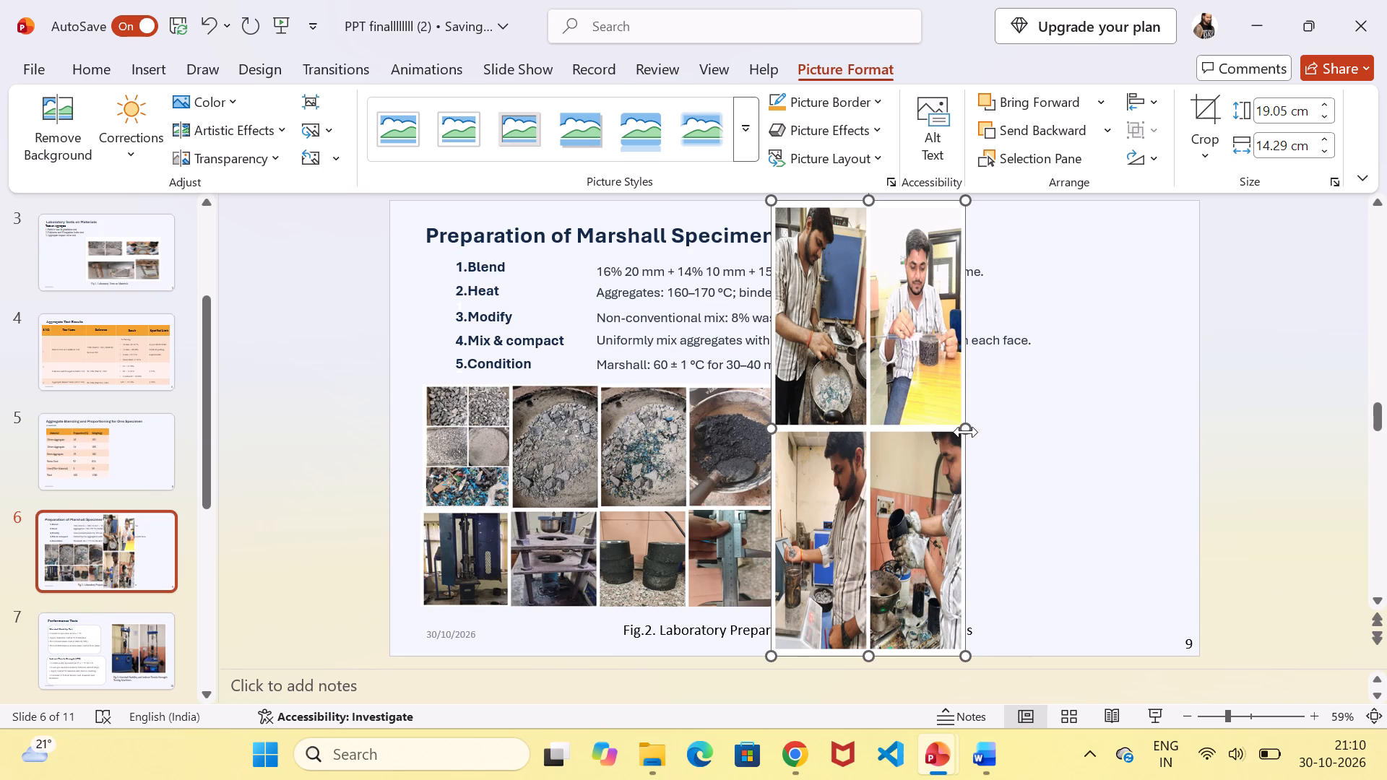
pyautogui.moveTo(968, 432); pyautogui.dragTo(1244, 456)
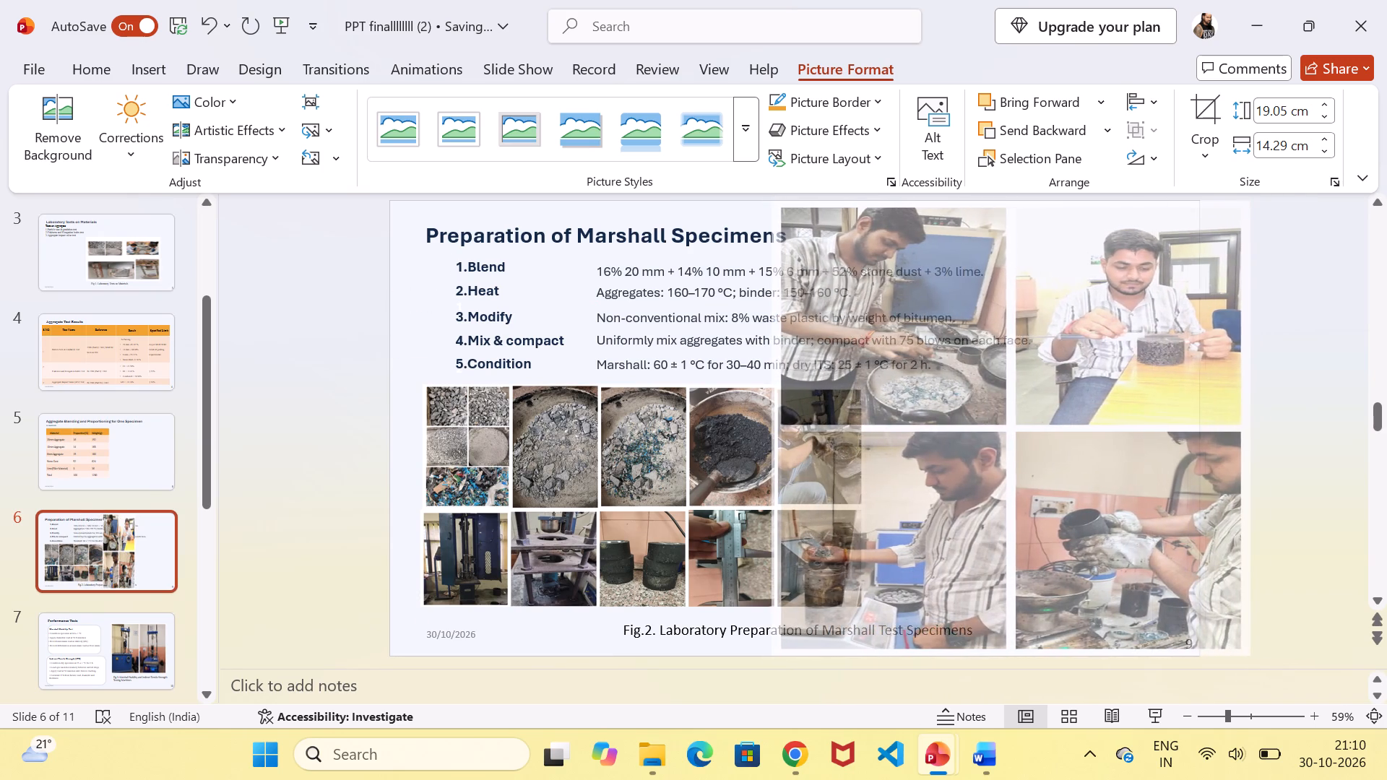
pyautogui.moveTo(1244, 456); pyautogui.dragTo(1180, 477)
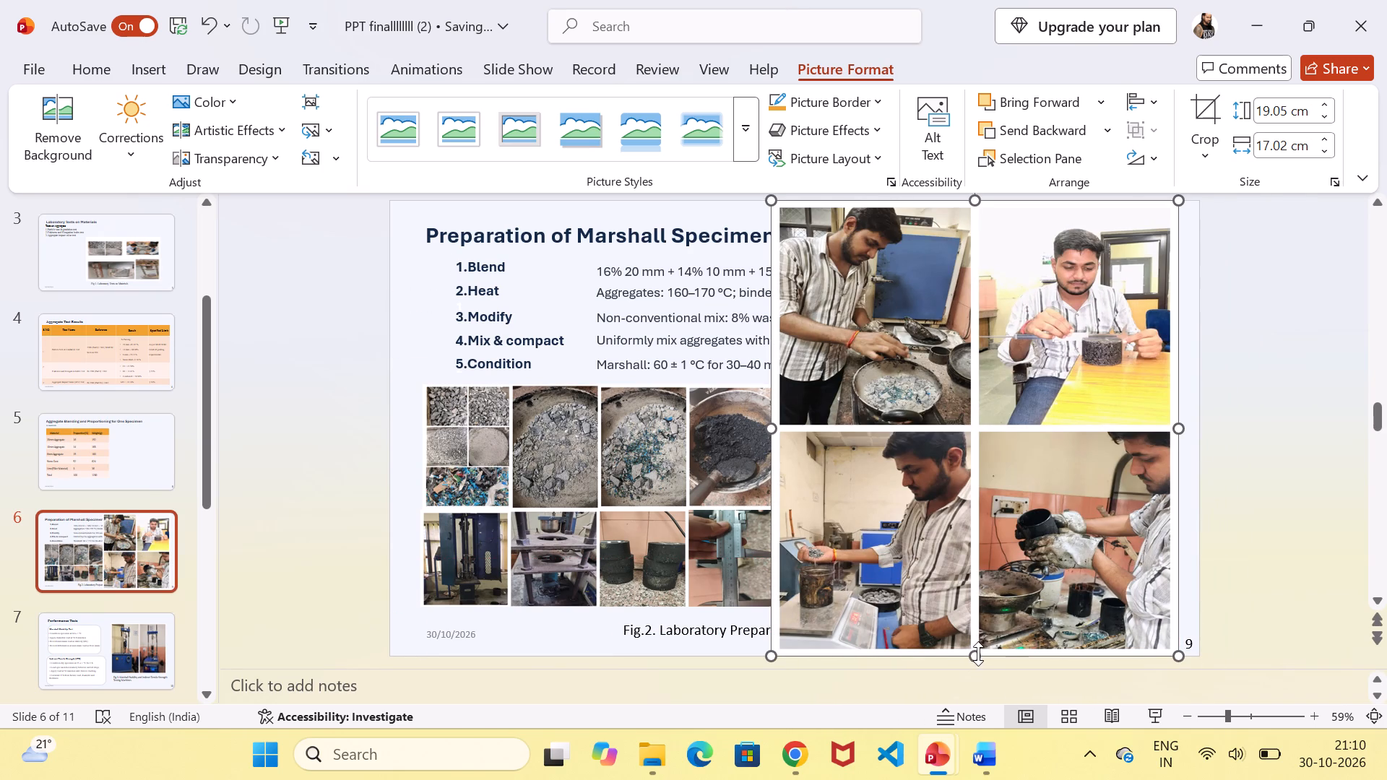
# Reduce the four-photo collage's height to about 9.4 cm so it spans the two photo strips above the figure caption.
pyautogui.moveTo(977, 654); pyautogui.dragTo(1002, 599)
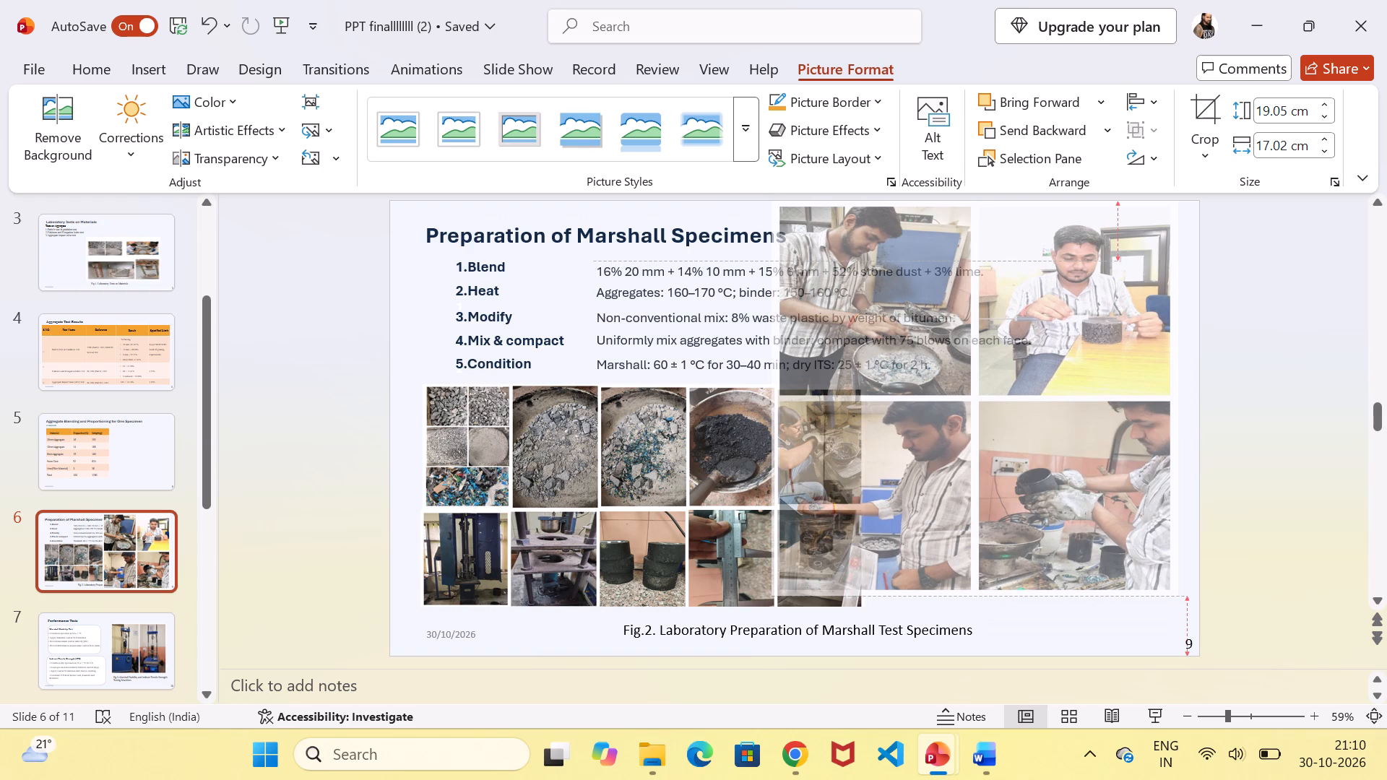
pyautogui.moveTo(1002, 599); pyautogui.dragTo(1004, 610)
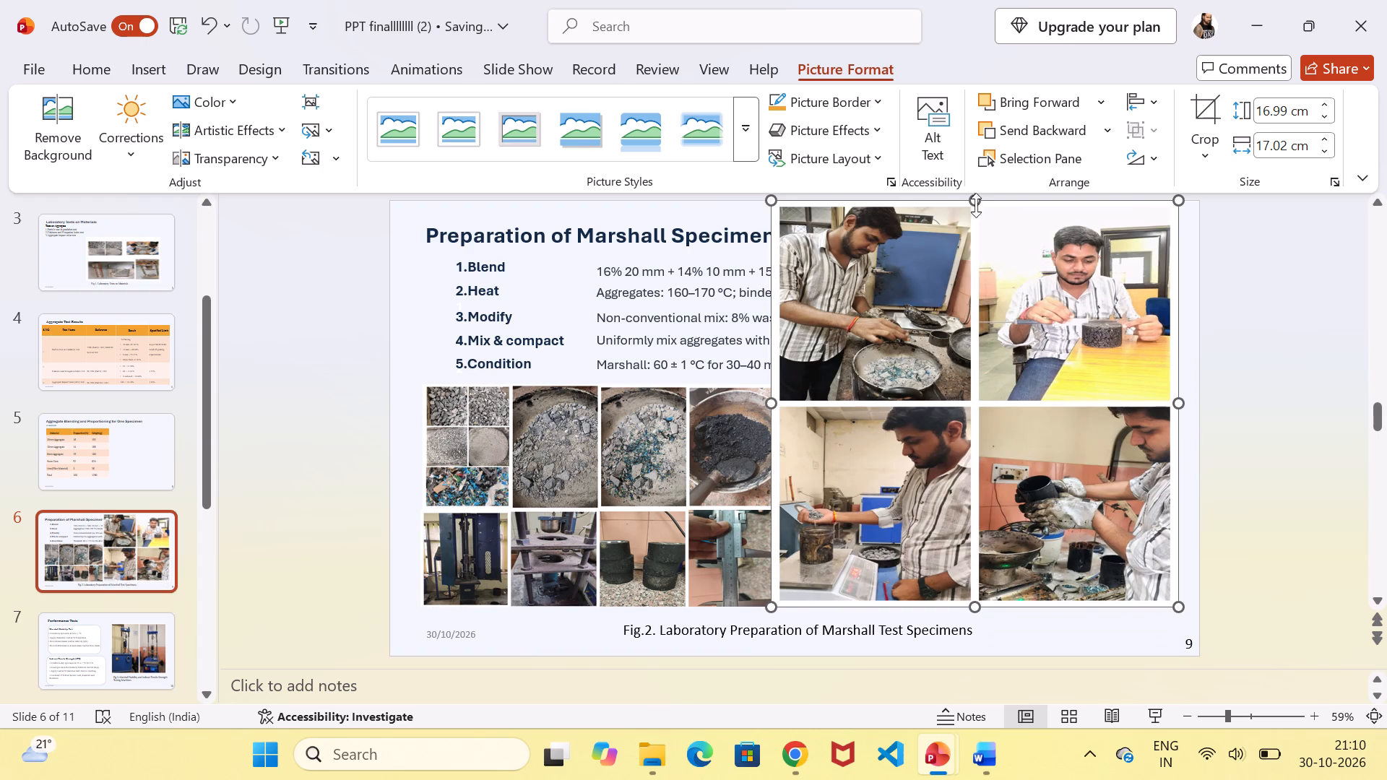
pyautogui.moveTo(976, 201); pyautogui.dragTo(995, 390)
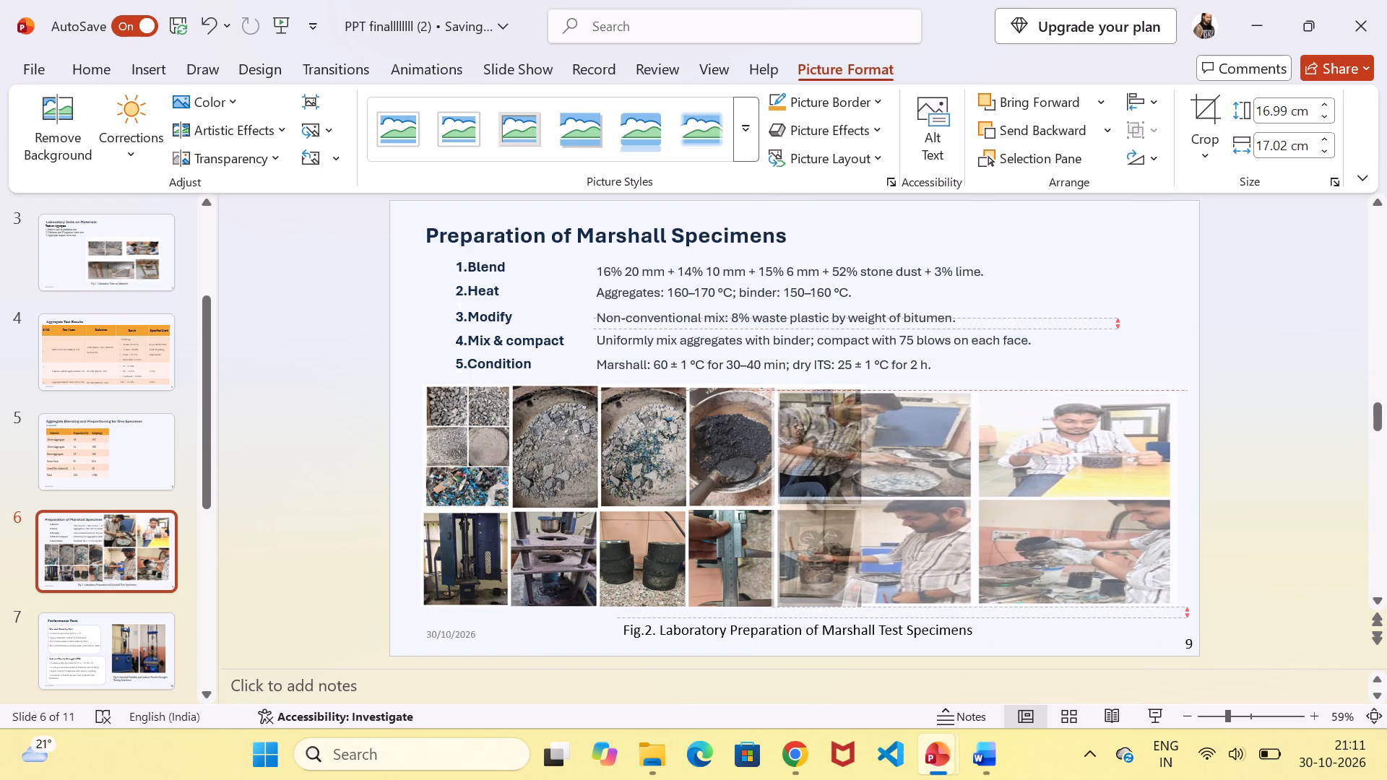
pyautogui.moveTo(995, 390); pyautogui.dragTo(997, 396)
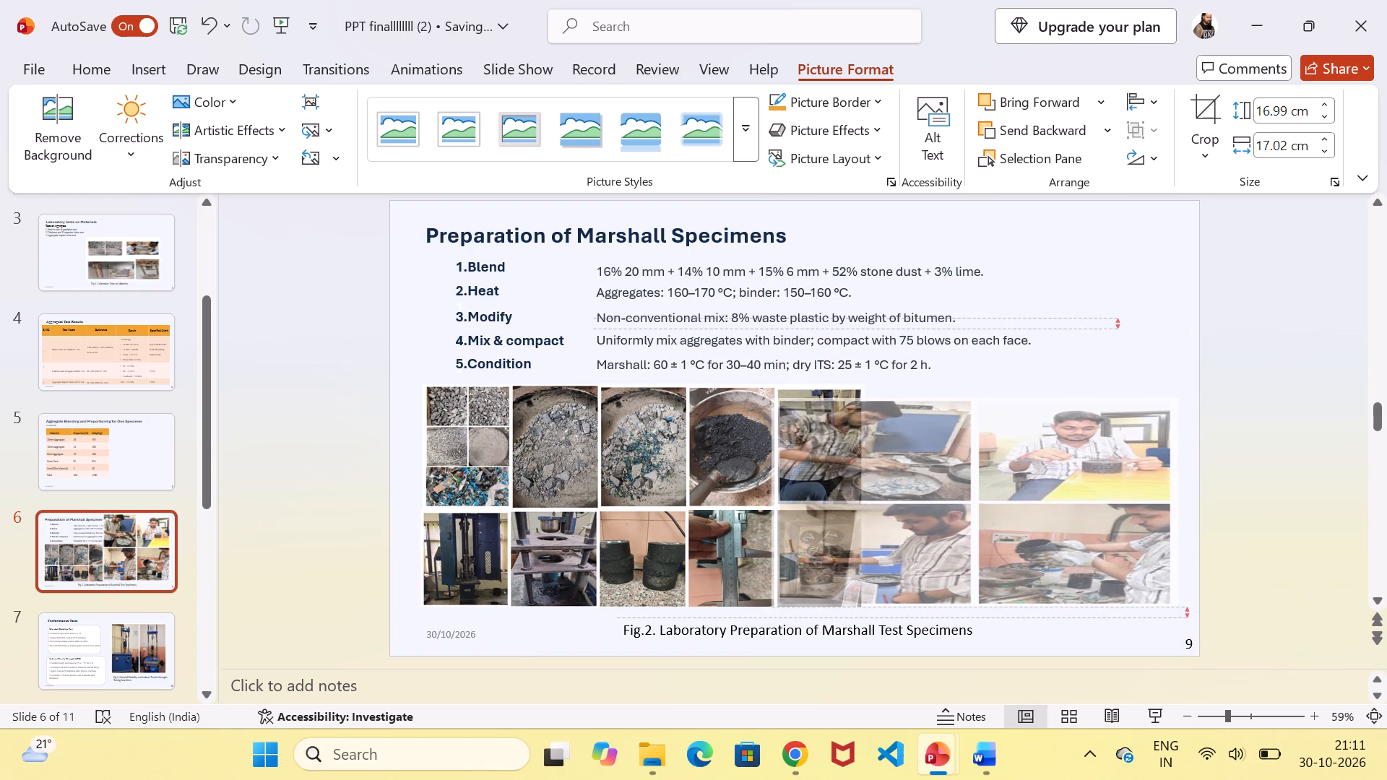
pyautogui.moveTo(997, 396); pyautogui.dragTo(996, 381)
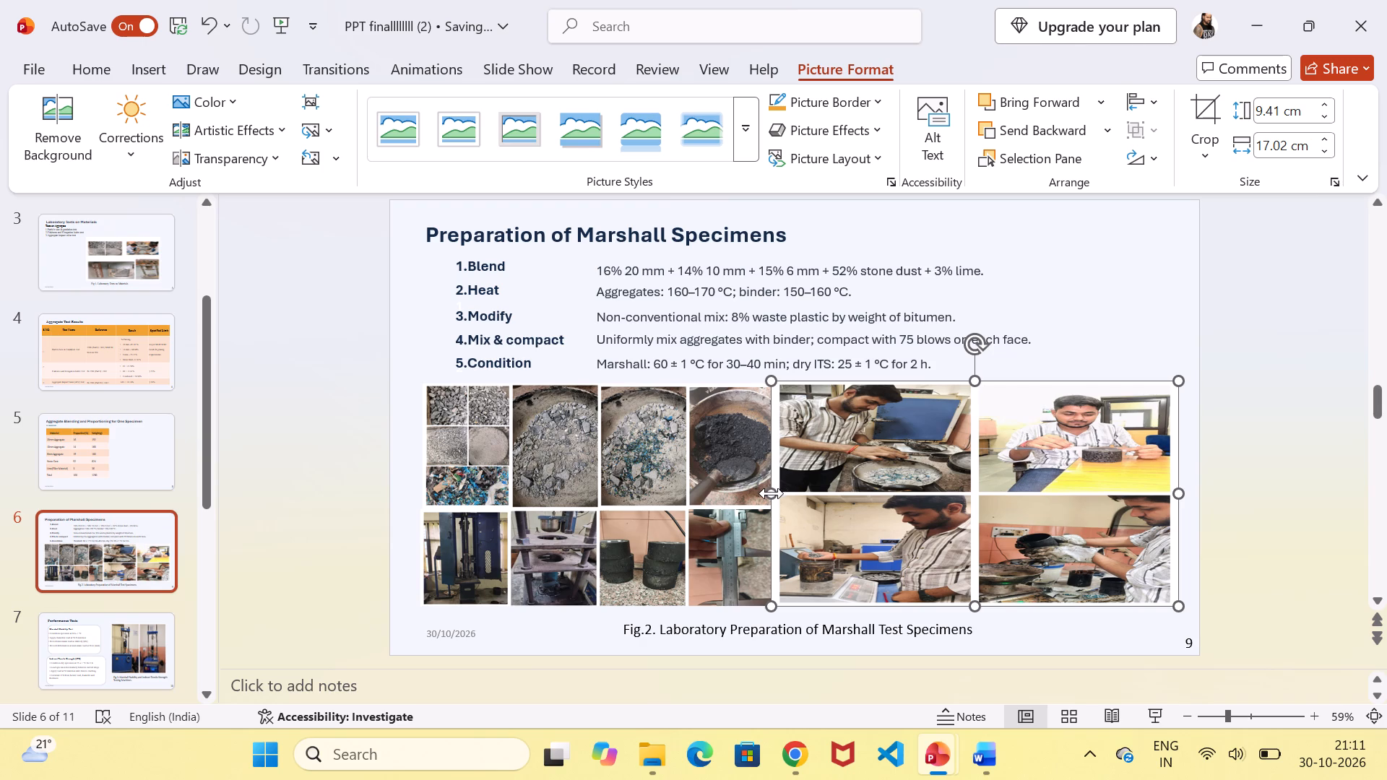
# Narrow the four-photo collage from its left side to about 13 cm wide so it sits directly beside the two photo strips.
pyautogui.moveTo(772, 493); pyautogui.dragTo(855, 529)
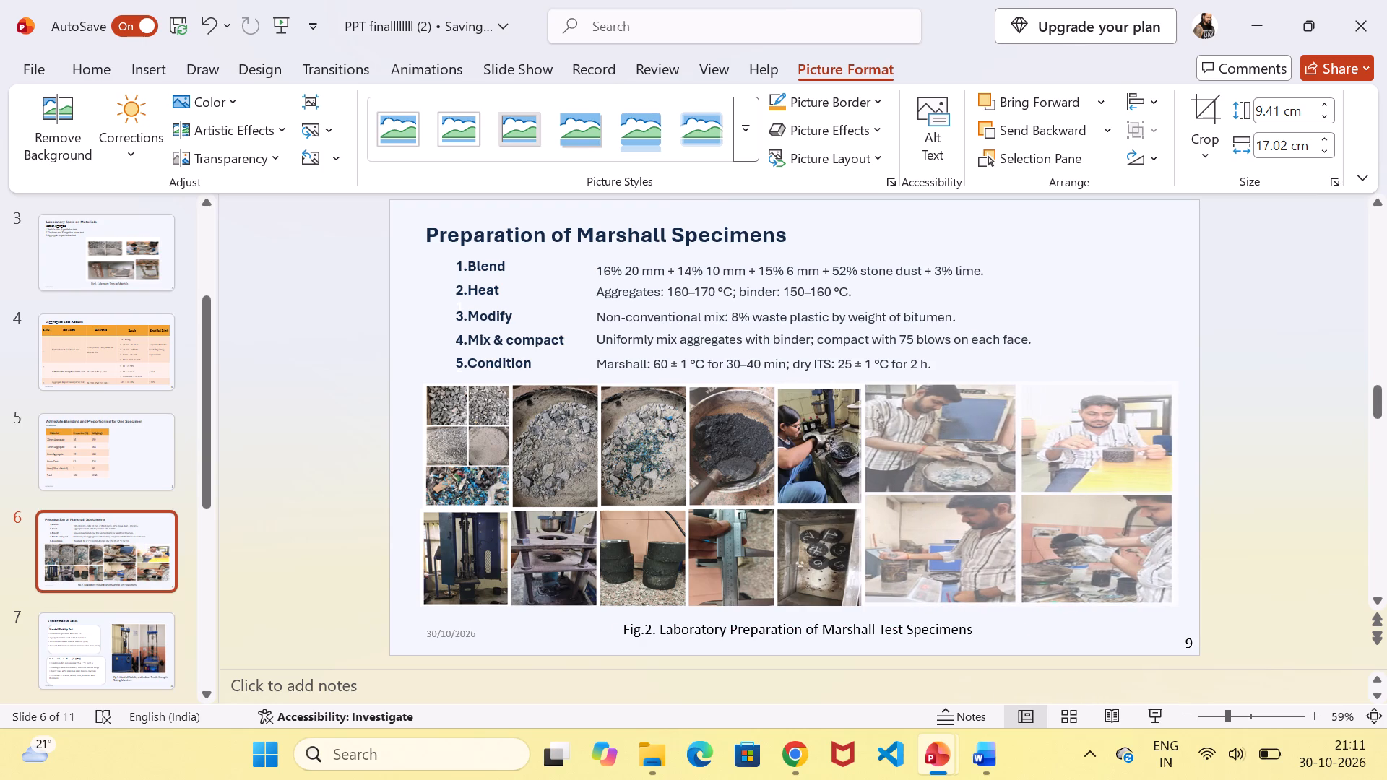
pyautogui.moveTo(855, 529); pyautogui.dragTo(863, 532)
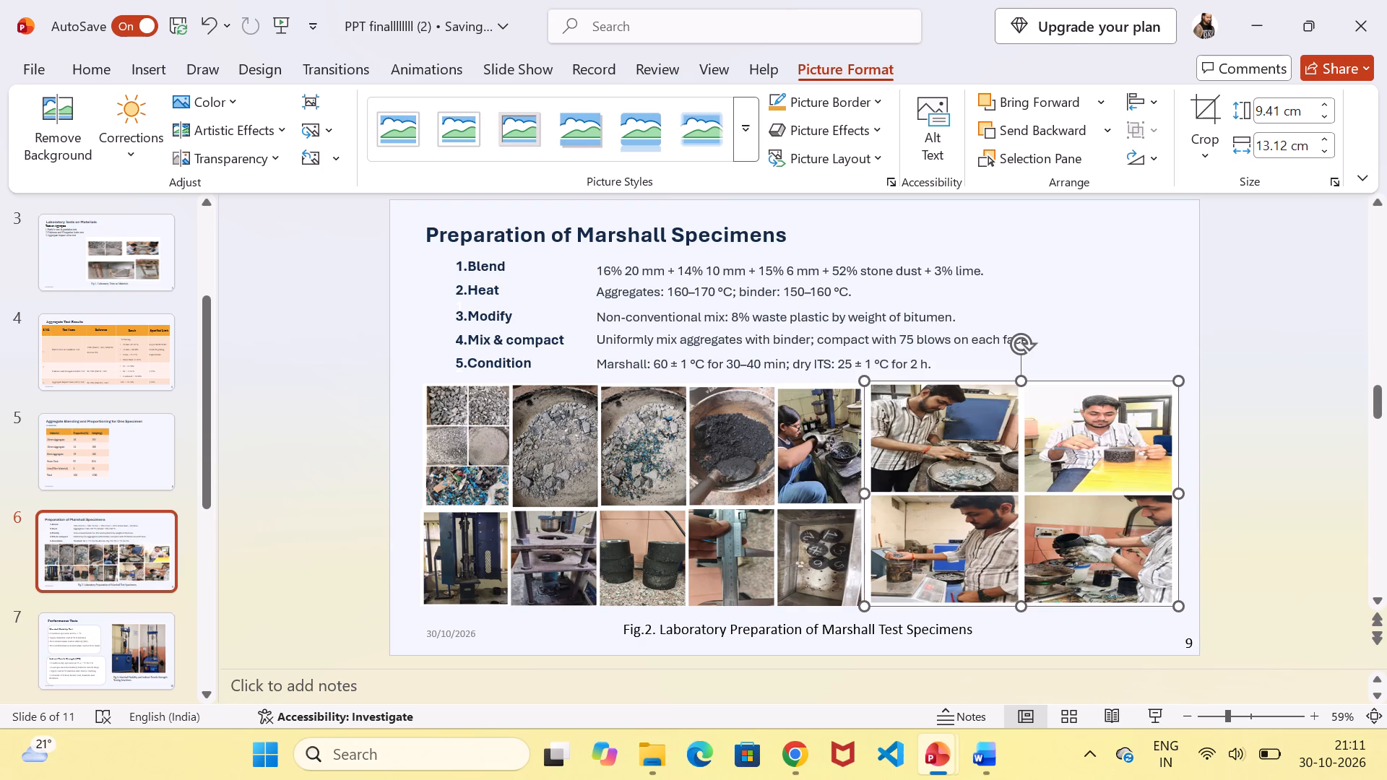
pyautogui.moveTo(866, 495); pyautogui.dragTo(859, 508)
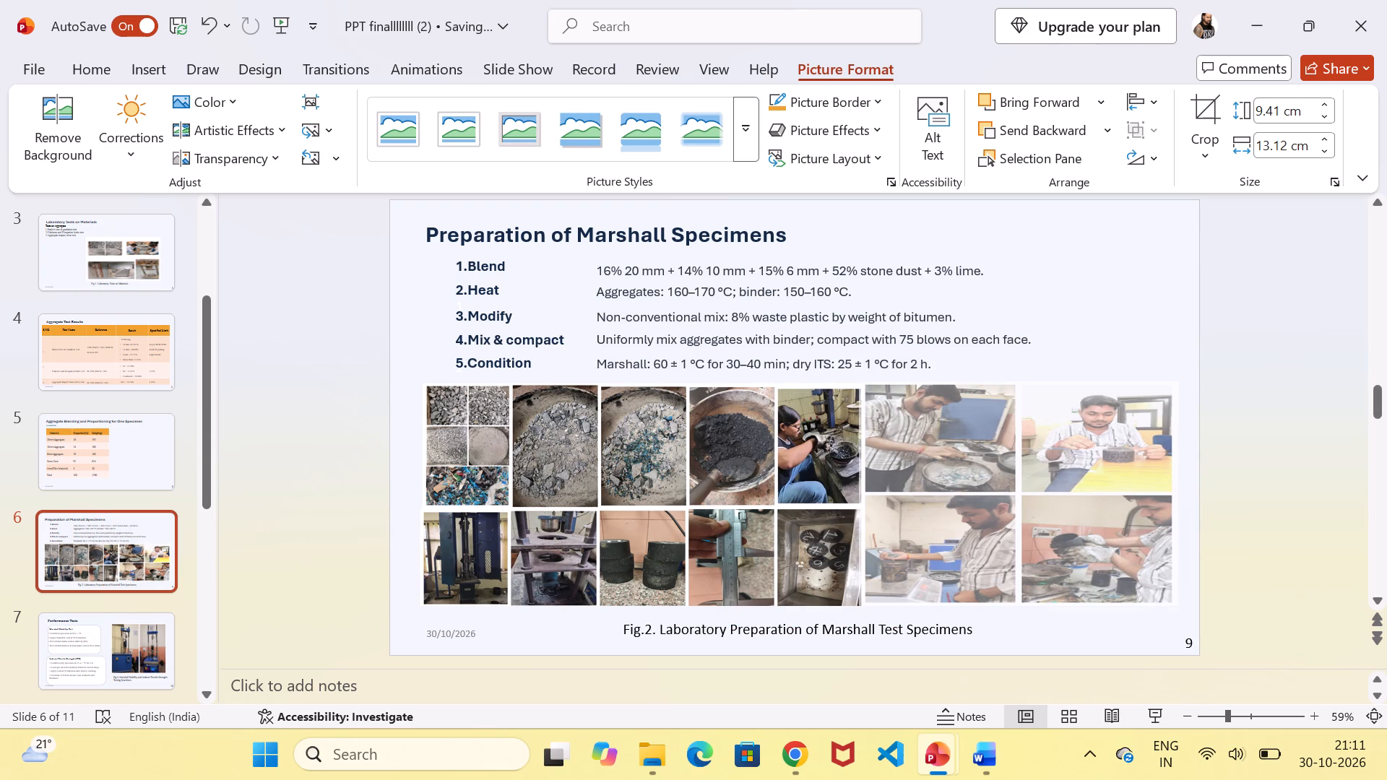
# Fine-tune the four-photo collage's left edge so it meets the right ends of the two photo strips.
pyautogui.moveTo(859, 508); pyautogui.dragTo(860, 508)
pyautogui.click(1165, 326)
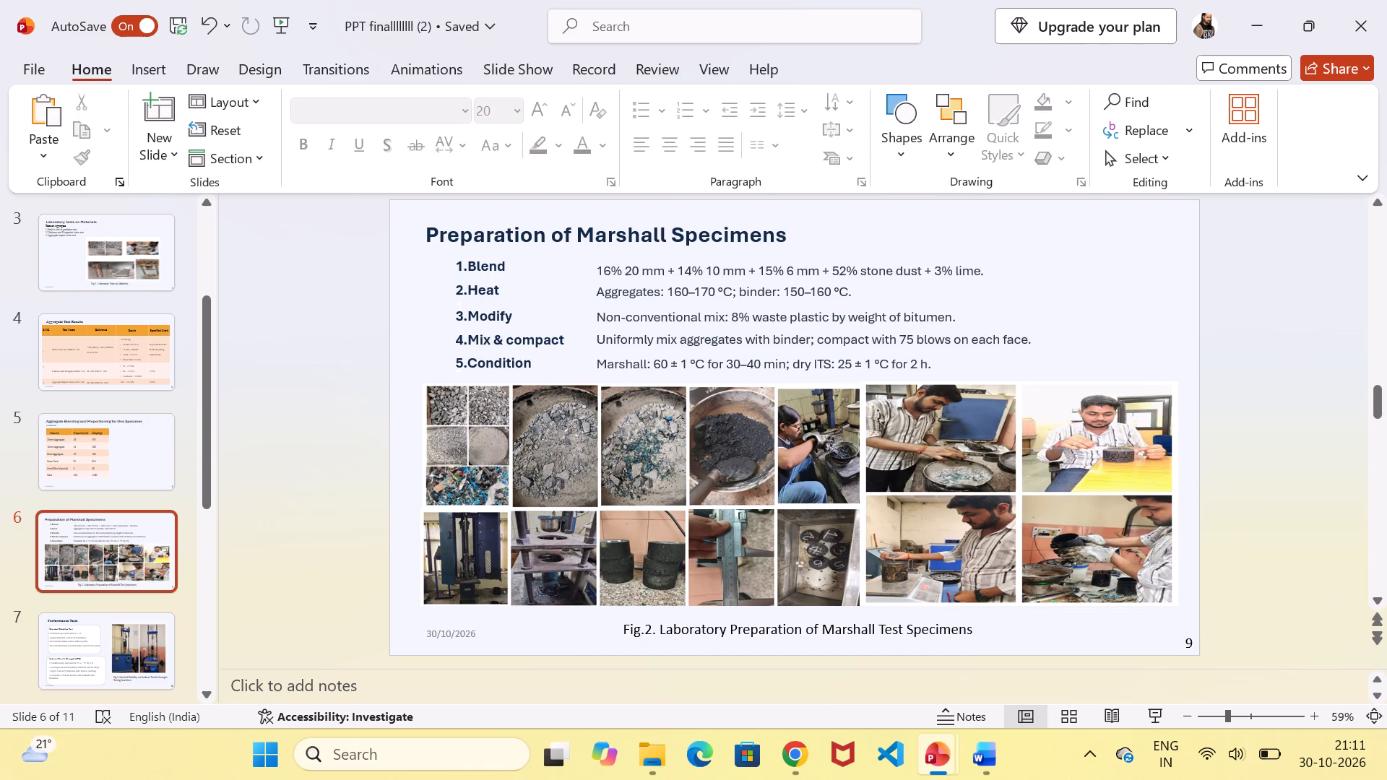
# Reduce the four-photo collage's height slightly from its top edge to line up with the upper photo strip.
pyautogui.click(1045, 464)
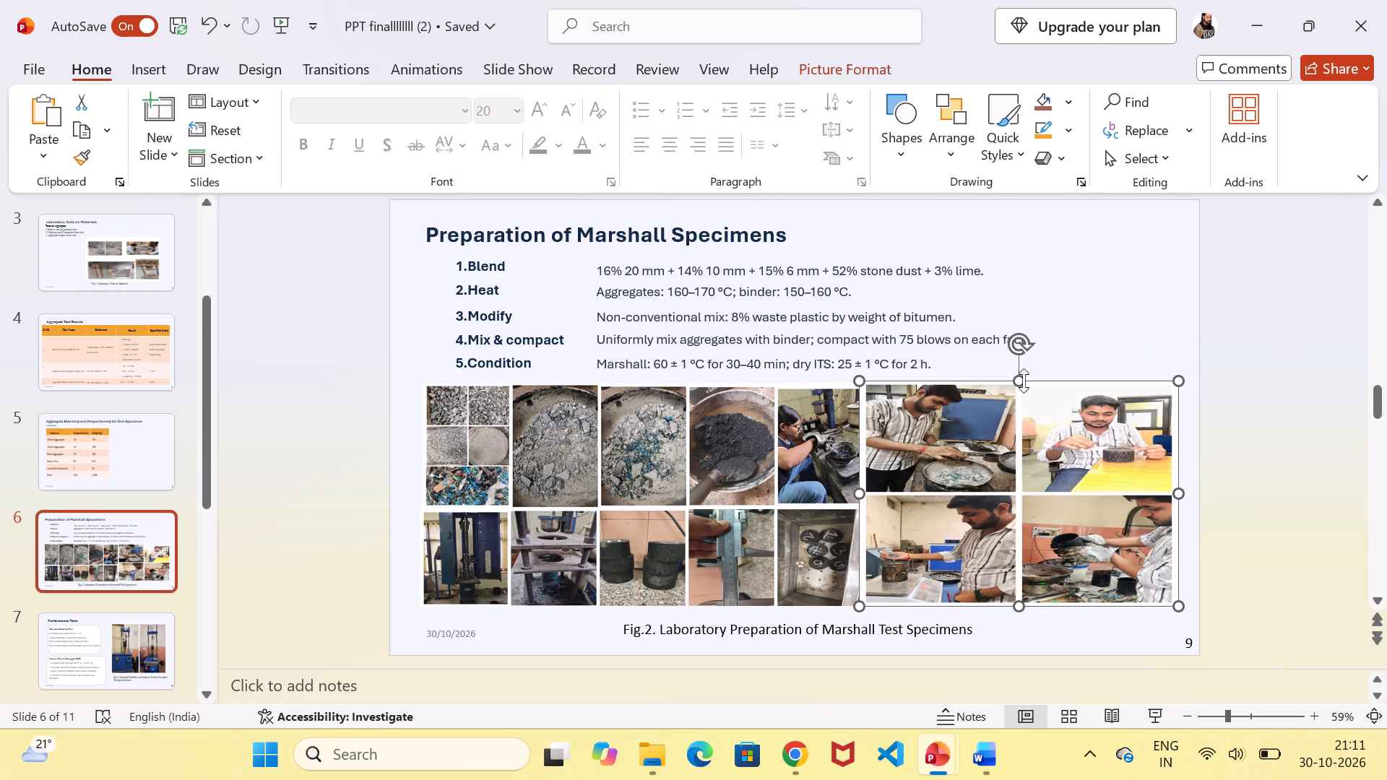
pyautogui.click(1024, 381)
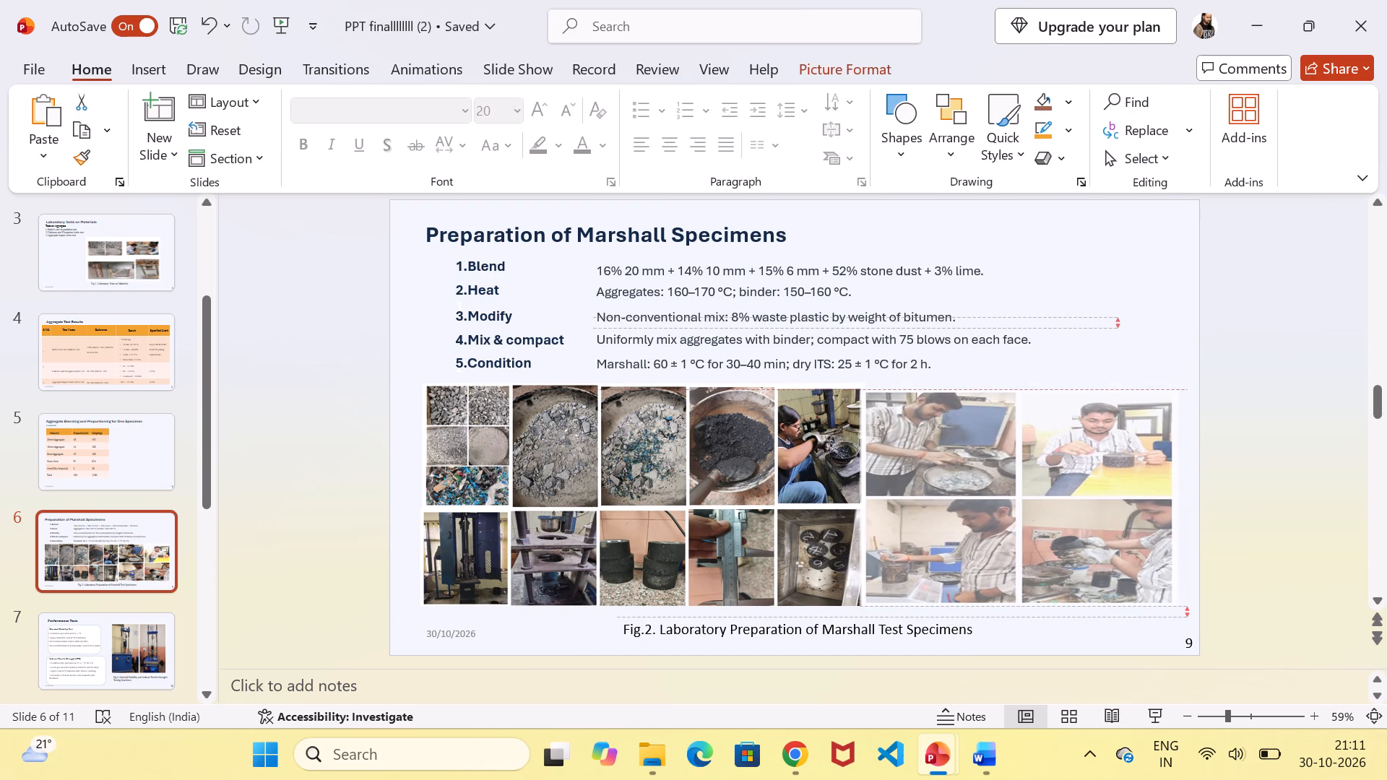
pyautogui.click(1053, 337)
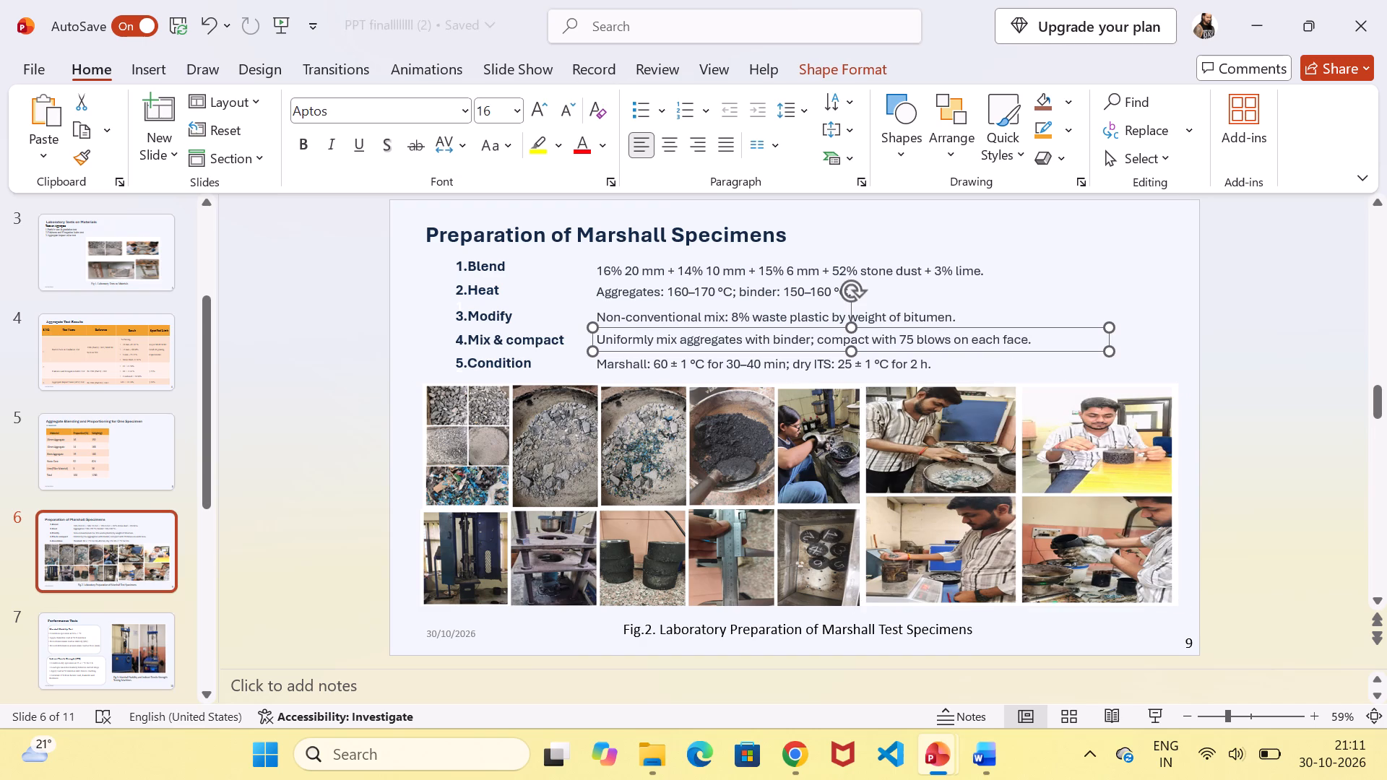
# Move the four-photo collage slightly down, keeping it beside the two photo strips and above the figure caption.
pyautogui.click(1014, 422)
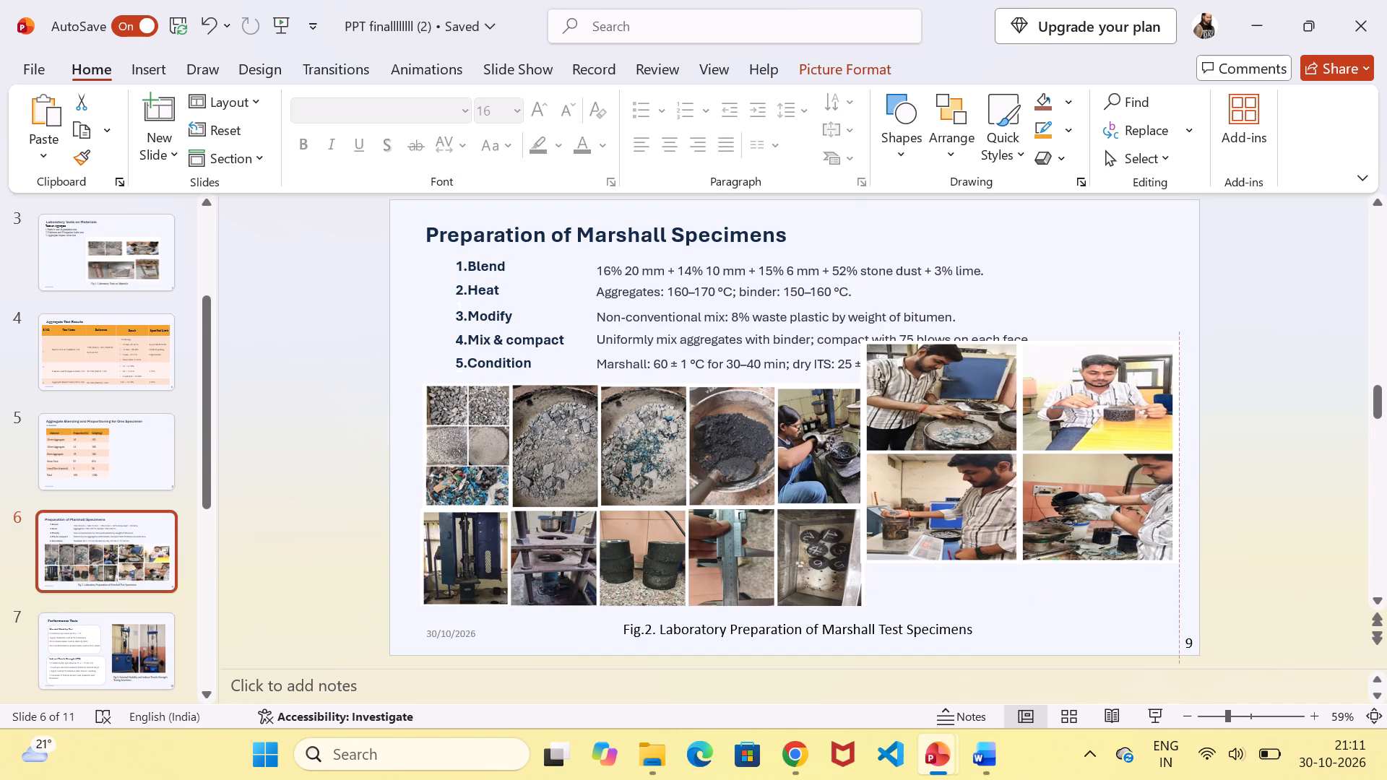
pyautogui.click(1016, 425)
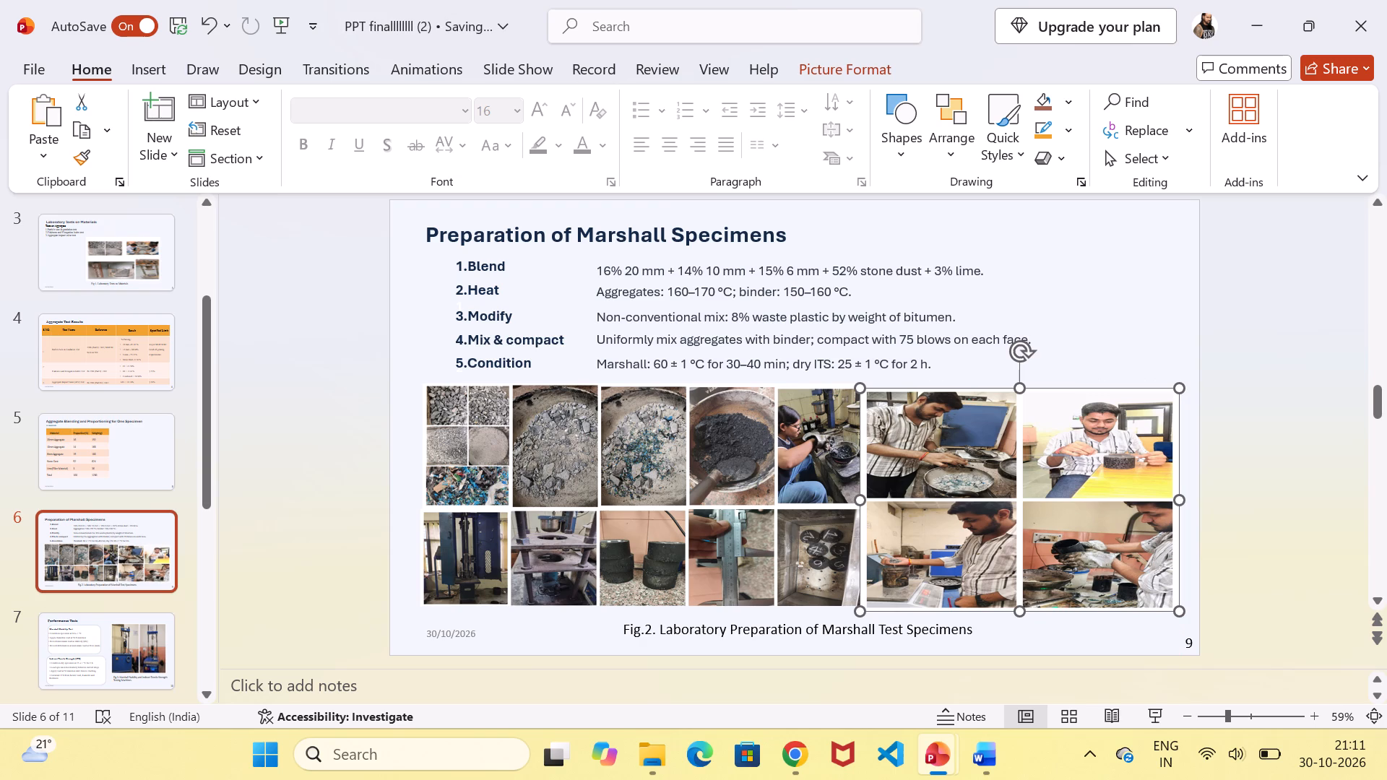
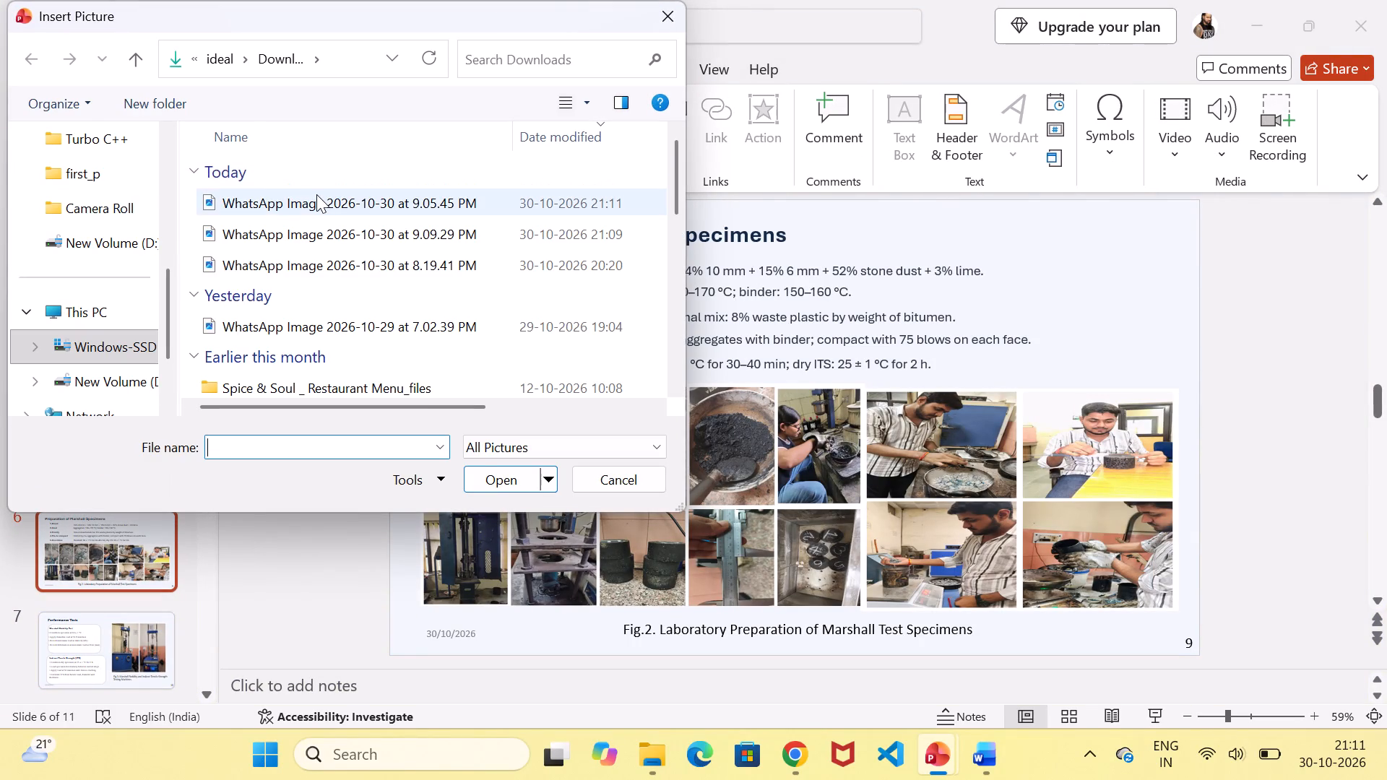
# Insert the picture WhatsApp Image 2026-10-30 at 9.05.45 PM from the Downloads folder onto the slide.
pyautogui.doubleClick(316, 194)
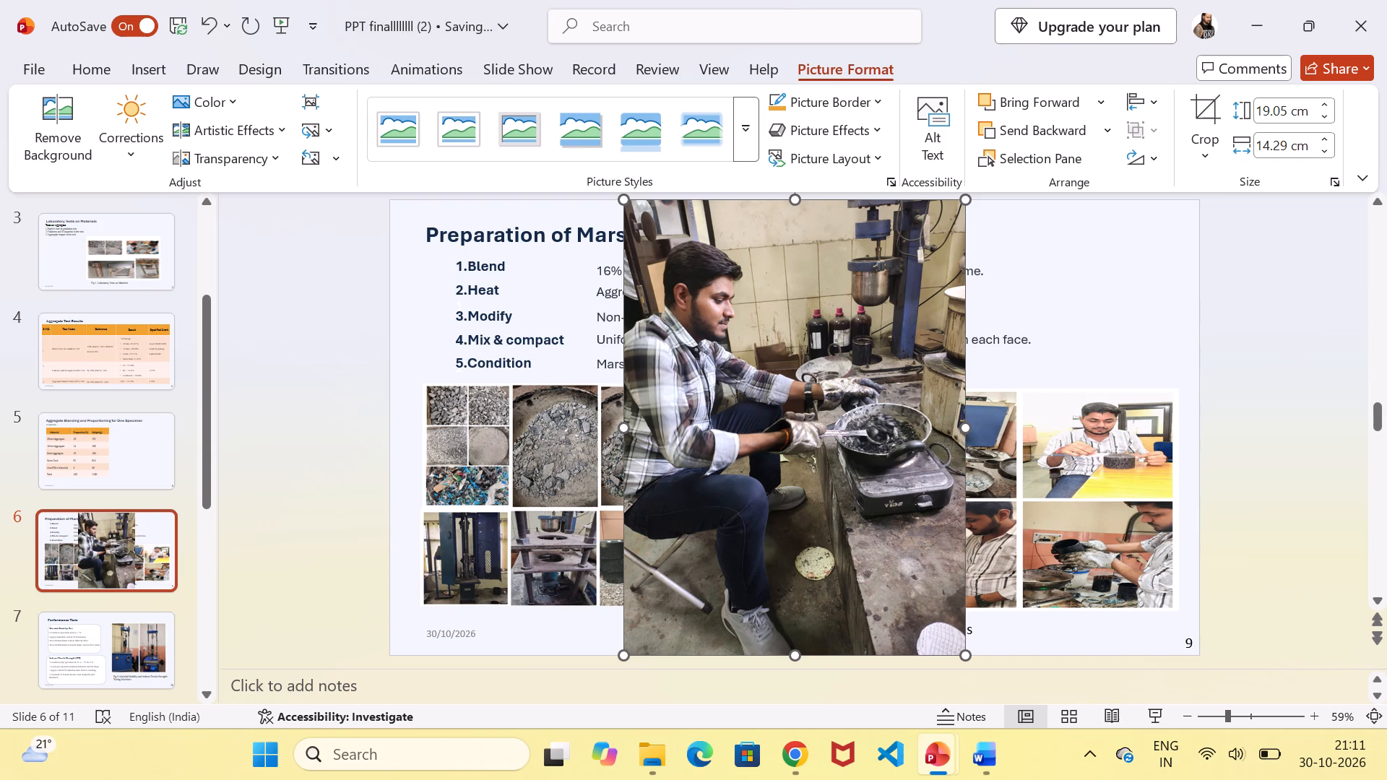
# Shrink the inserted photo from its edges to about 4.73 cm high and 3.43 cm wide, covering the upper strip's last photo.
pyautogui.moveTo(793, 201); pyautogui.dragTo(838, 584)
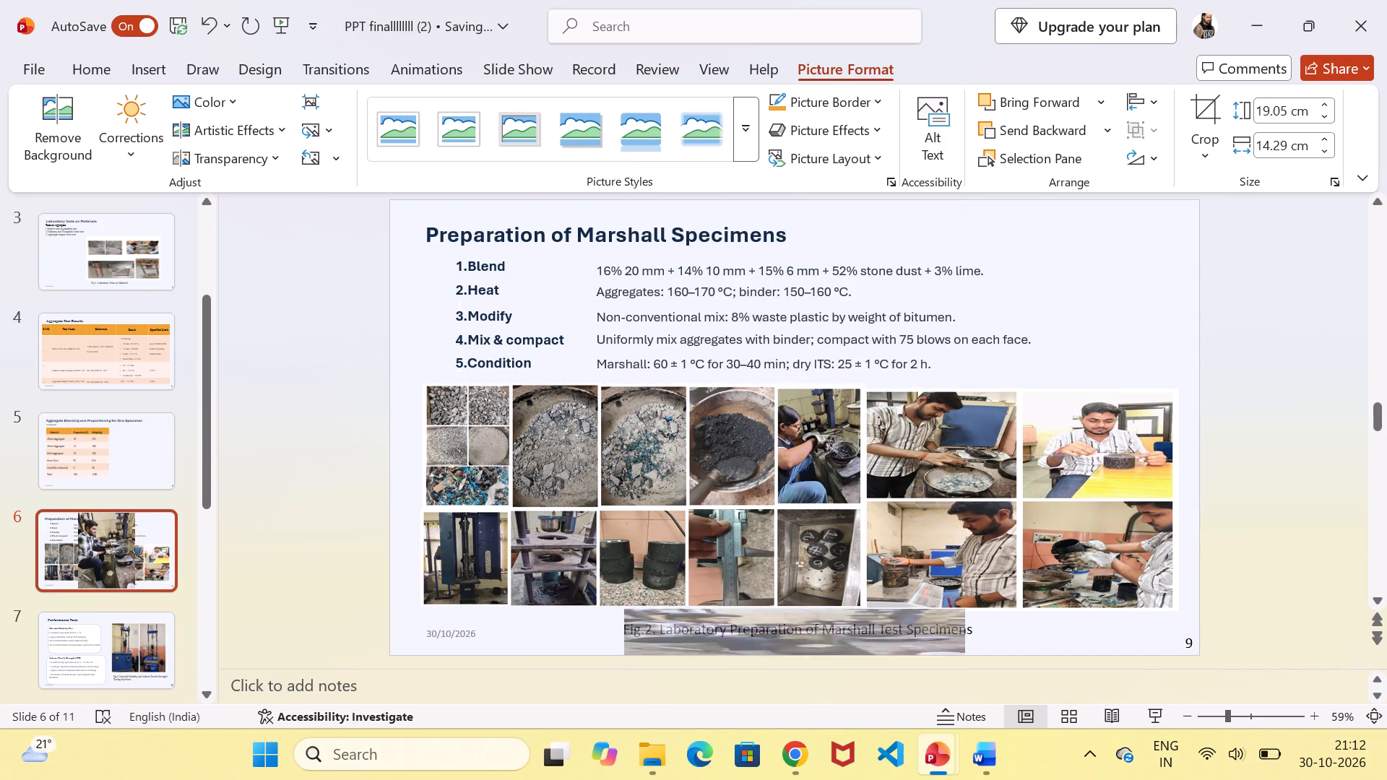
pyautogui.moveTo(838, 584); pyautogui.dragTo(813, 391)
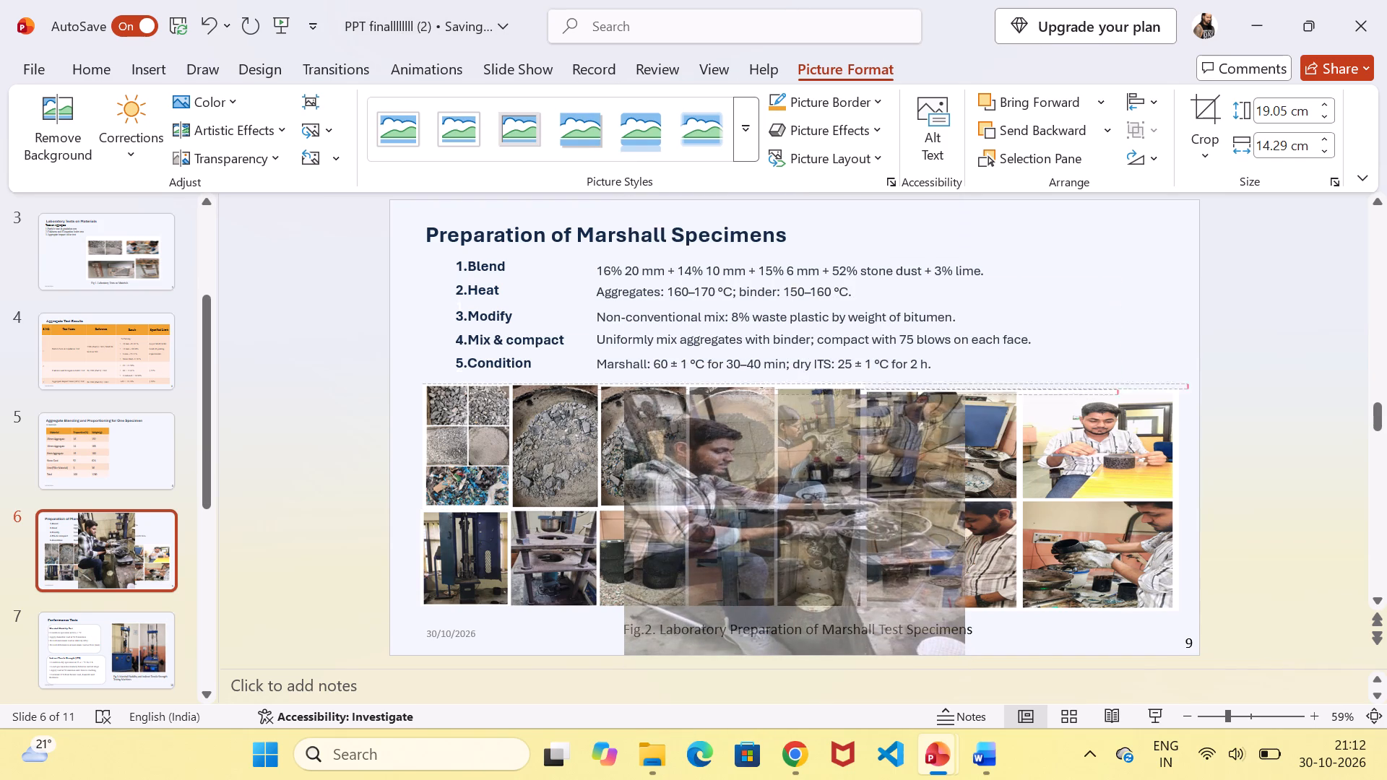
pyautogui.moveTo(813, 391); pyautogui.dragTo(813, 391)
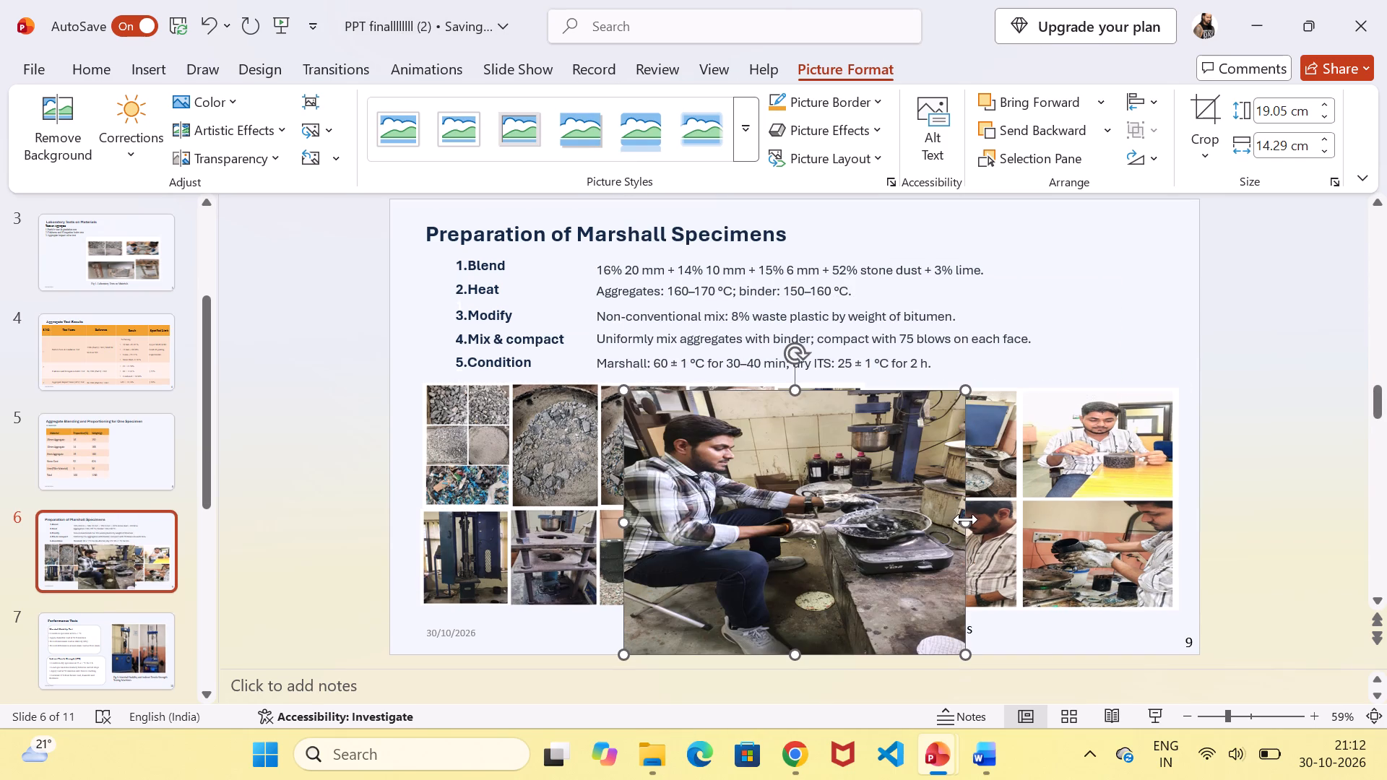
pyautogui.moveTo(966, 519); pyautogui.dragTo(857, 516)
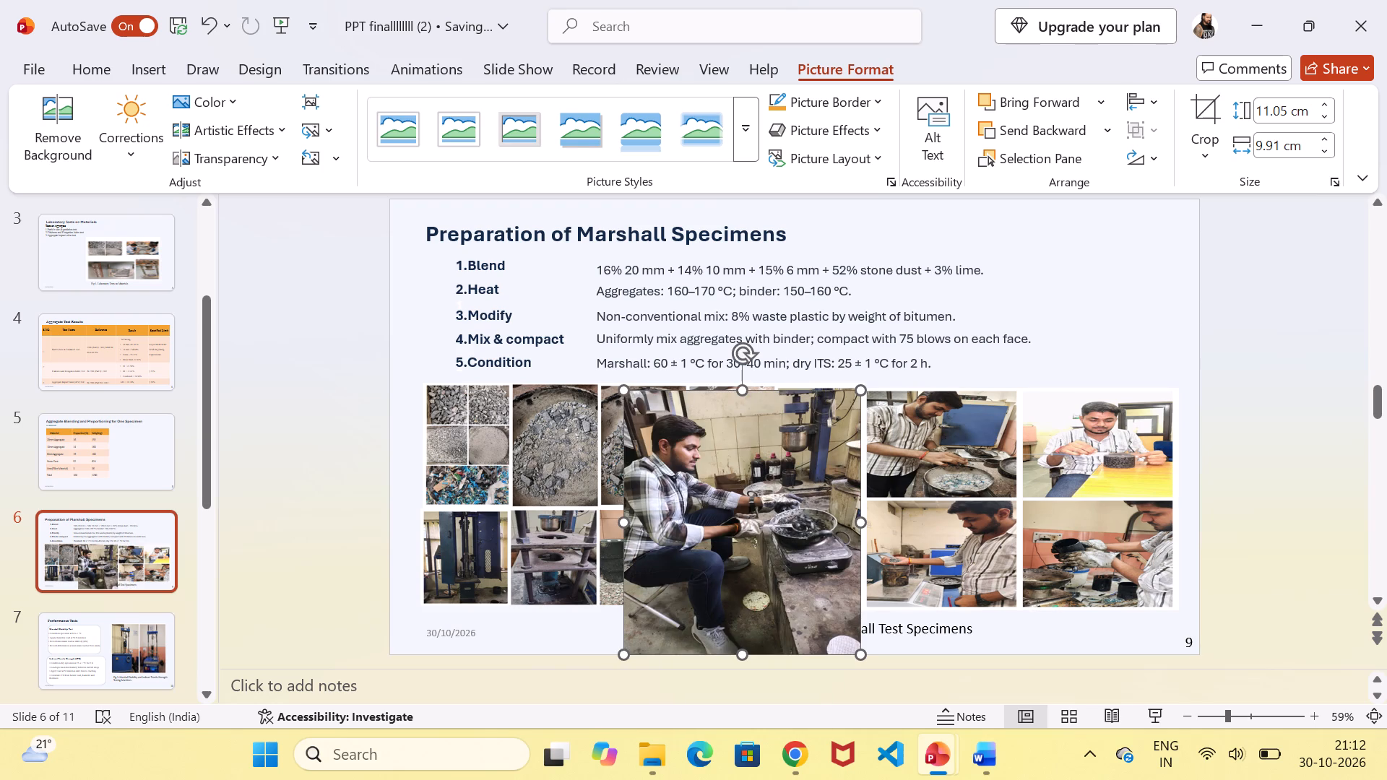
pyautogui.moveTo(620, 523); pyautogui.dragTo(744, 510)
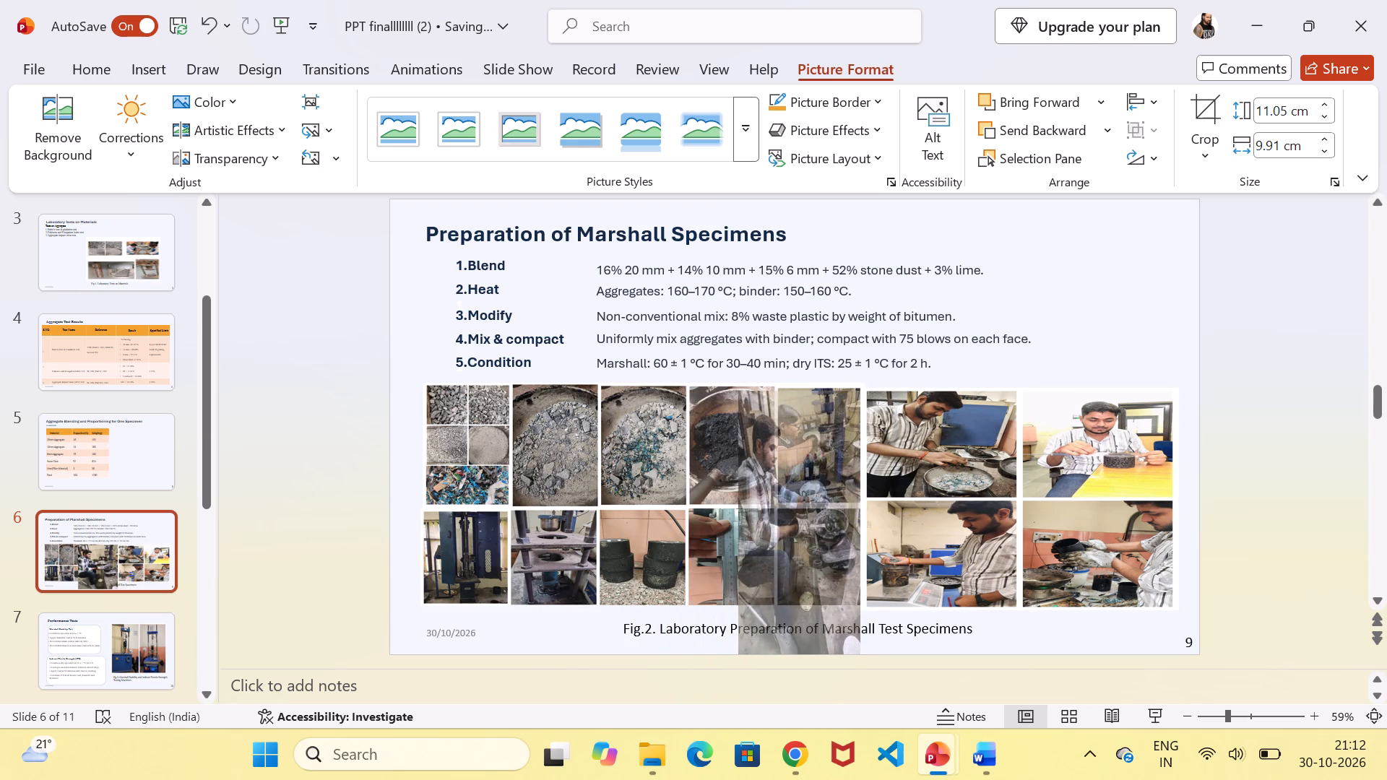
pyautogui.moveTo(744, 510); pyautogui.dragTo(768, 505)
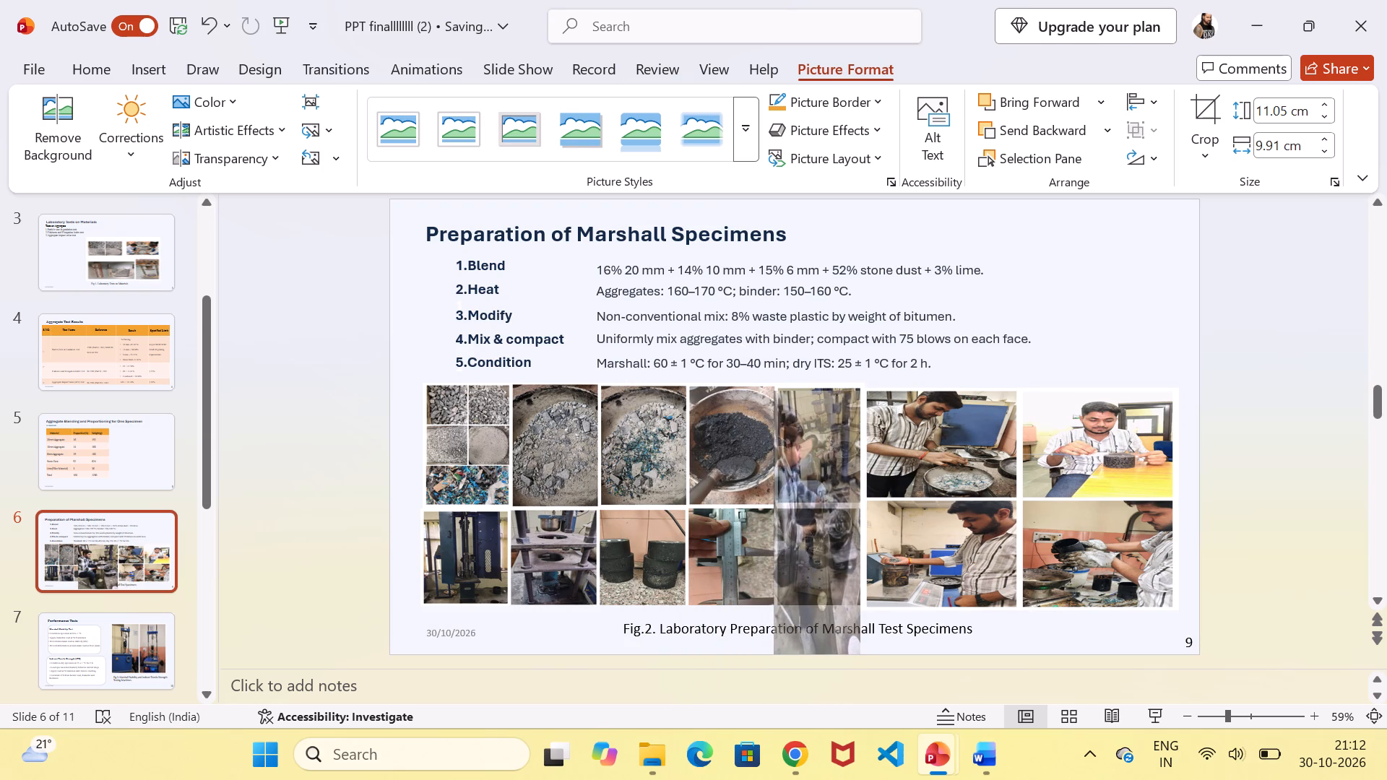
pyautogui.moveTo(768, 505); pyautogui.dragTo(779, 505)
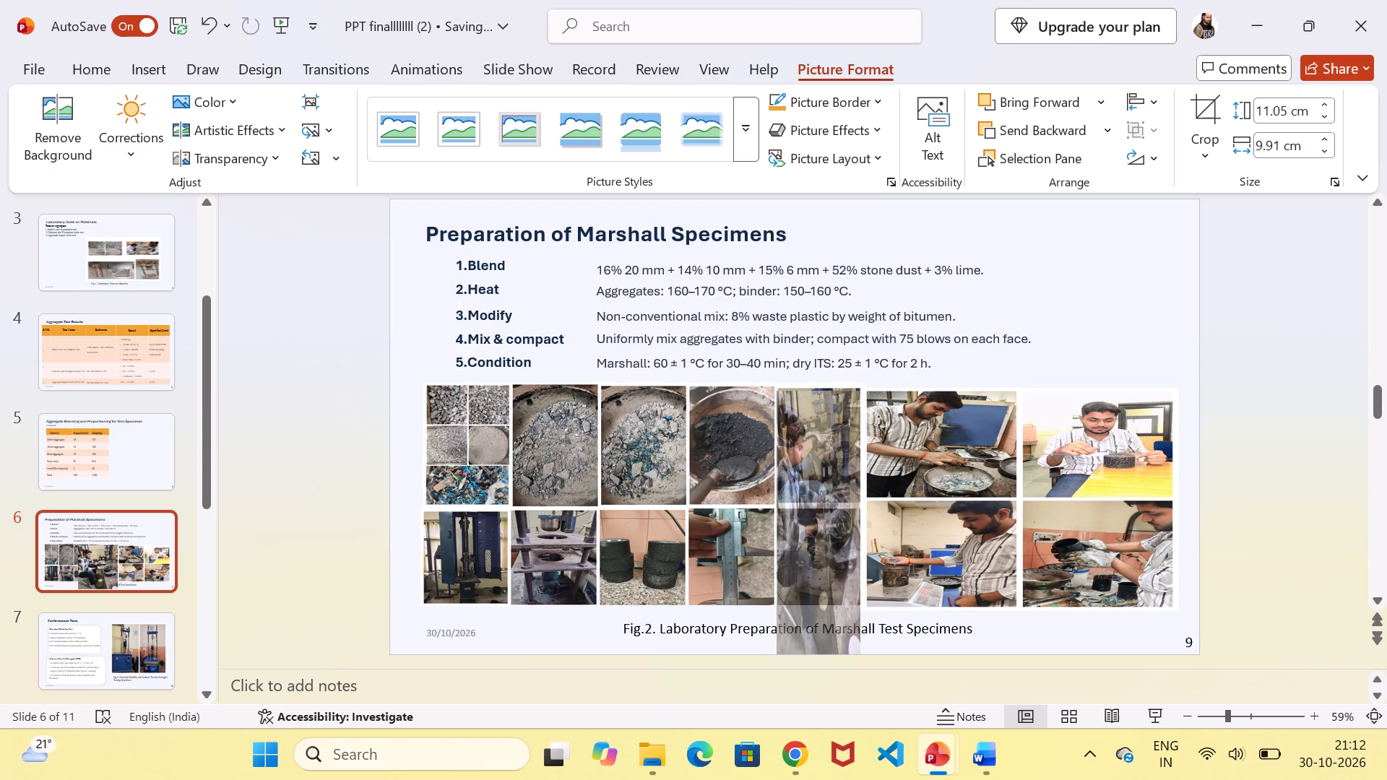
pyautogui.moveTo(779, 505); pyautogui.dragTo(779, 506)
pyautogui.moveTo(821, 654); pyautogui.dragTo(818, 540)
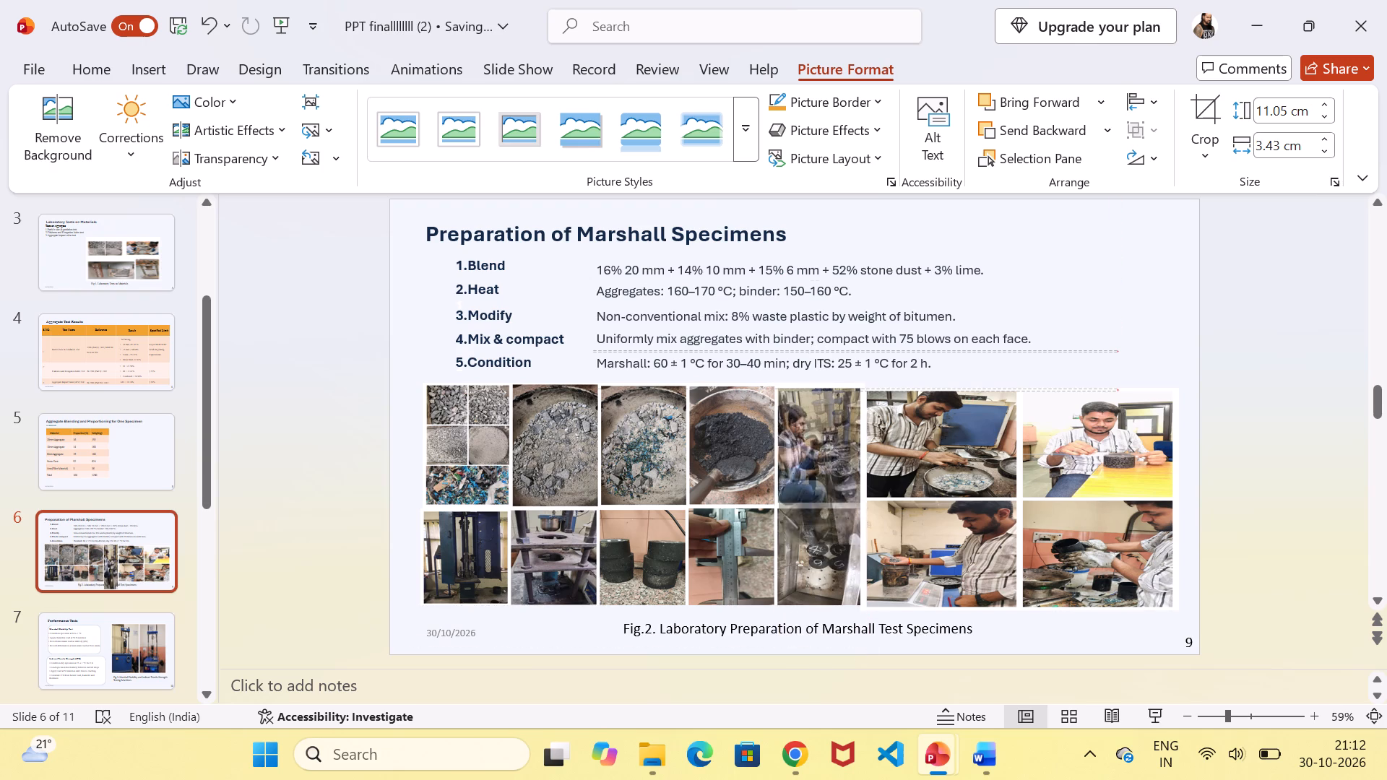
pyautogui.moveTo(818, 540); pyautogui.dragTo(813, 501)
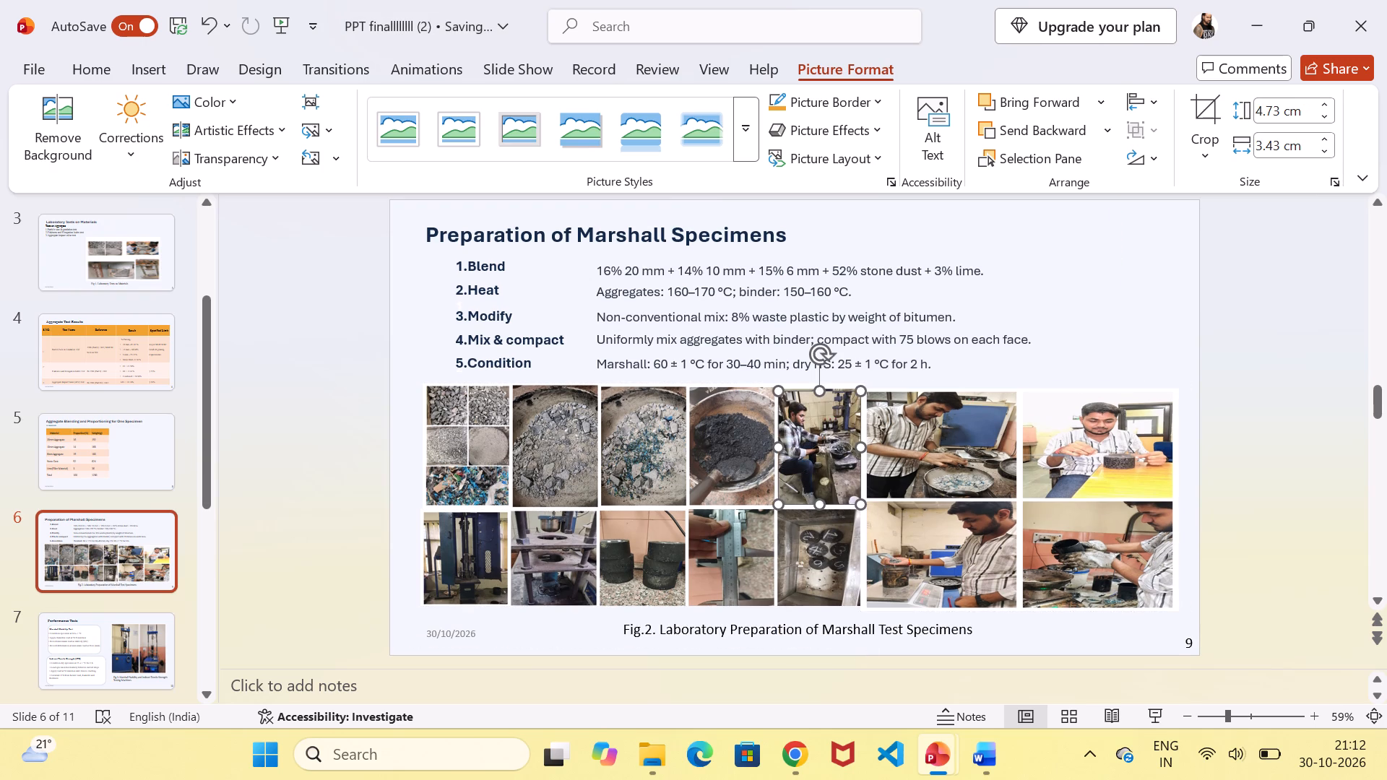
pyautogui.click(1074, 264)
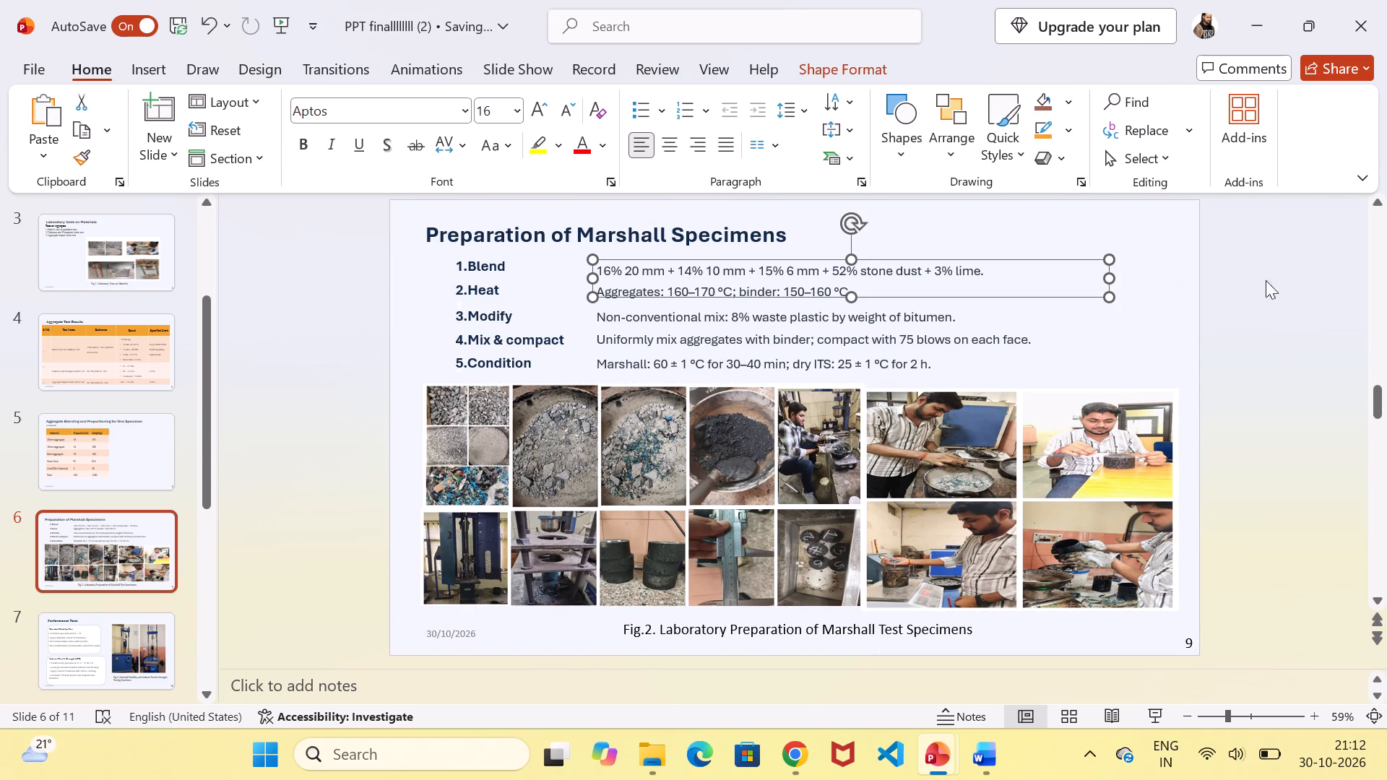
pyautogui.click(1316, 298)
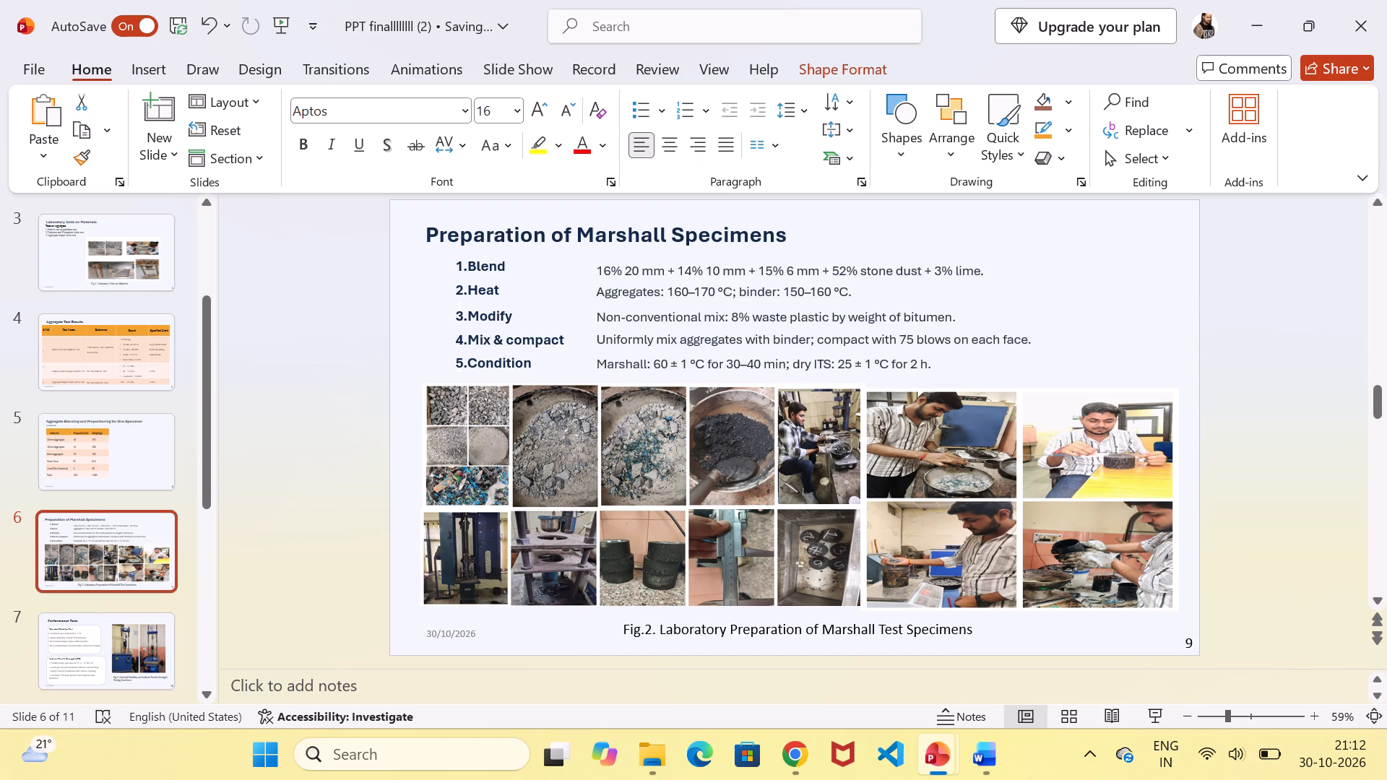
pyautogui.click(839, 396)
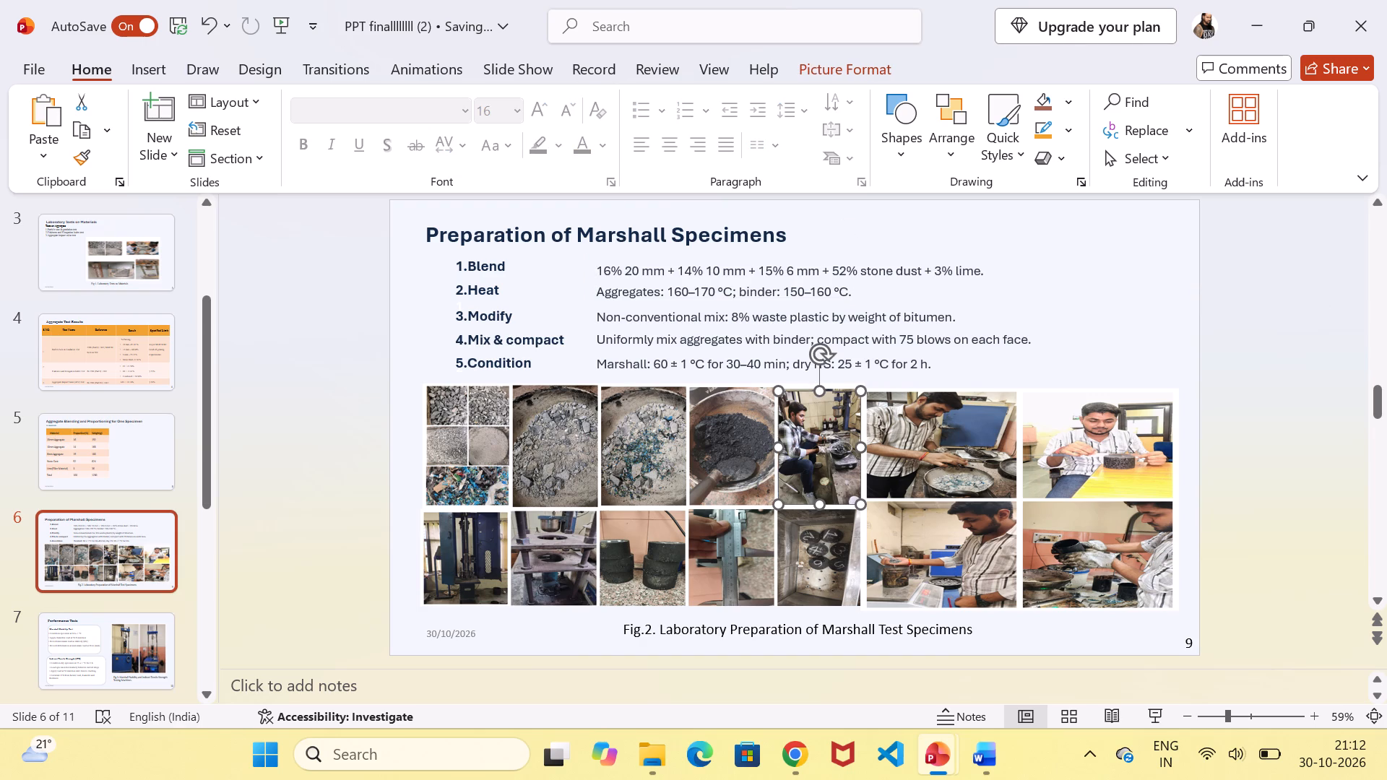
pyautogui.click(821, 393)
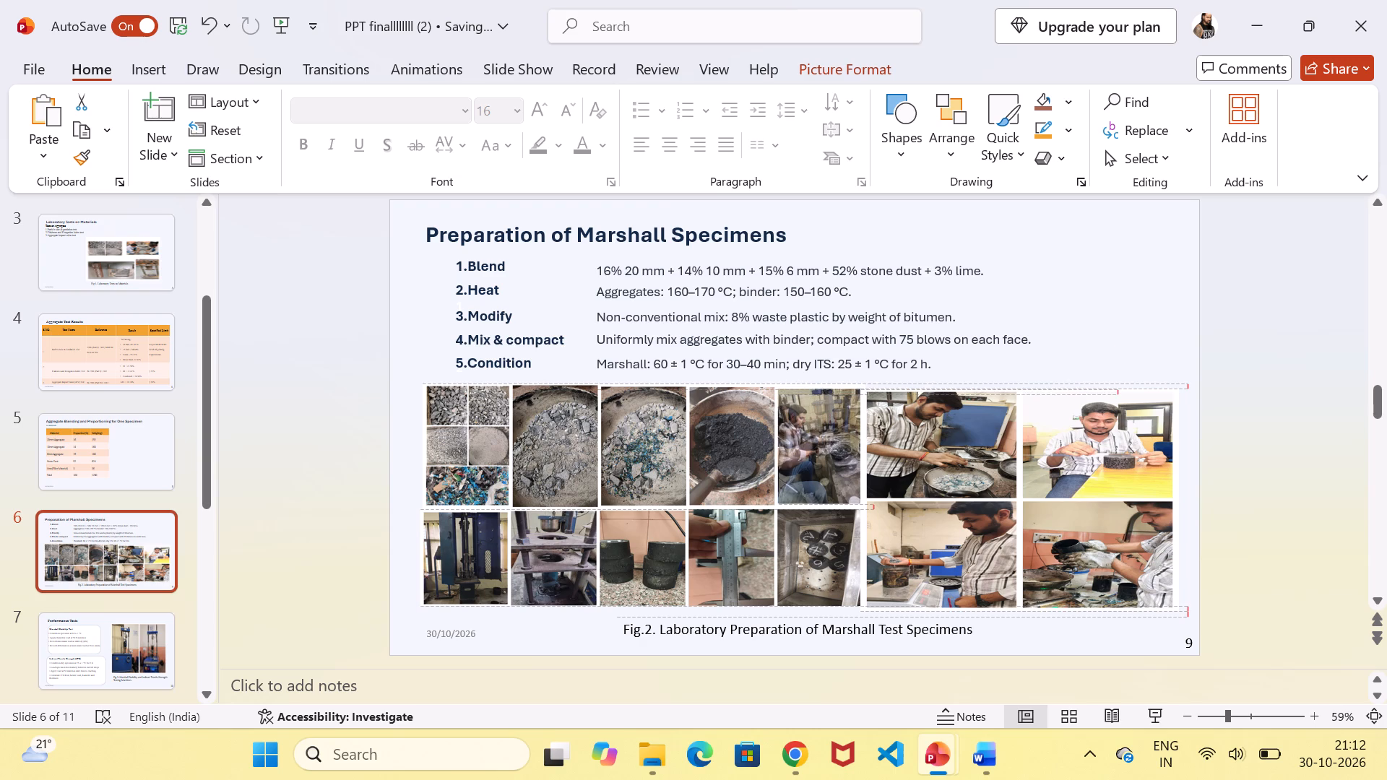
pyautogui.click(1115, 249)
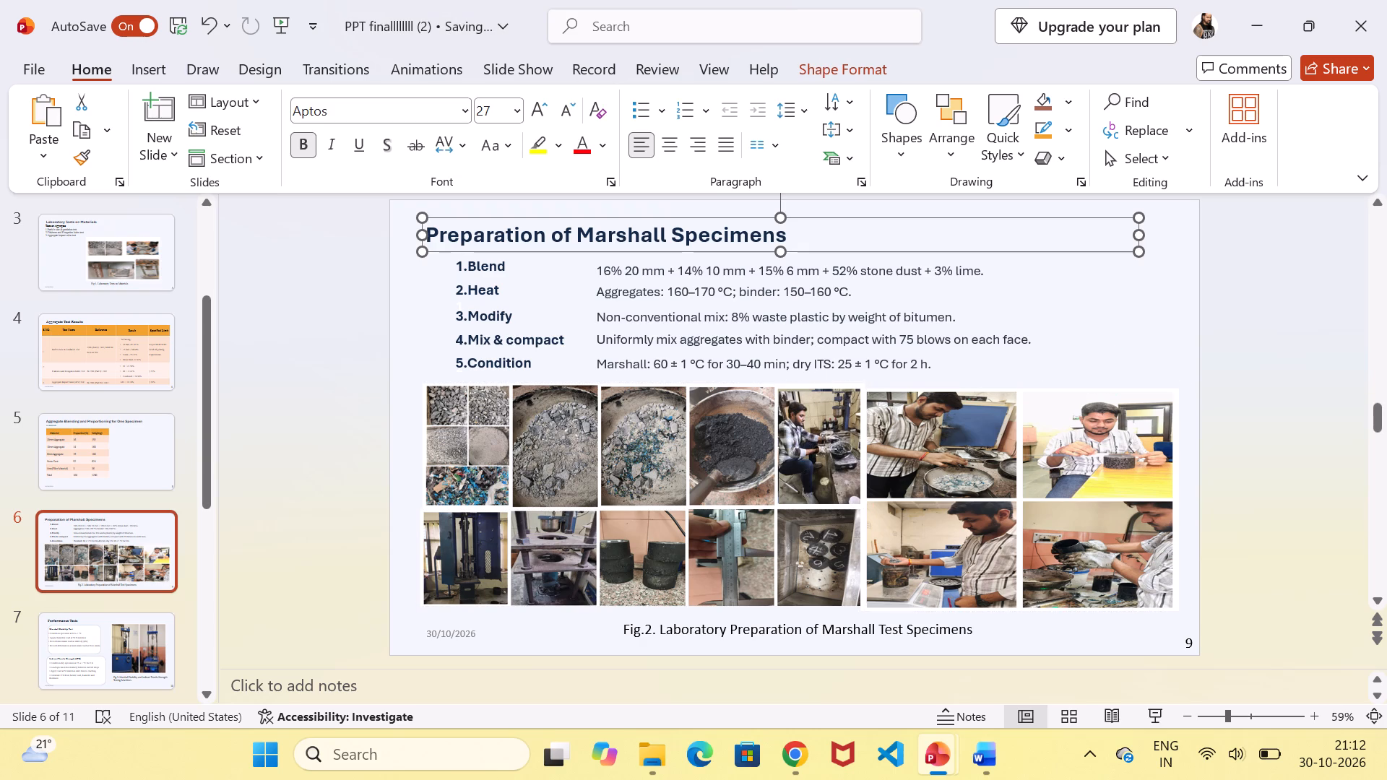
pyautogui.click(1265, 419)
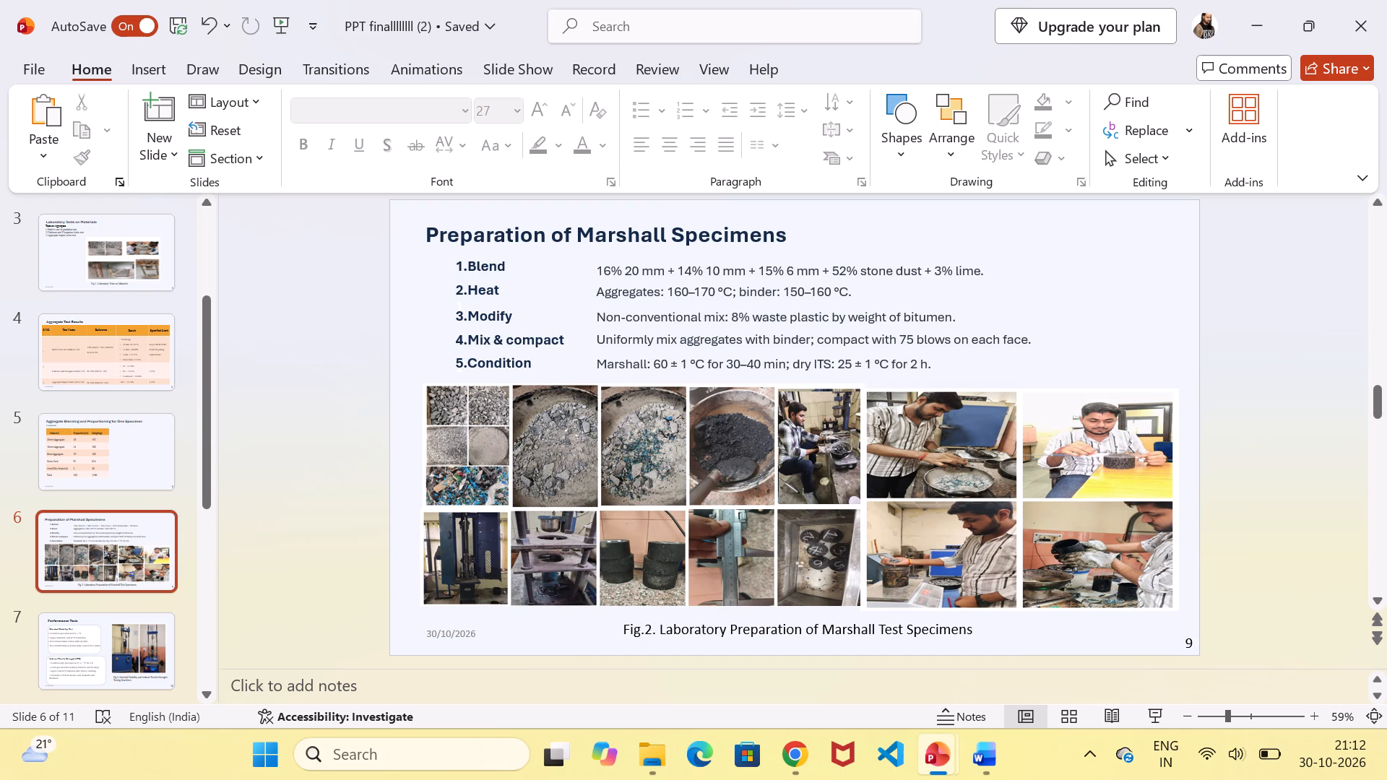
# Narrow the four-photo collage slightly from its right side so its right margin matches the photo strips' left margin.
pyautogui.click(1163, 481)
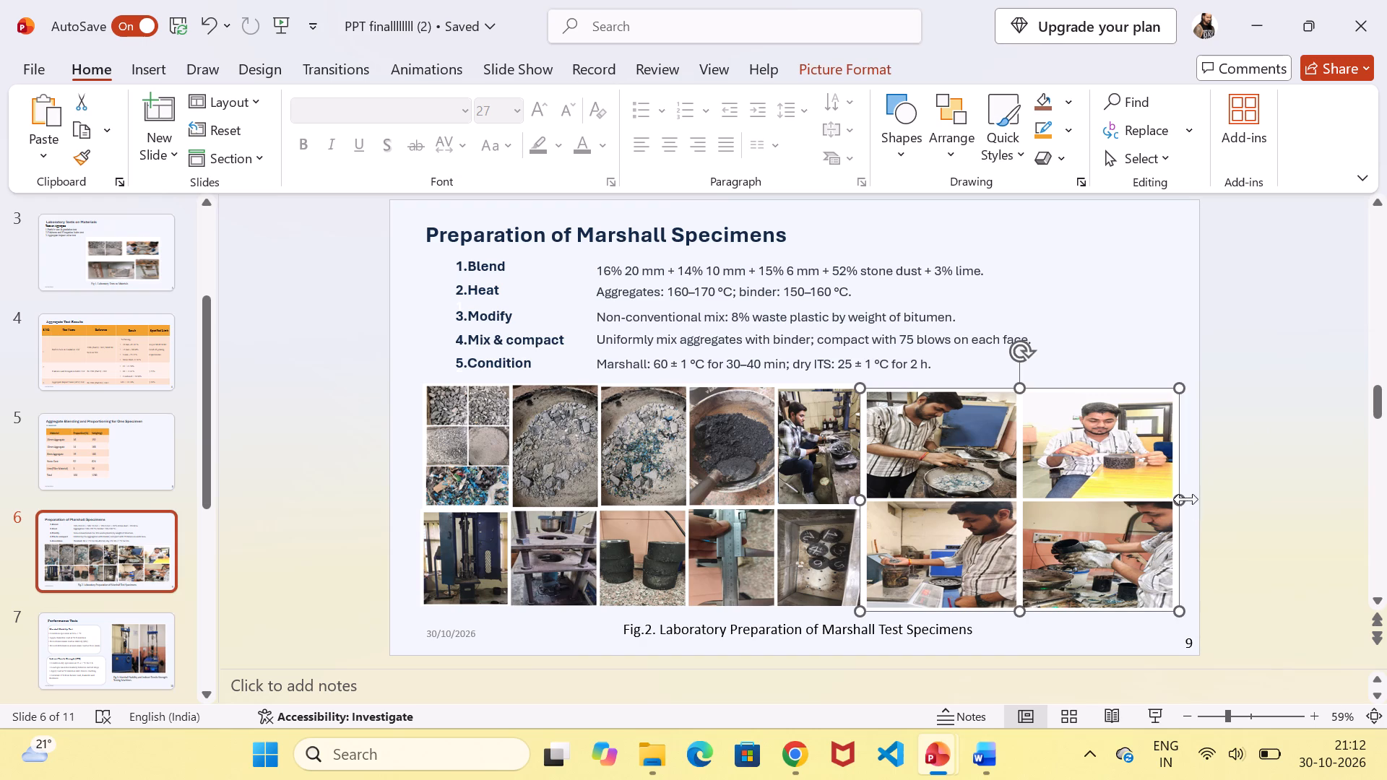
pyautogui.moveTo(1177, 499); pyautogui.dragTo(1157, 504)
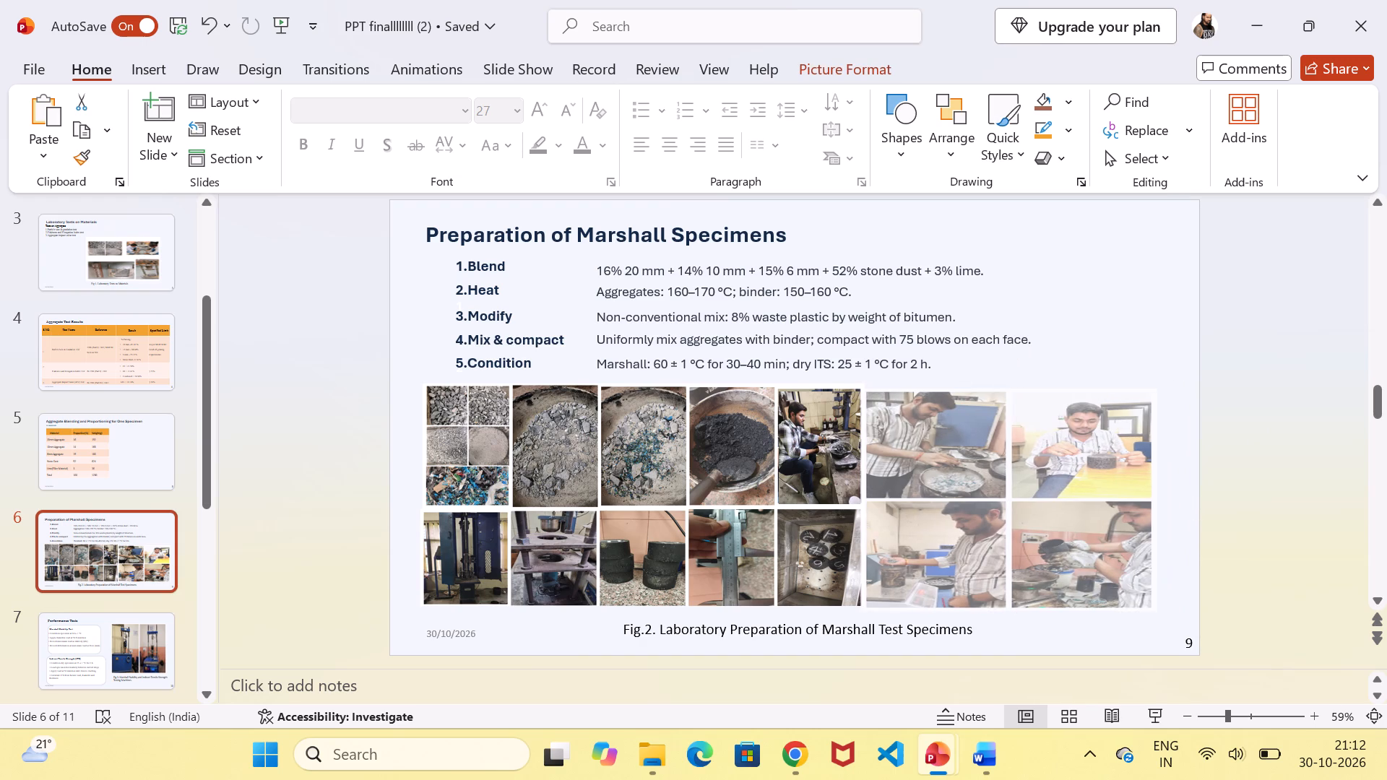
pyautogui.moveTo(1157, 504); pyautogui.dragTo(1167, 506)
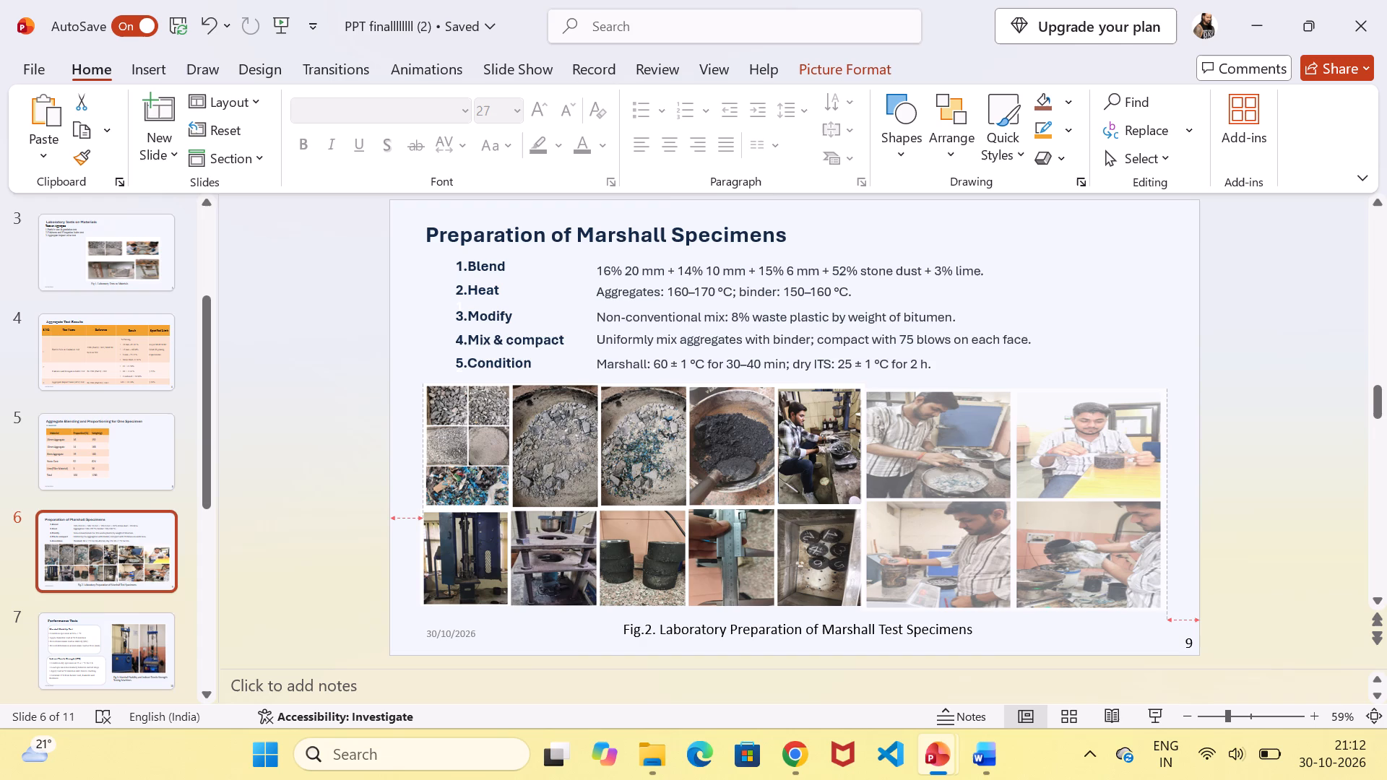
pyautogui.moveTo(1167, 506); pyautogui.dragTo(1167, 506)
pyautogui.click(1218, 486)
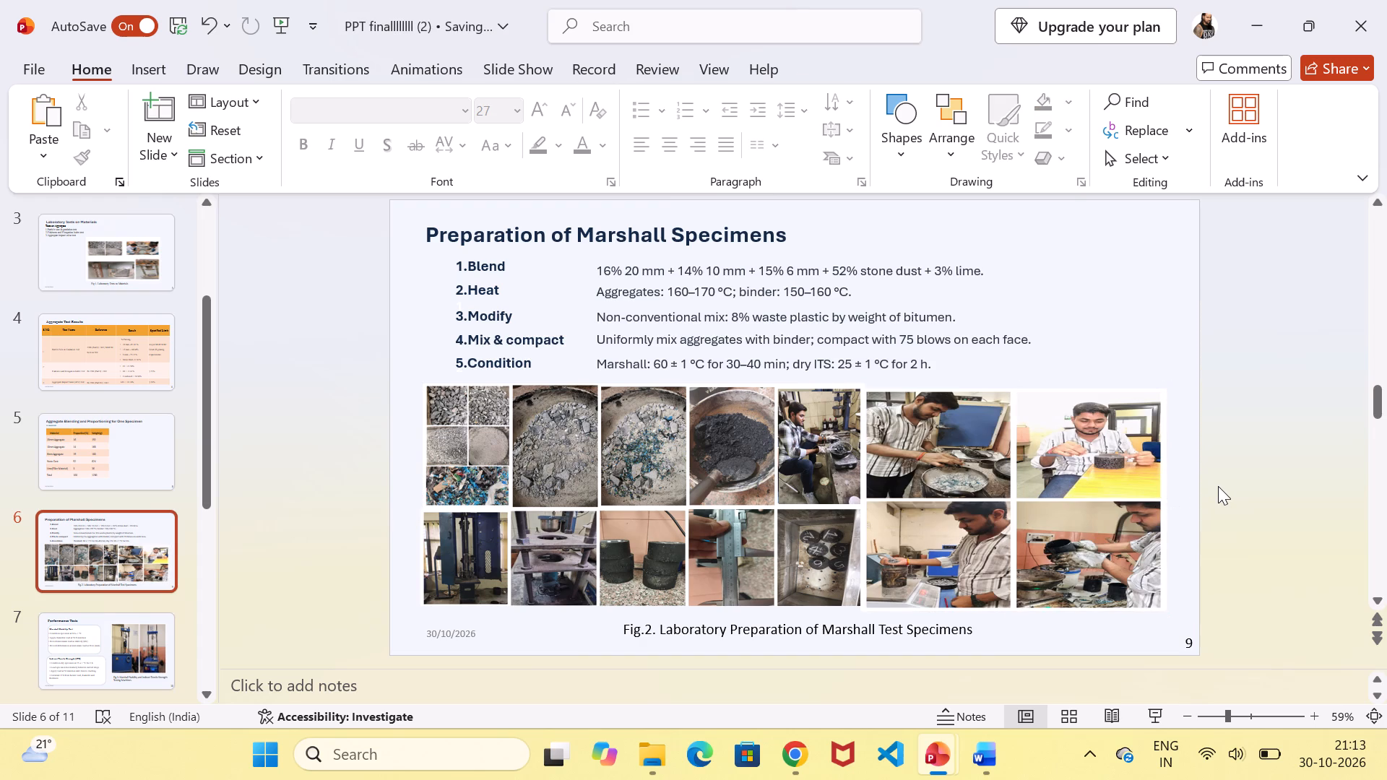
# Extend the four-photo collage's top edge slightly upward until it aligns with the top of the upper photo strip.
pyautogui.click(1054, 422)
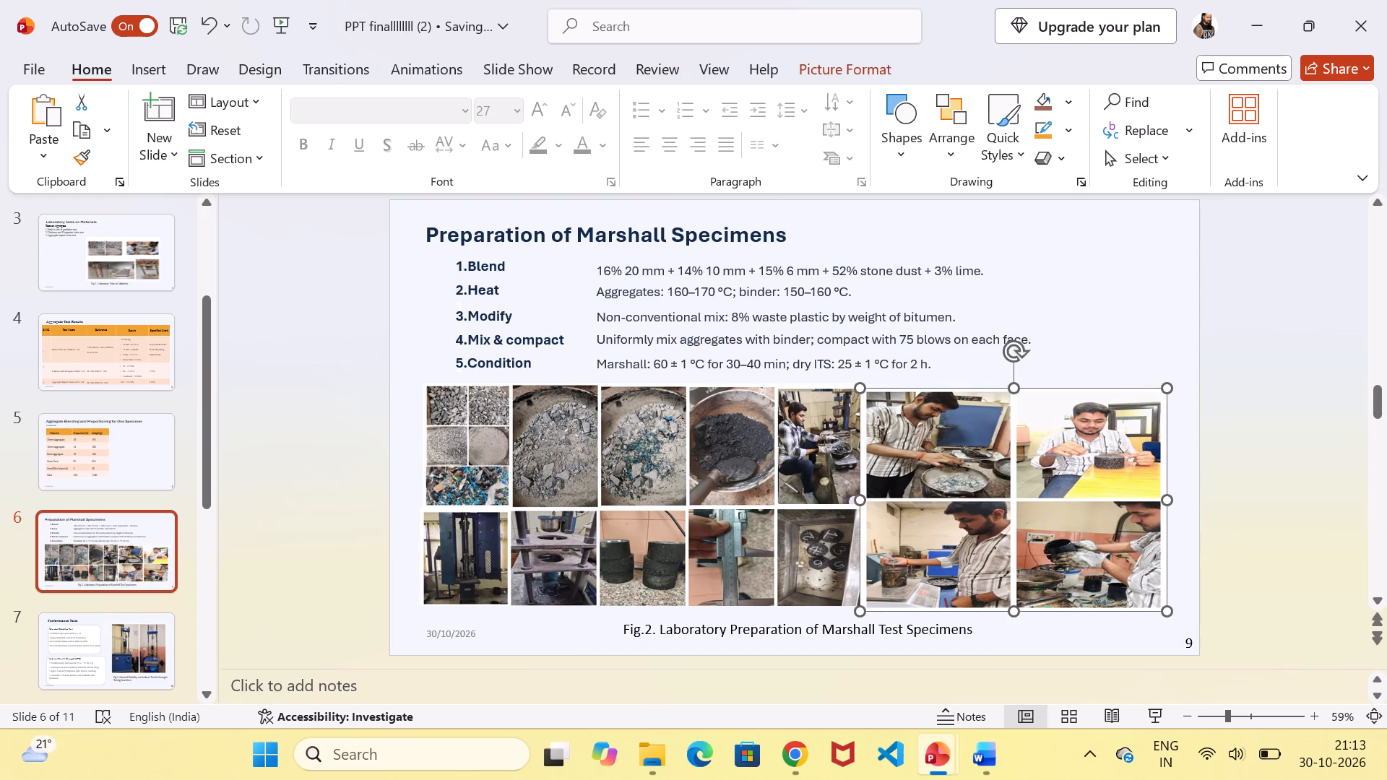
pyautogui.moveTo(1014, 391); pyautogui.dragTo(1014, 381)
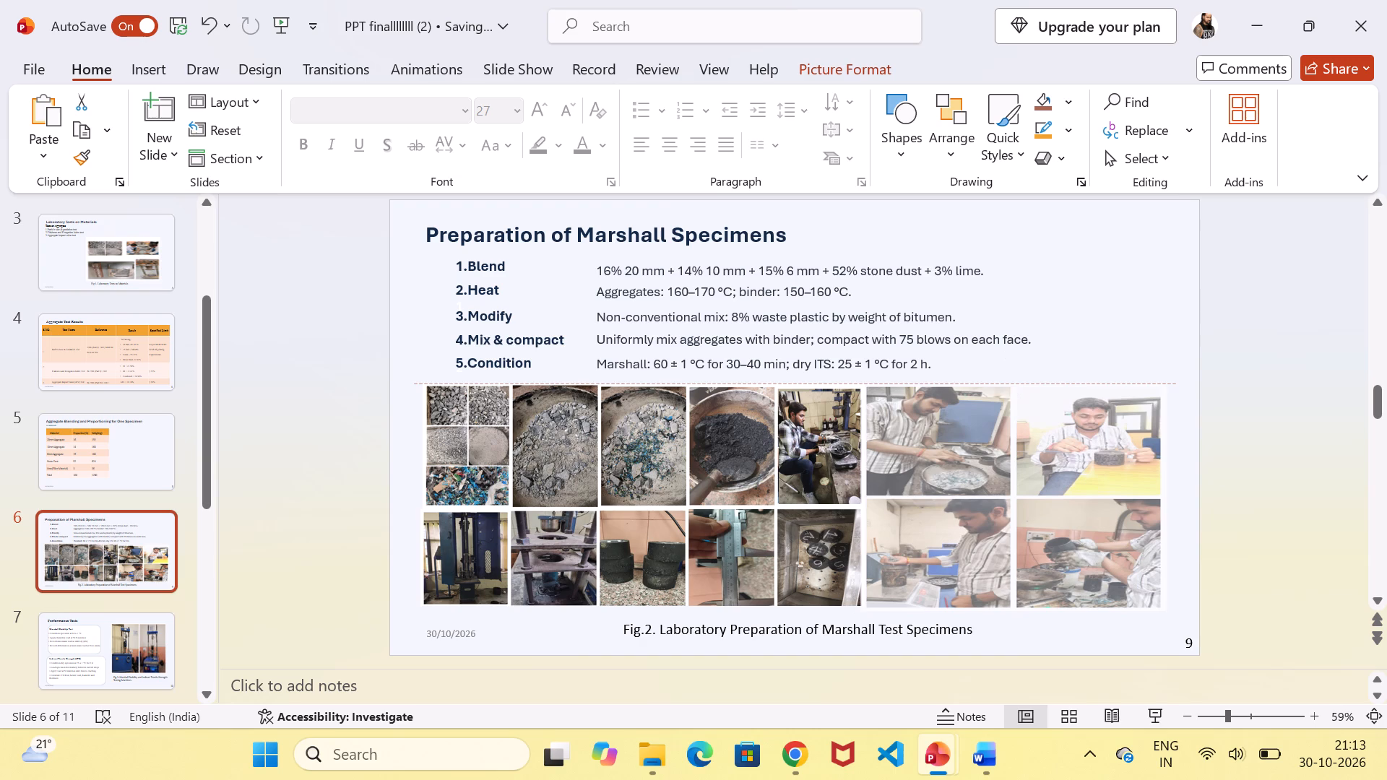
pyautogui.moveTo(1014, 381); pyautogui.dragTo(1015, 383)
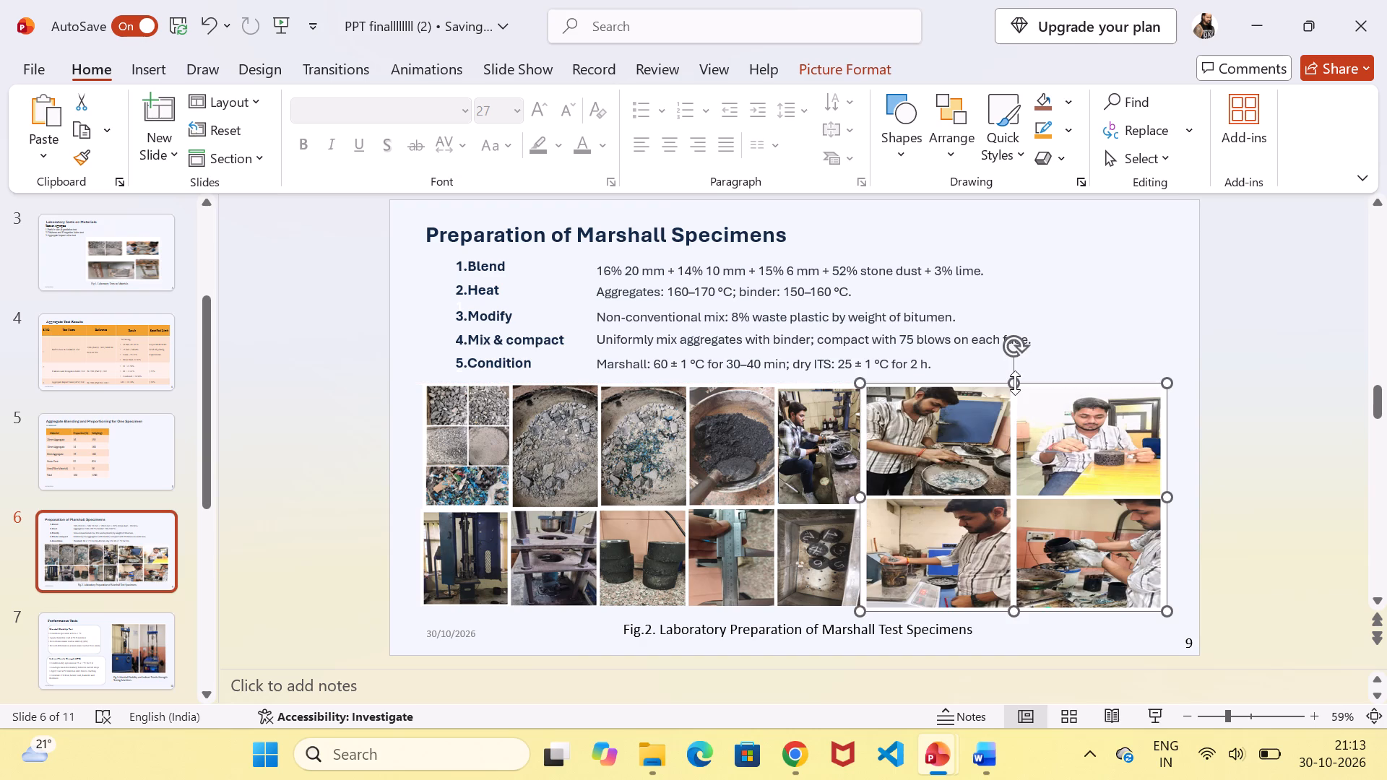
pyautogui.click(1114, 320)
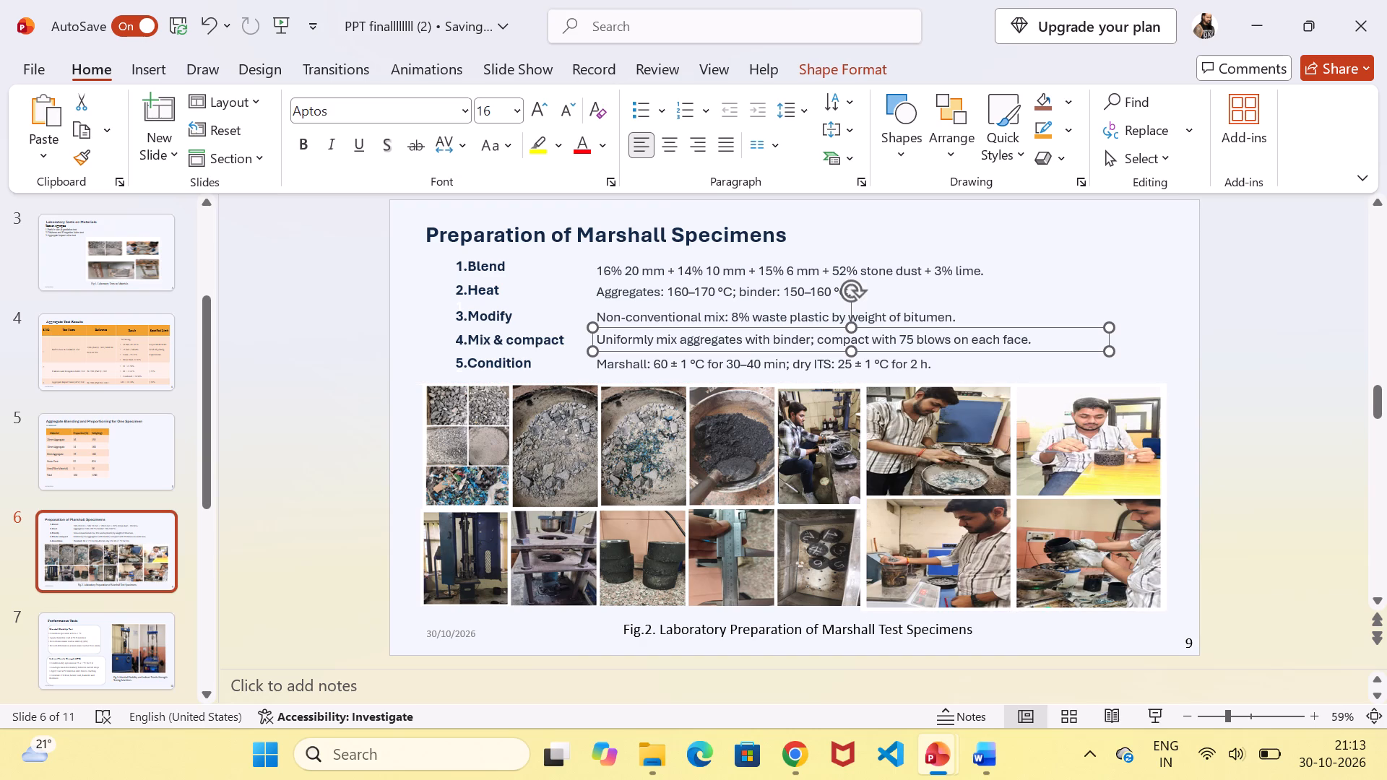
pyautogui.click(1253, 459)
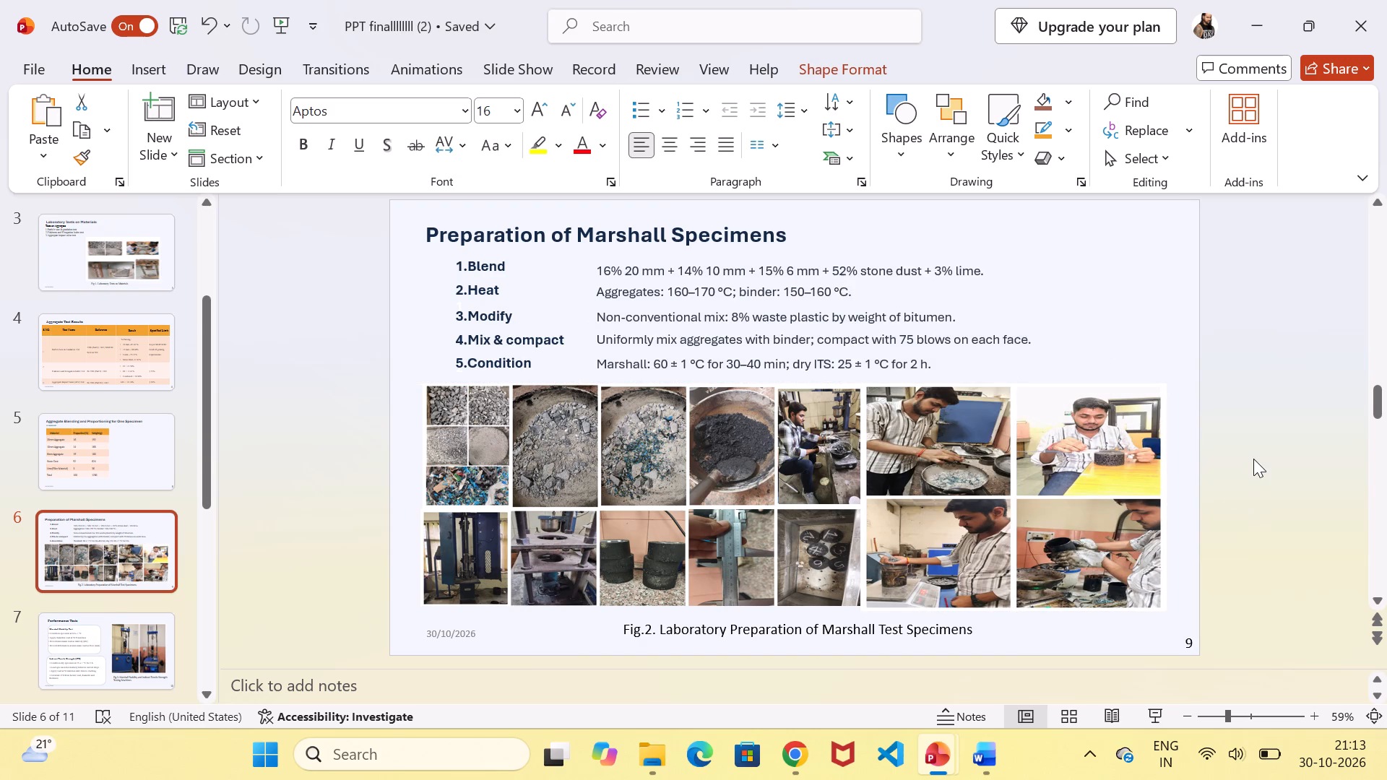
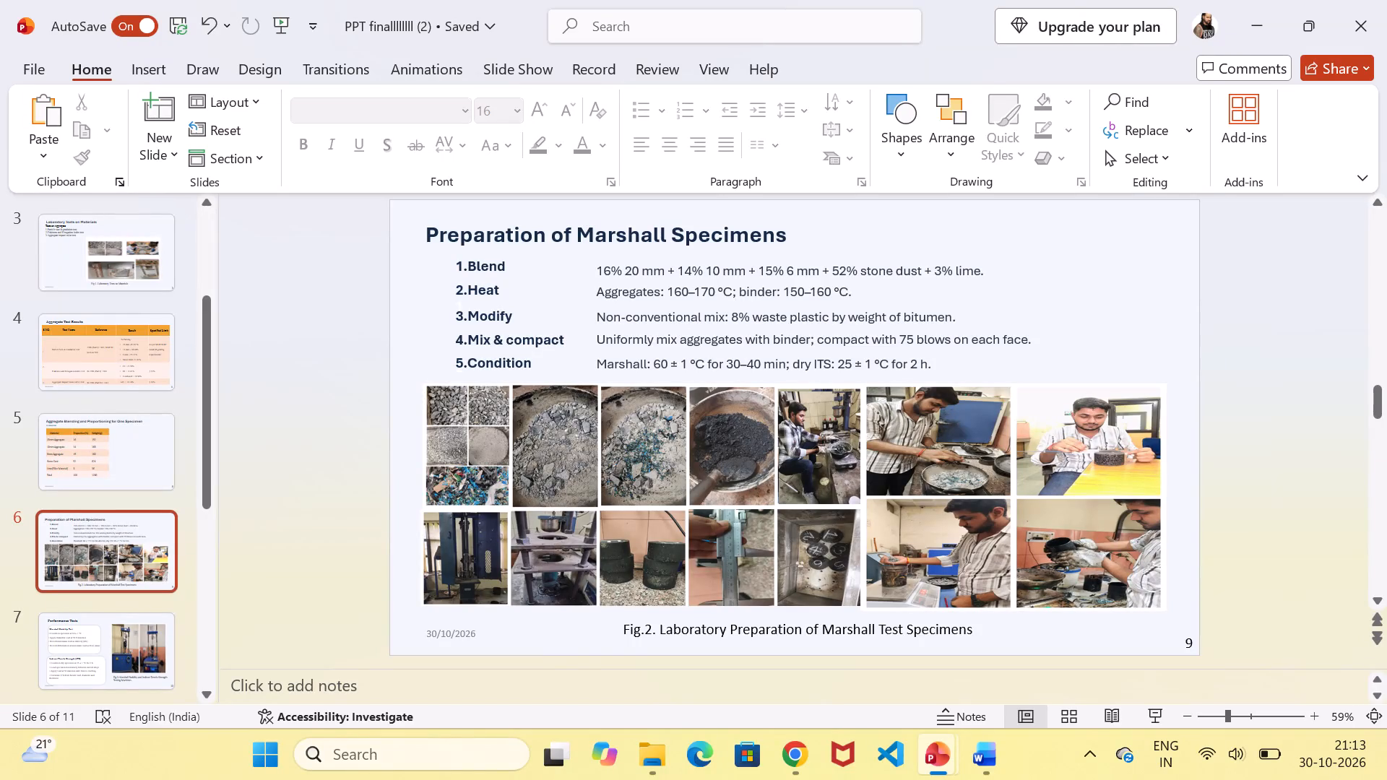
# Save the presentation with the rearranged Marshall specimen photos.
pyautogui.hotkey('ctrl', 's')
pyautogui.hotkey('ctrl', 's')
pyautogui.hotkey('ctrl', 's')
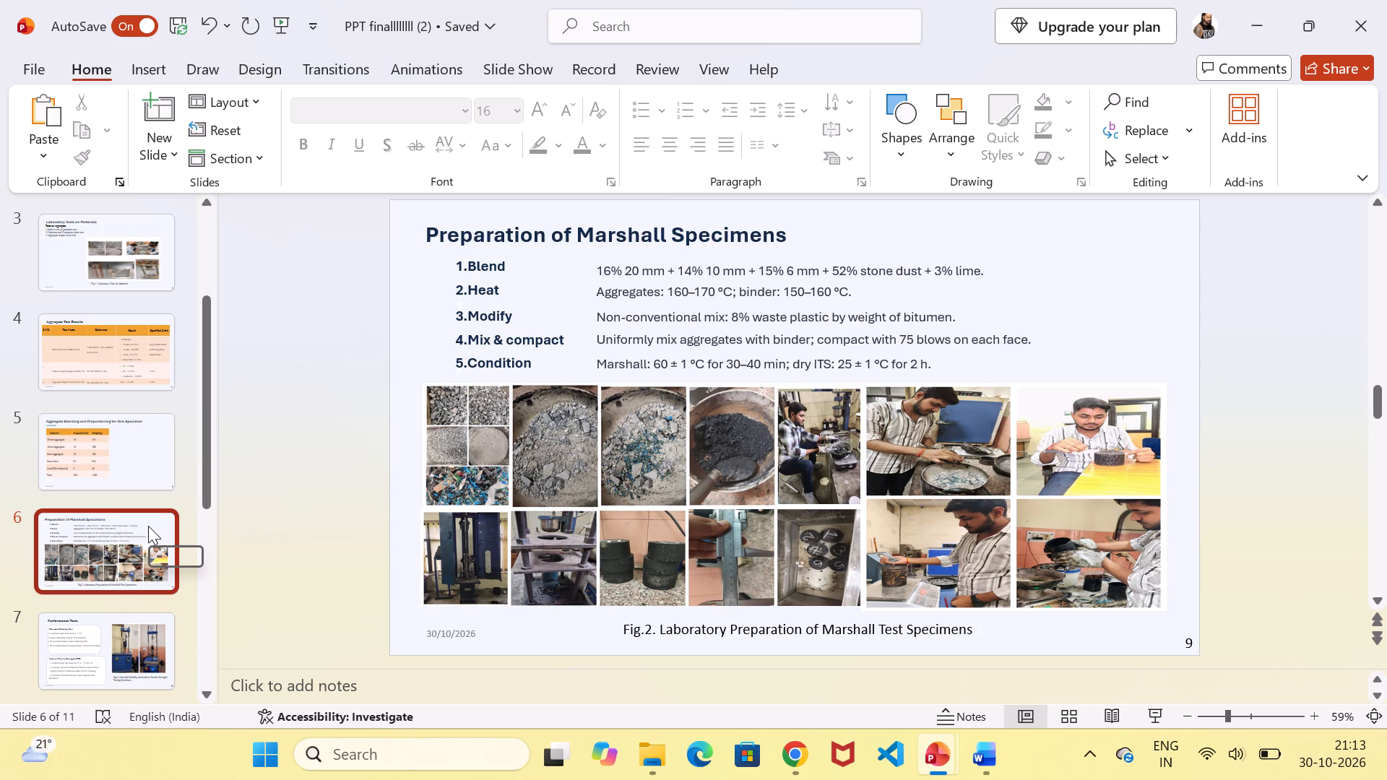
# Review slides 7 to 10, from Performance Tests through Main Findings and Conclusions, and return to the title slide.
pyautogui.click(55, 616)
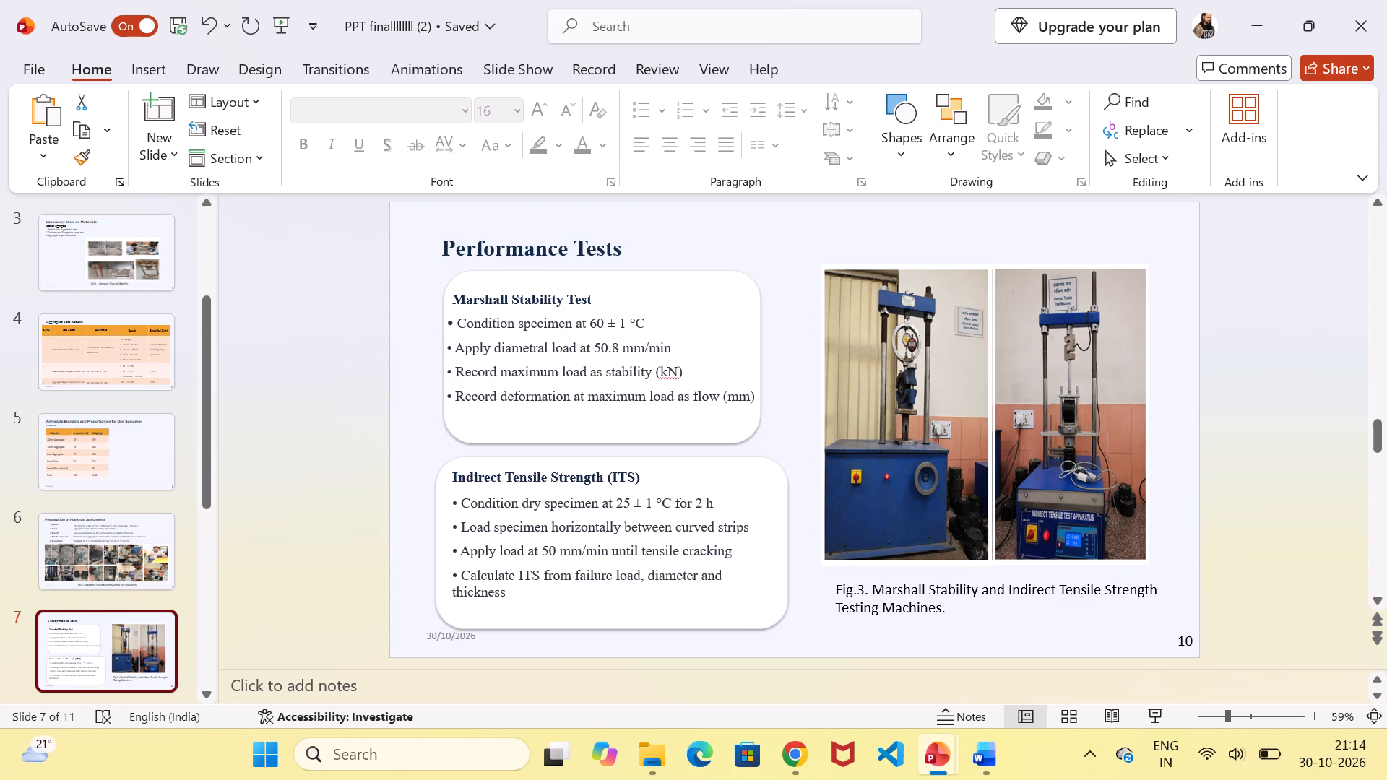
pyautogui.scroll(-1, 175, 558)
pyautogui.click(88, 517)
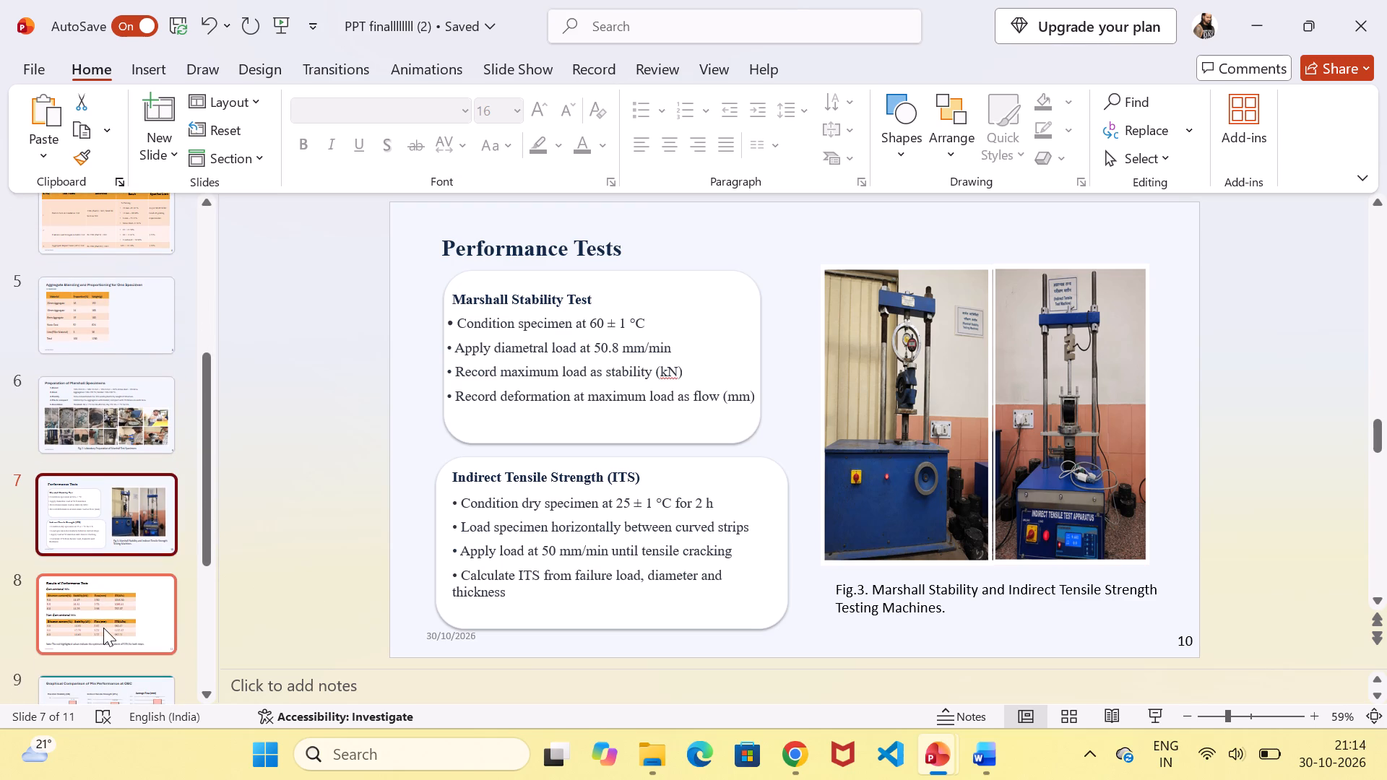
pyautogui.click(103, 628)
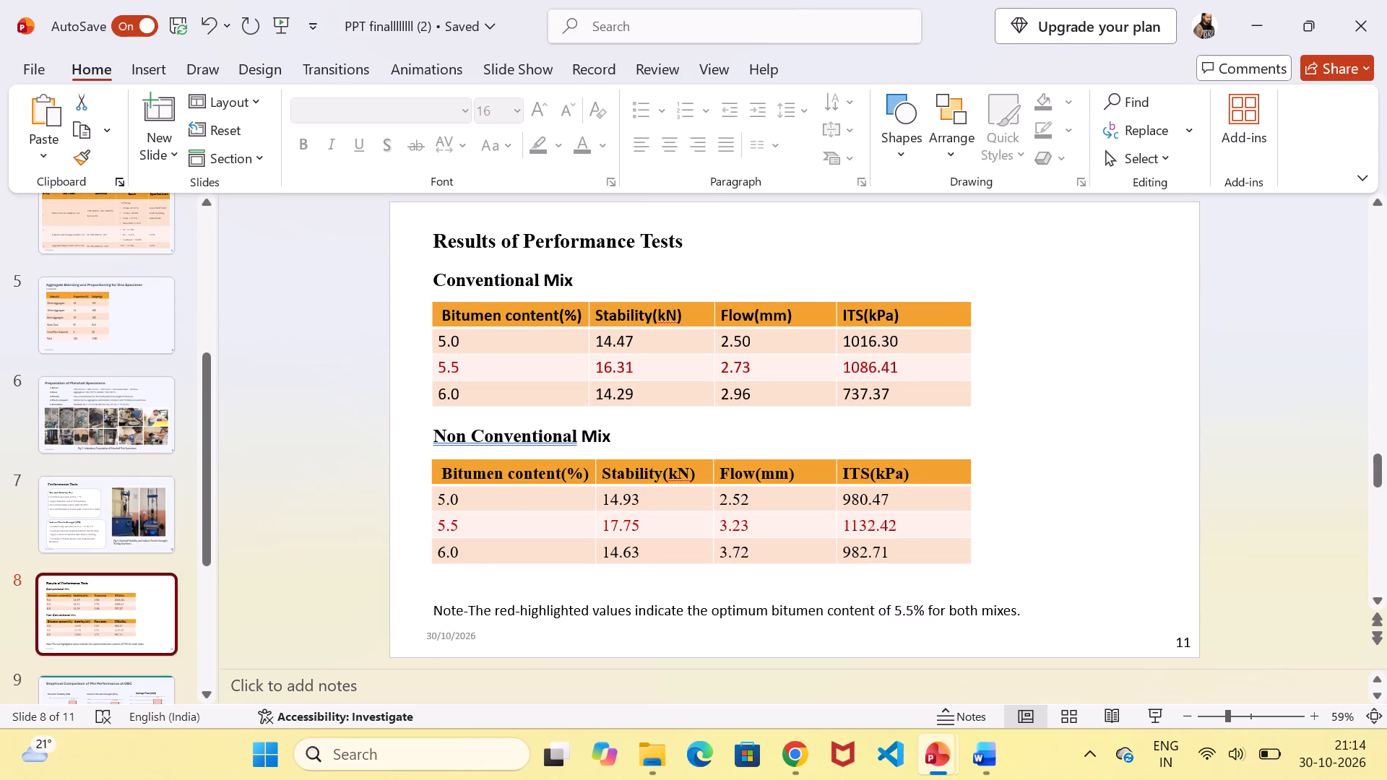
pyautogui.scroll(-1, 527, 384)
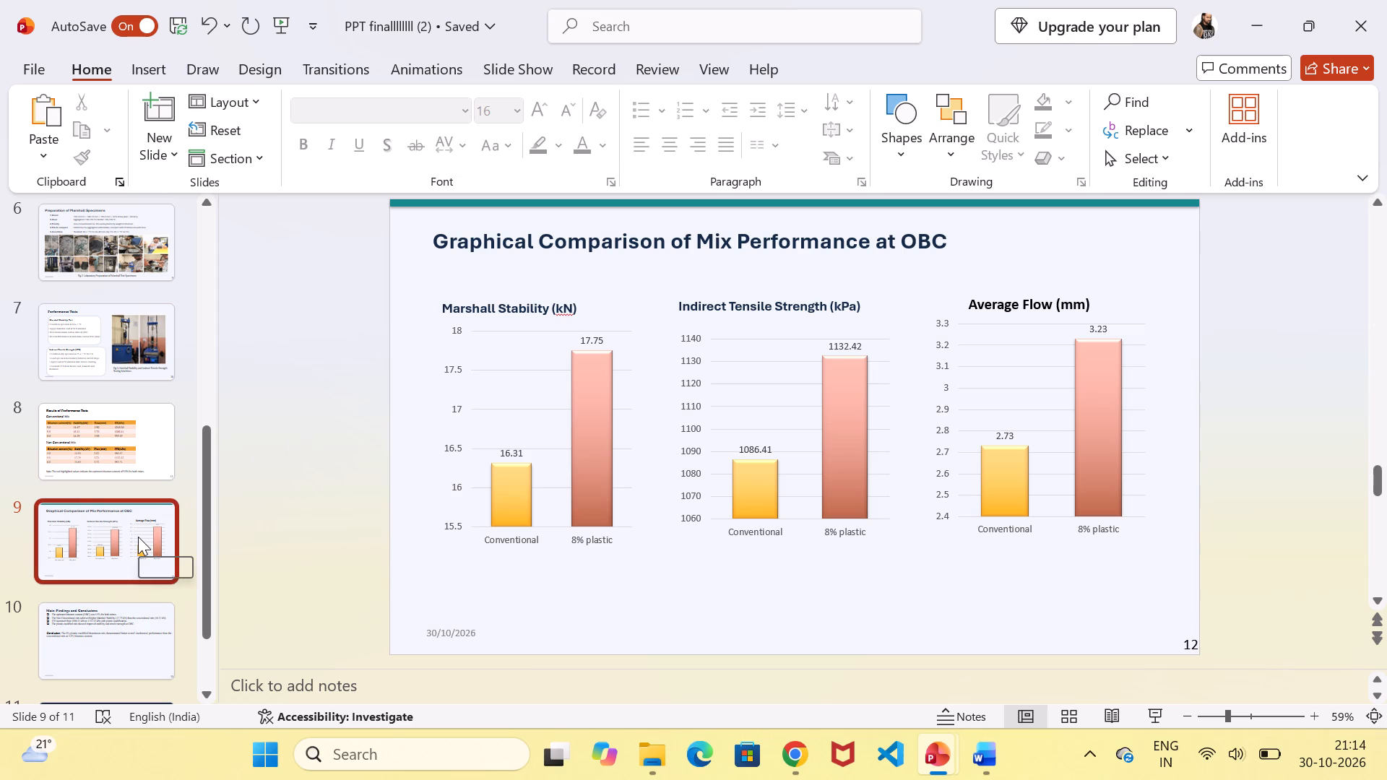
pyautogui.click(137, 627)
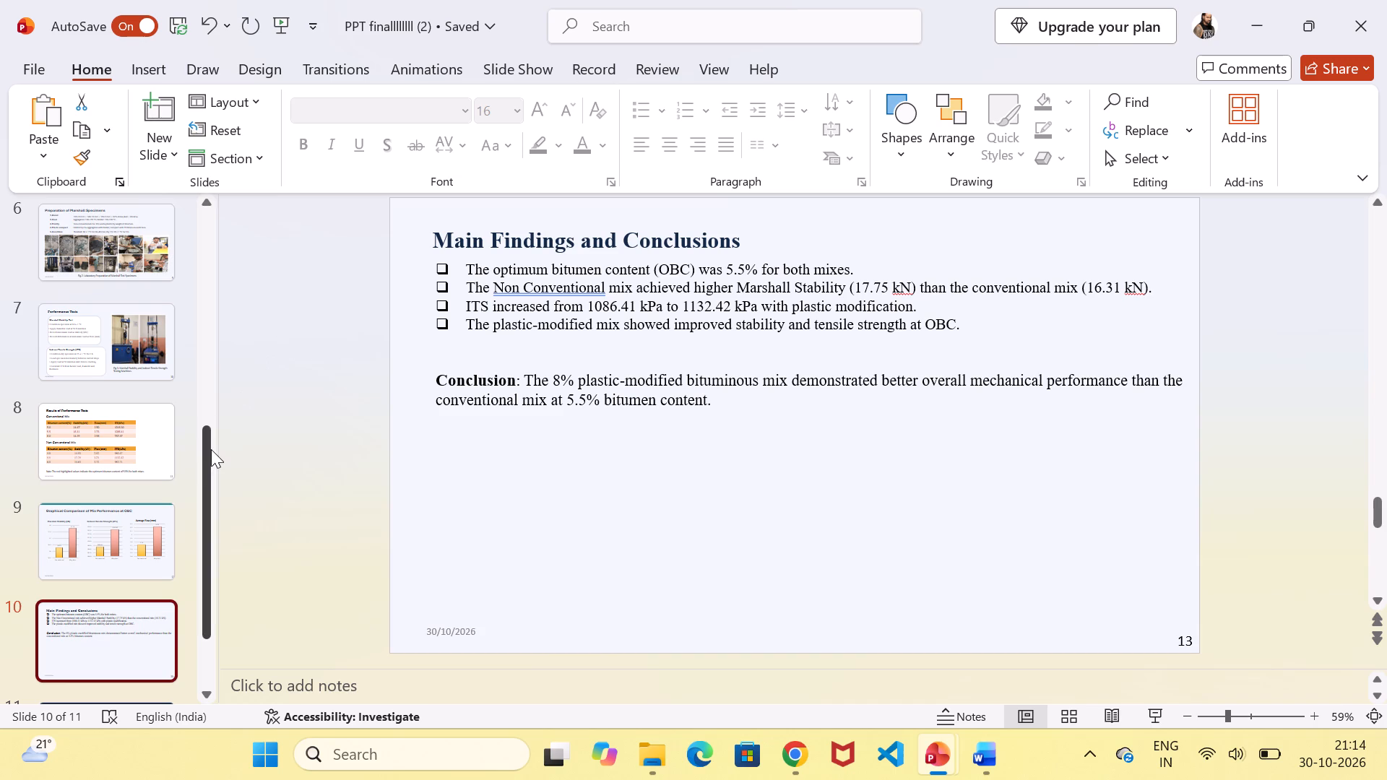
pyautogui.click(1203, 748)
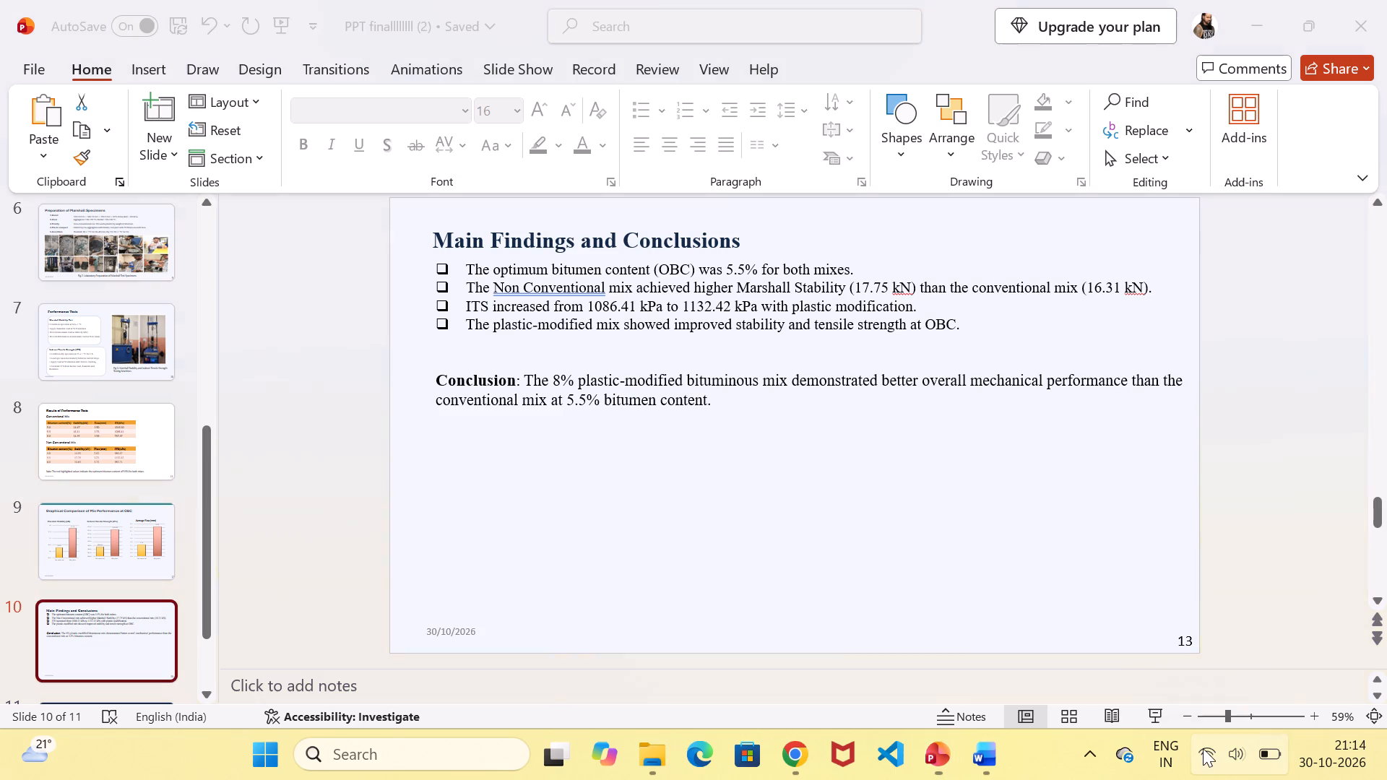
pyautogui.click(794, 603)
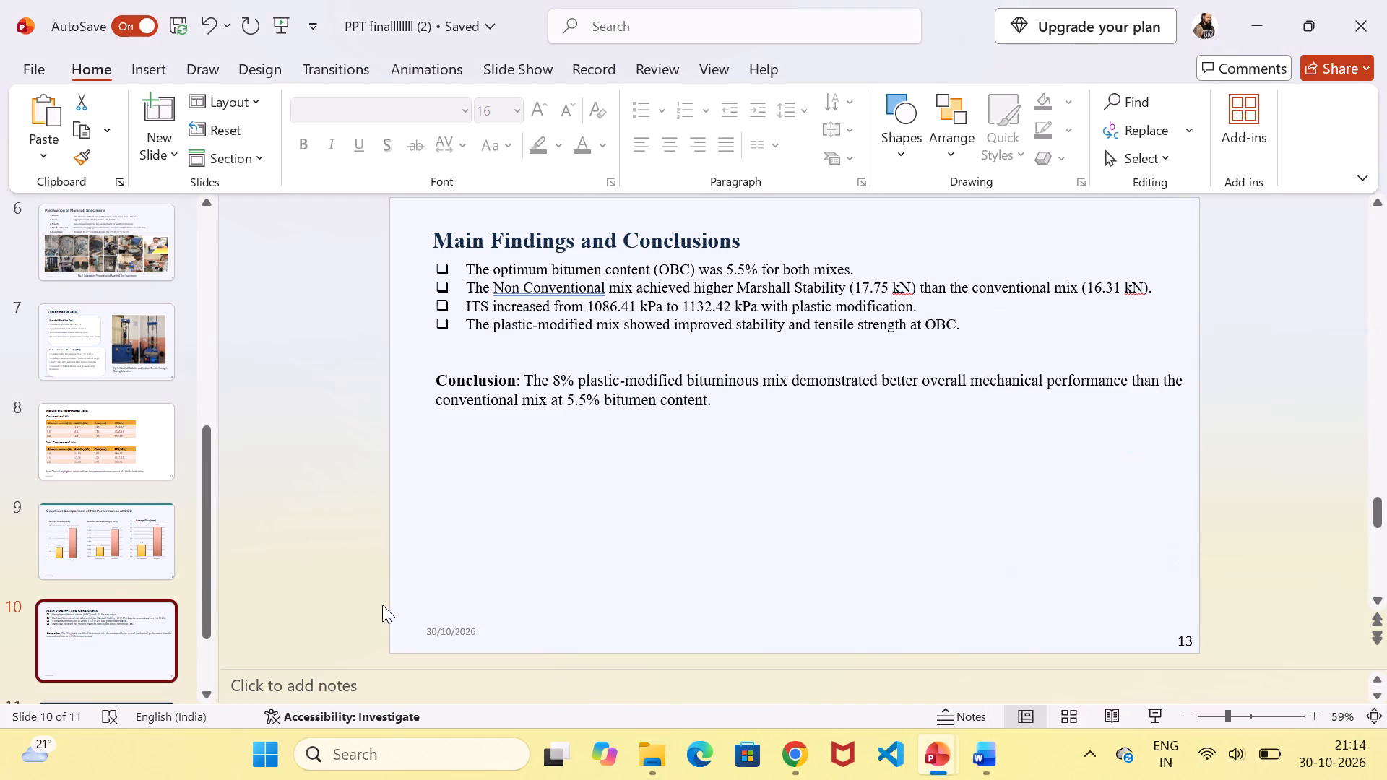
pyautogui.scroll(-1, 194, 573)
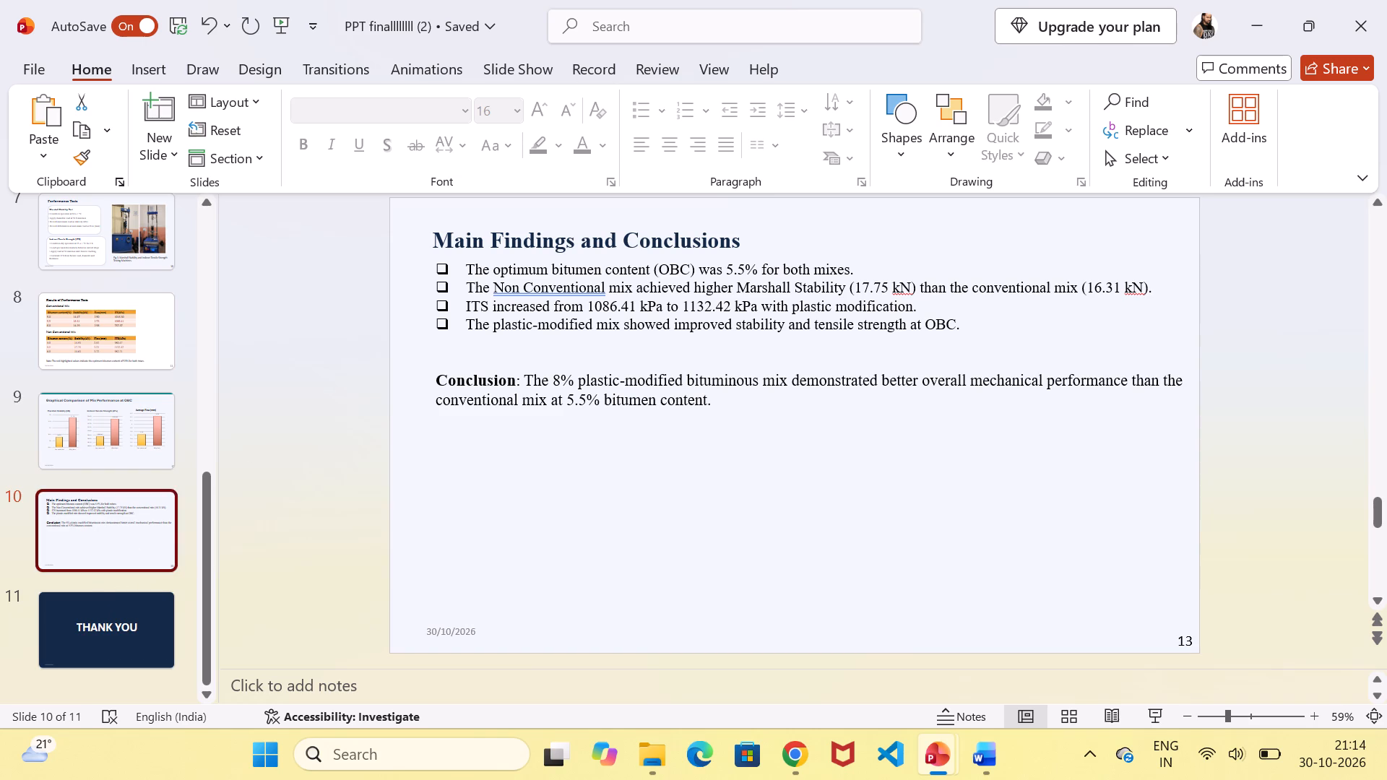
pyautogui.scroll(10, 507, 321)
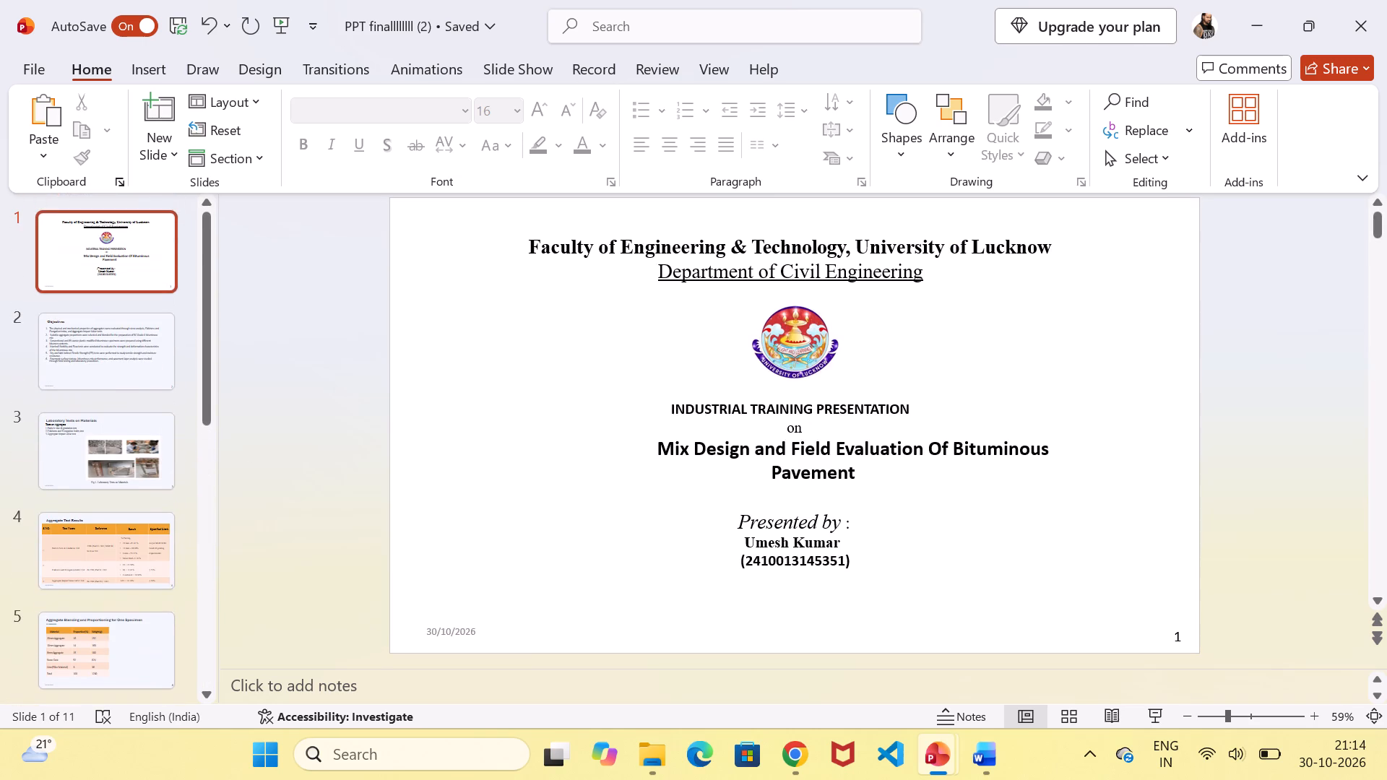
# Save the presentation again.
pyautogui.hotkey('ctrl', 's')
pyautogui.hotkey('ctrl', 's')
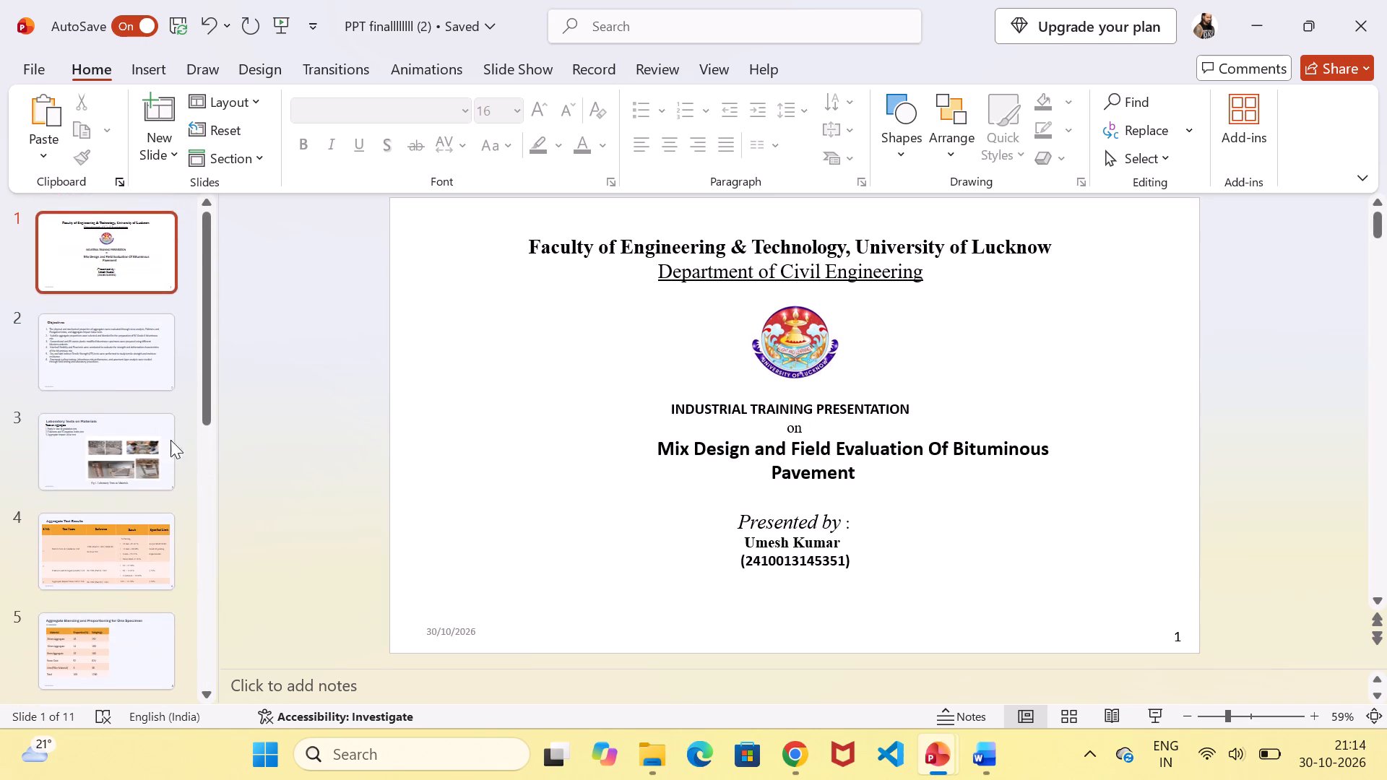
# On the Laboratory Tests on Materials slide, widen the photo collage to the body text's left margin and lower its top edge slightly.
pyautogui.click(142, 433)
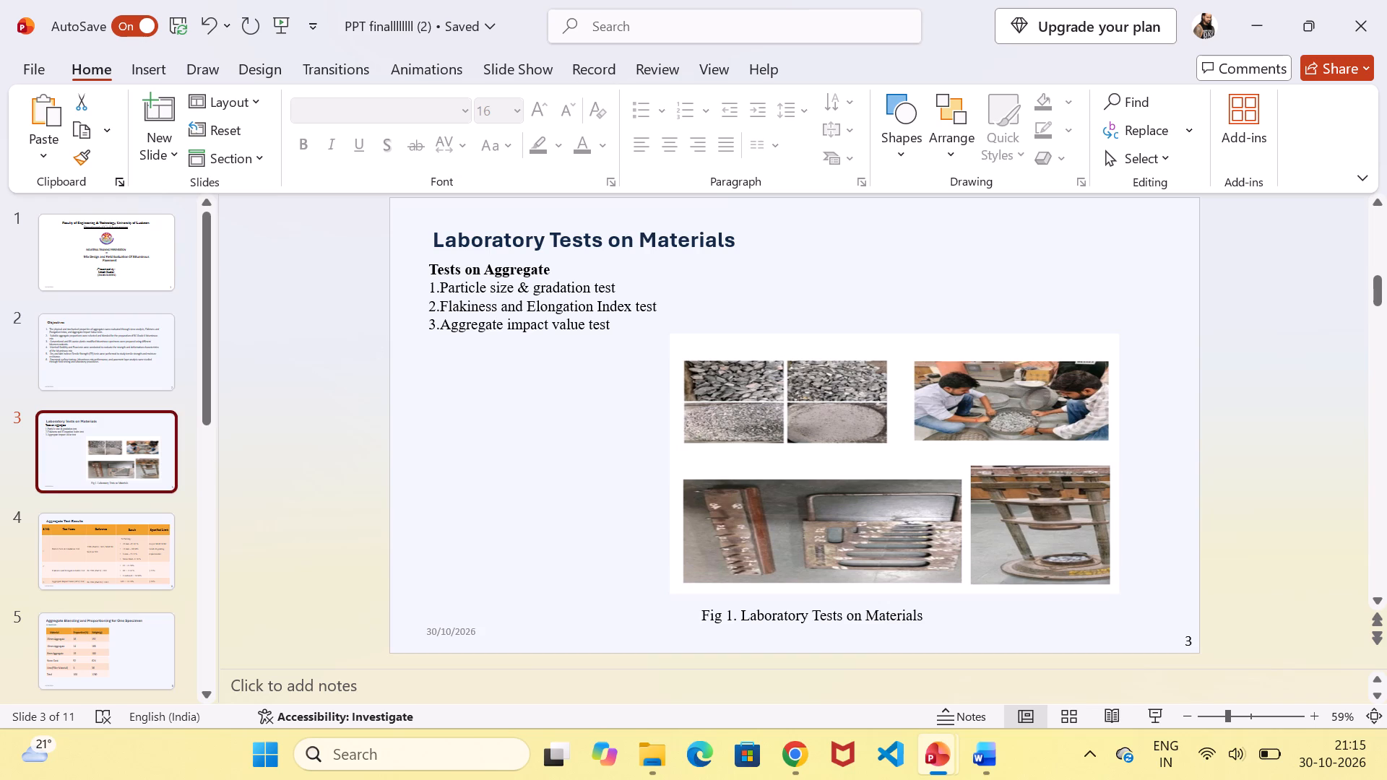
pyautogui.click(746, 412)
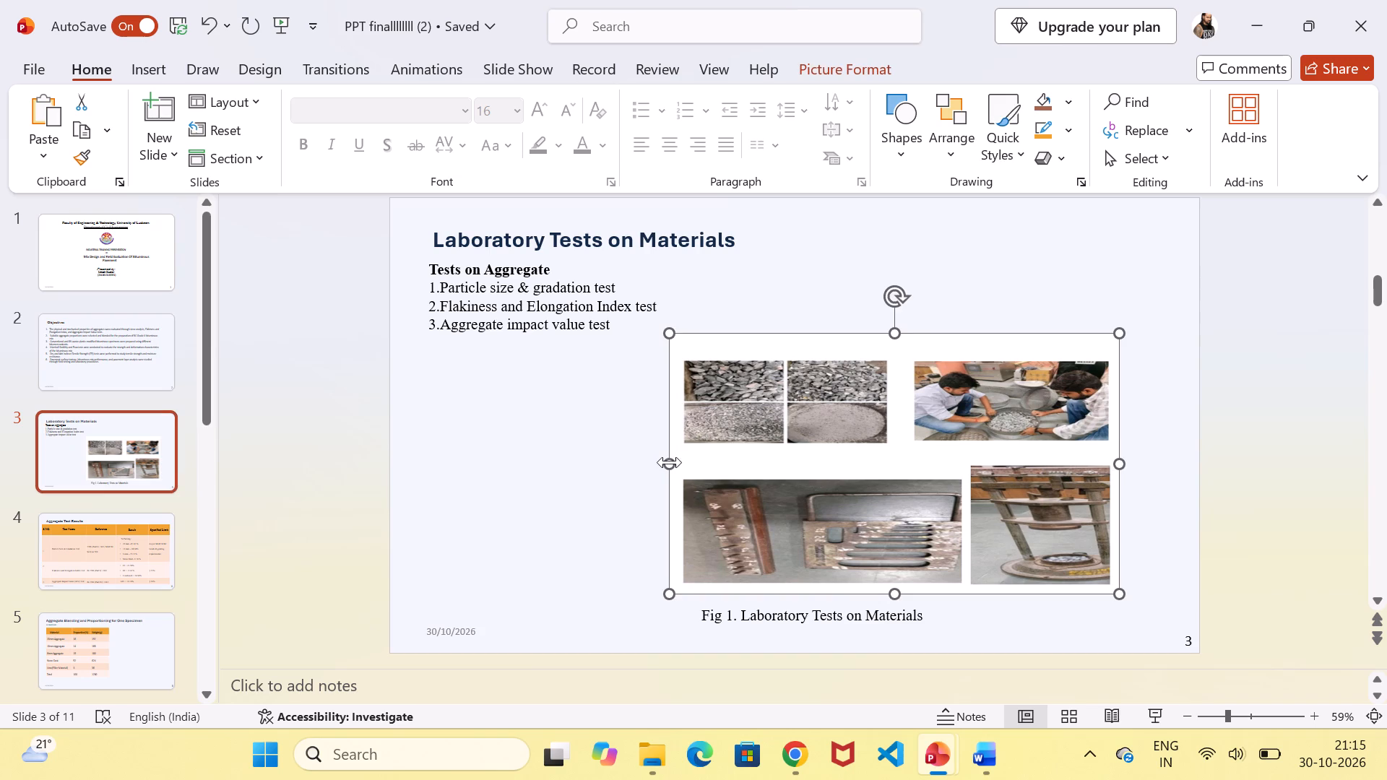
pyautogui.moveTo(670, 462); pyautogui.dragTo(440, 574)
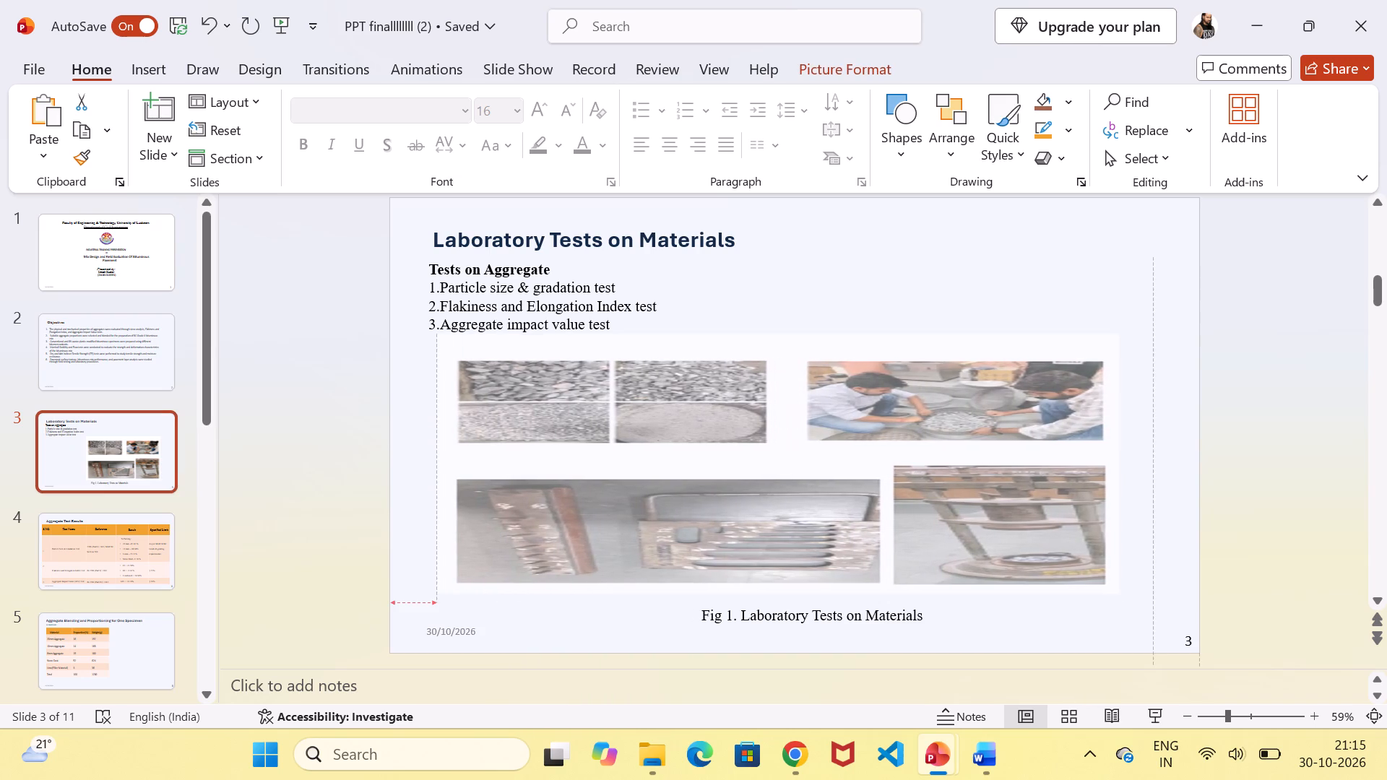
pyautogui.moveTo(440, 574); pyautogui.dragTo(423, 587)
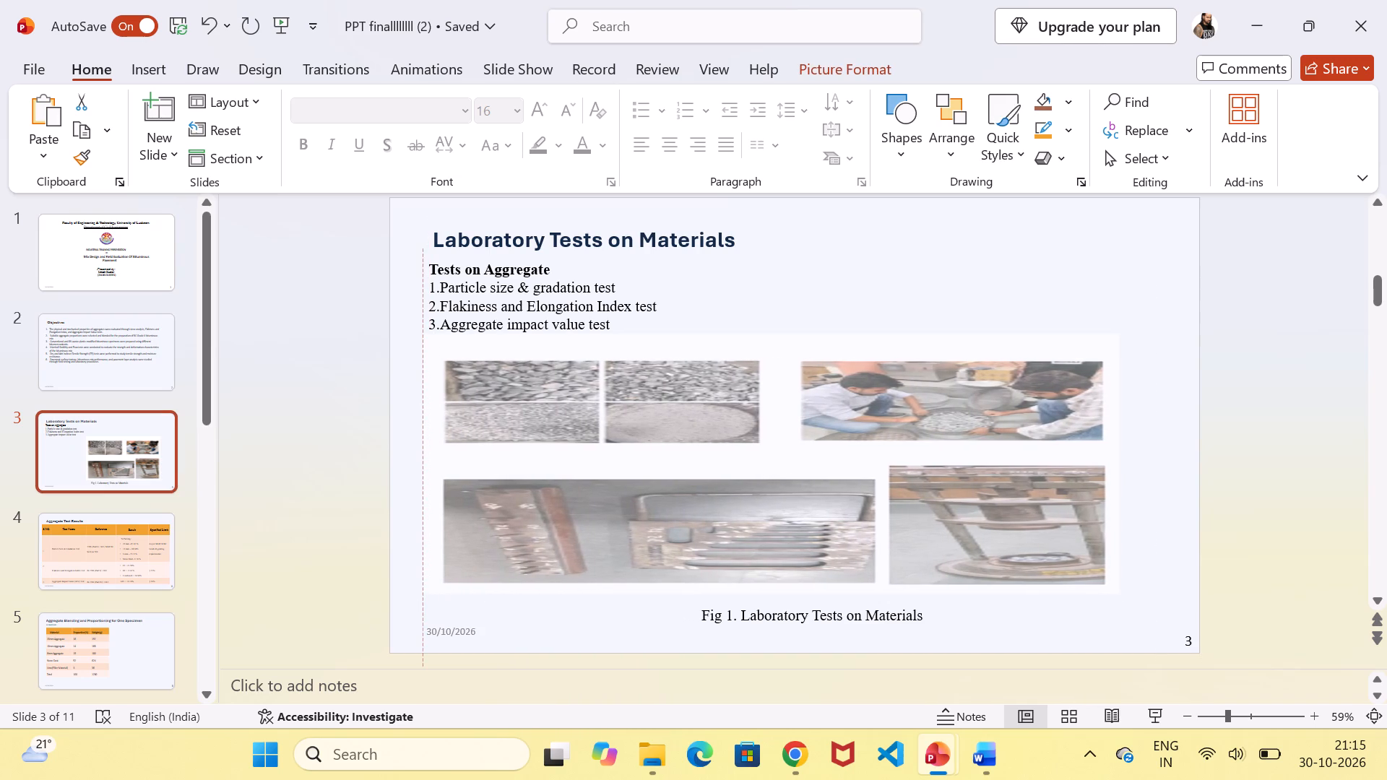
pyautogui.moveTo(423, 587); pyautogui.dragTo(422, 586)
pyautogui.moveTo(422, 586); pyautogui.dragTo(422, 584)
pyautogui.moveTo(773, 337); pyautogui.dragTo(761, 357)
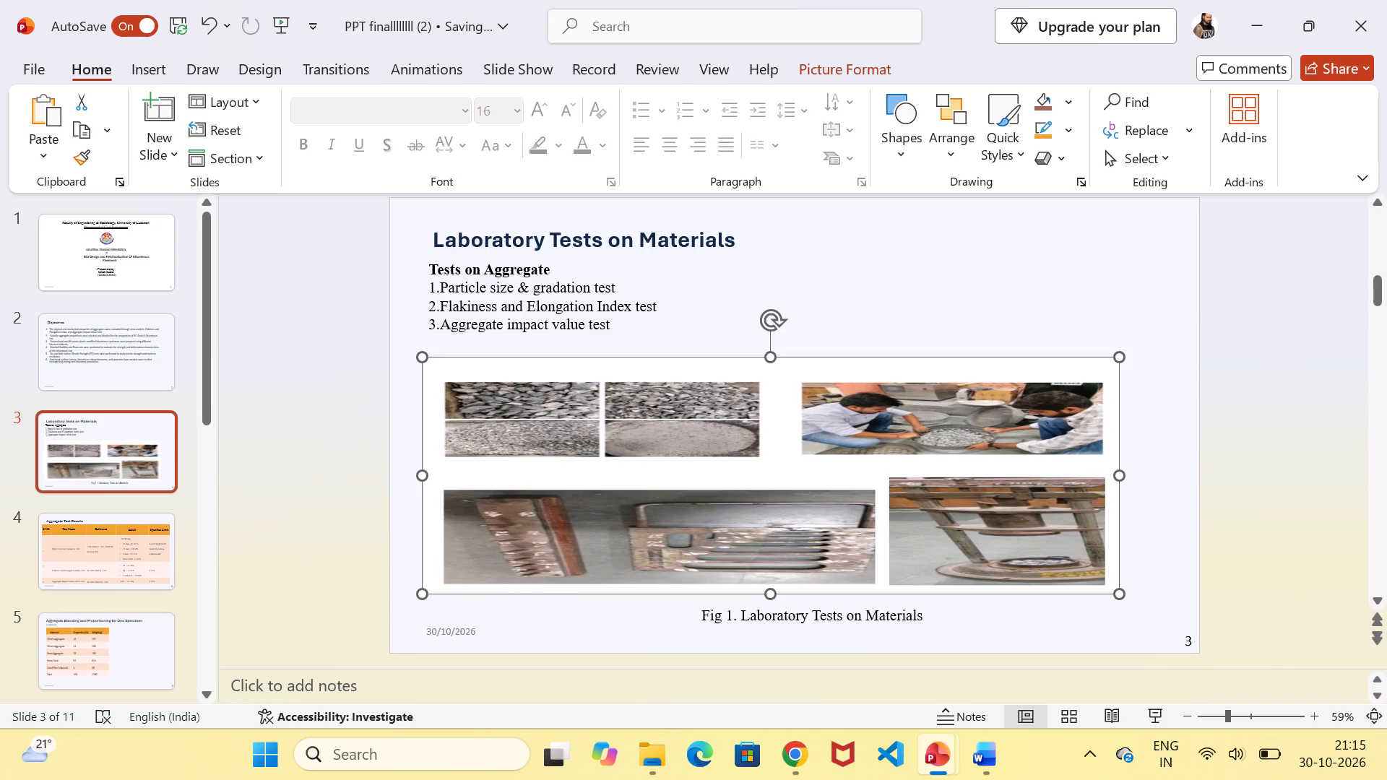
# Narrow the photo collage from both sides so it sits roughly centred on the slide below the list of aggregate tests.
pyautogui.moveTo(1119, 472); pyautogui.dragTo(1017, 472)
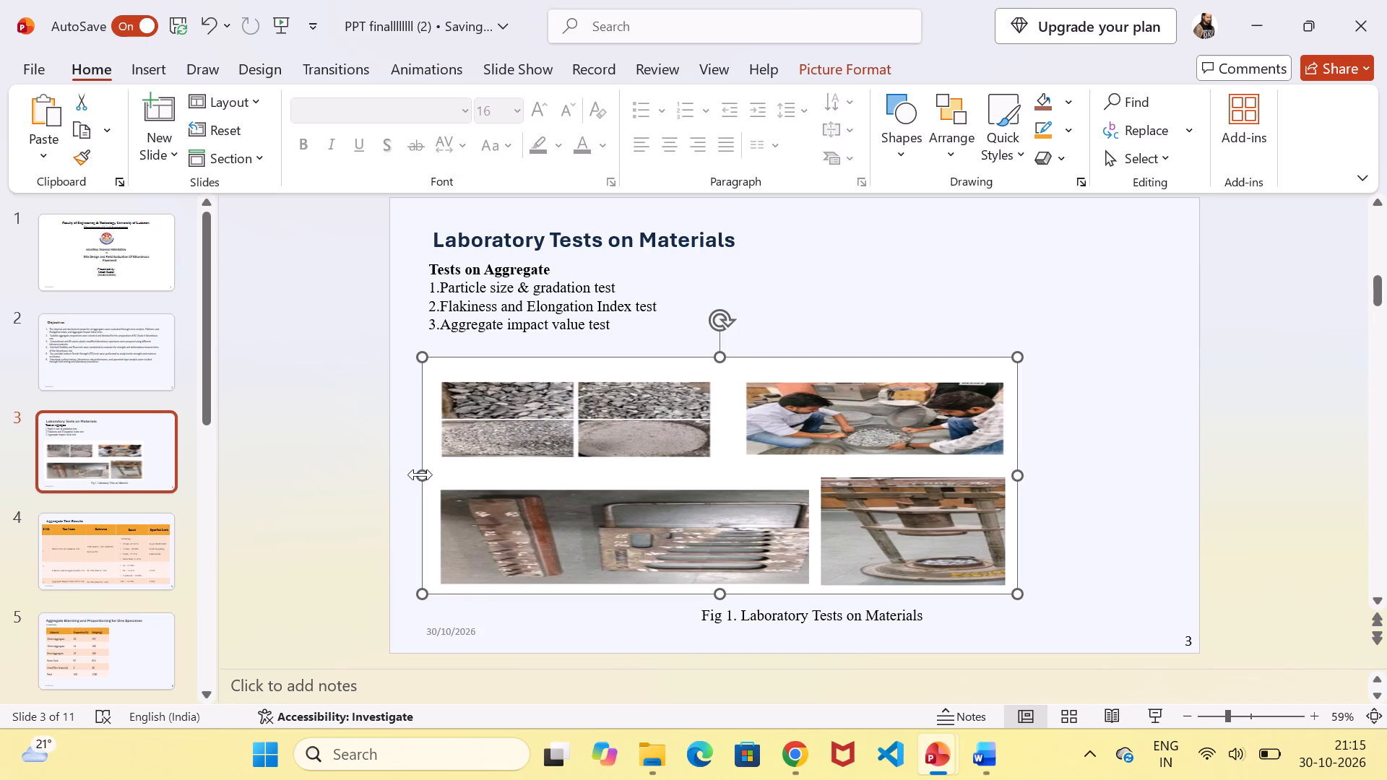
pyautogui.moveTo(420, 474); pyautogui.dragTo(463, 469)
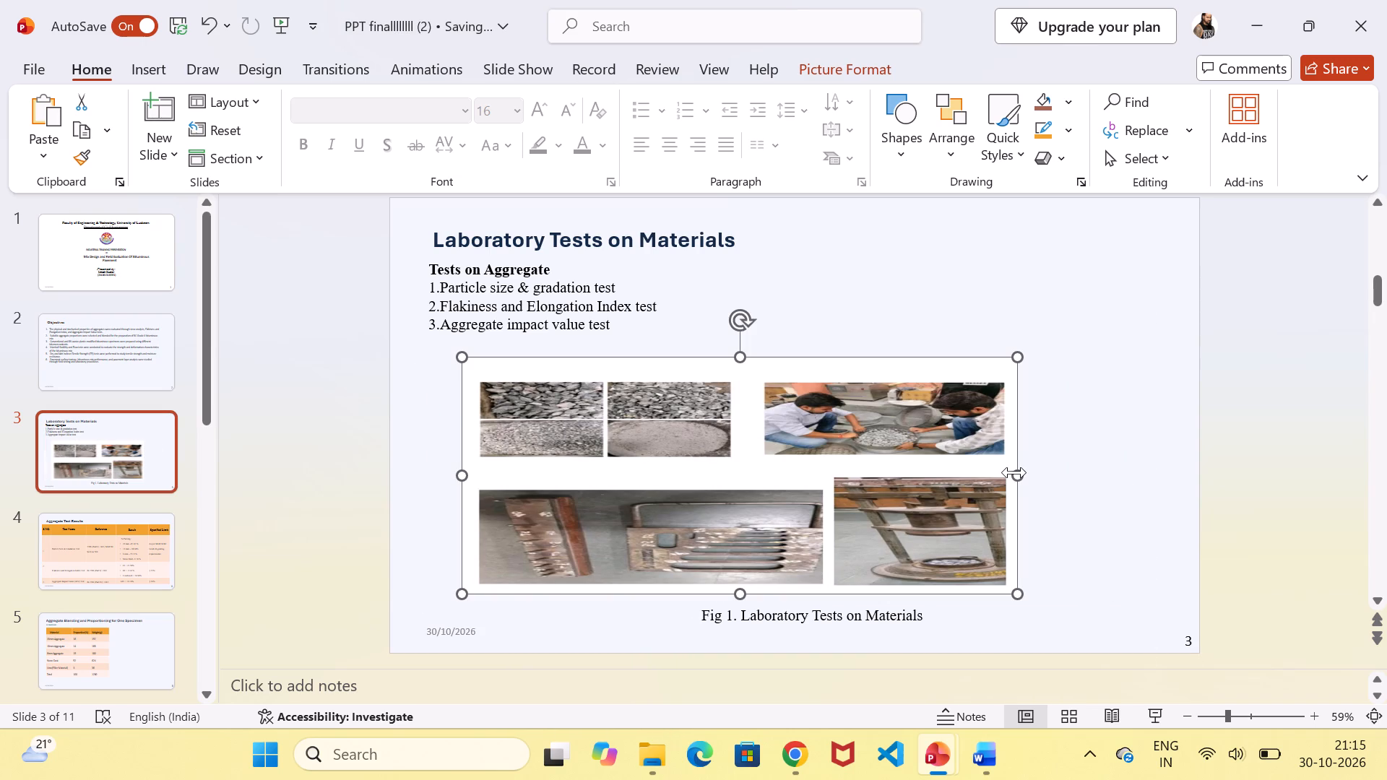
pyautogui.moveTo(1014, 472); pyautogui.dragTo(1054, 472)
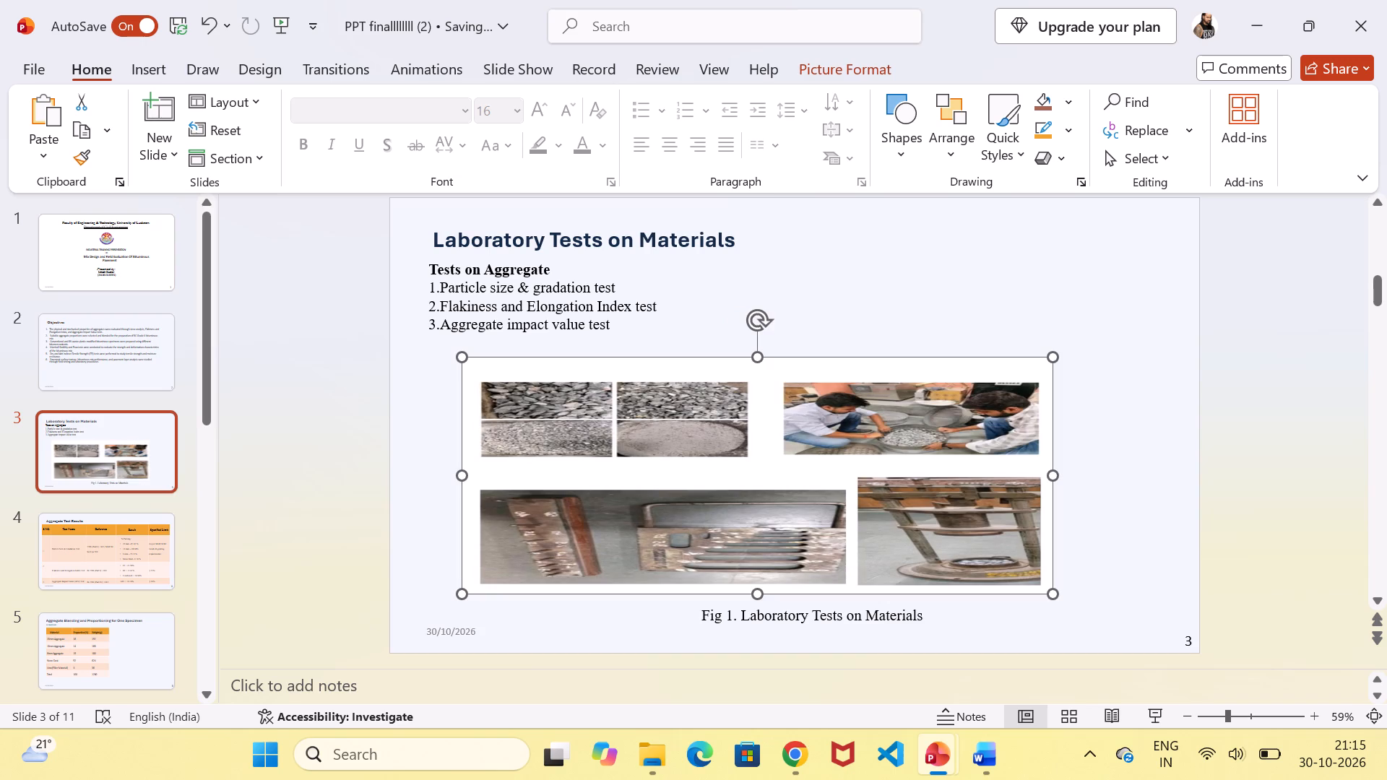
pyautogui.moveTo(460, 474); pyautogui.dragTo(520, 473)
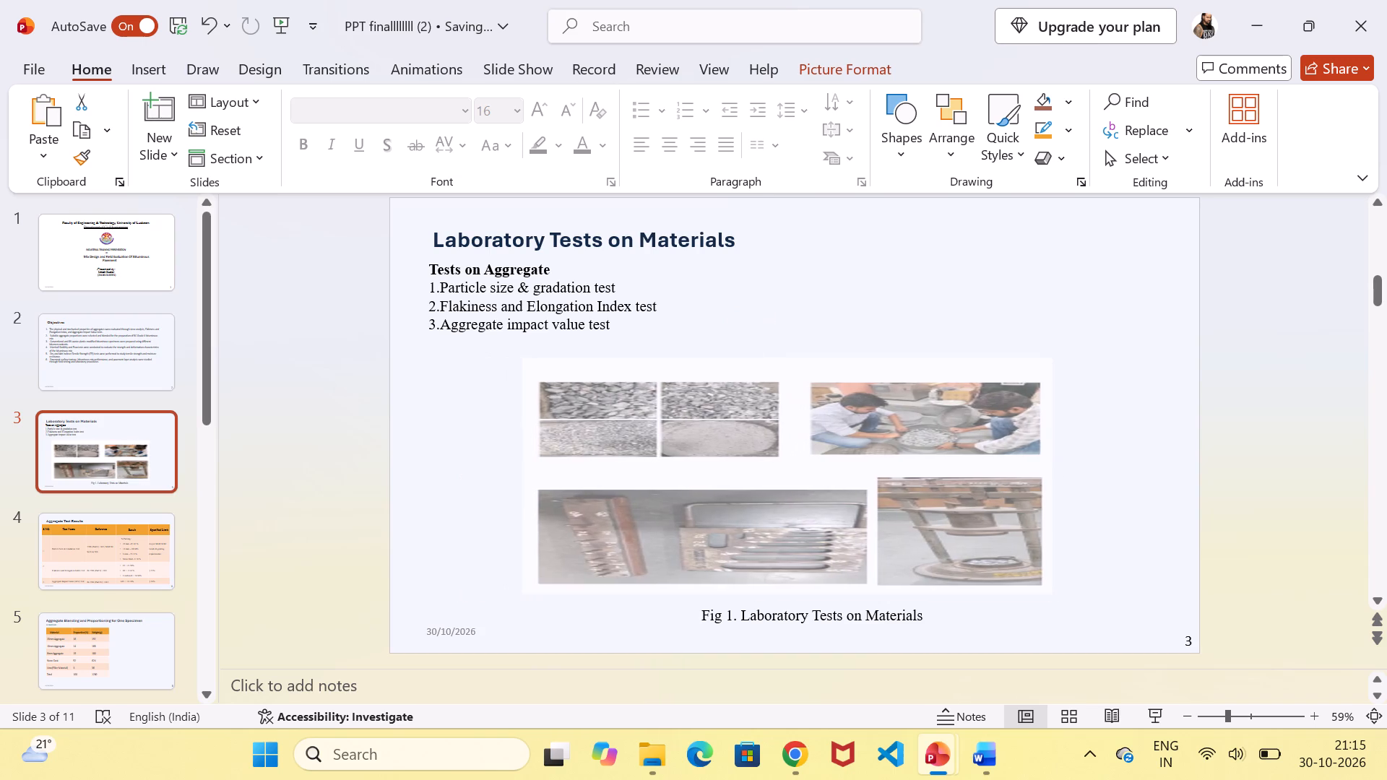
pyautogui.moveTo(520, 473); pyautogui.dragTo(511, 473)
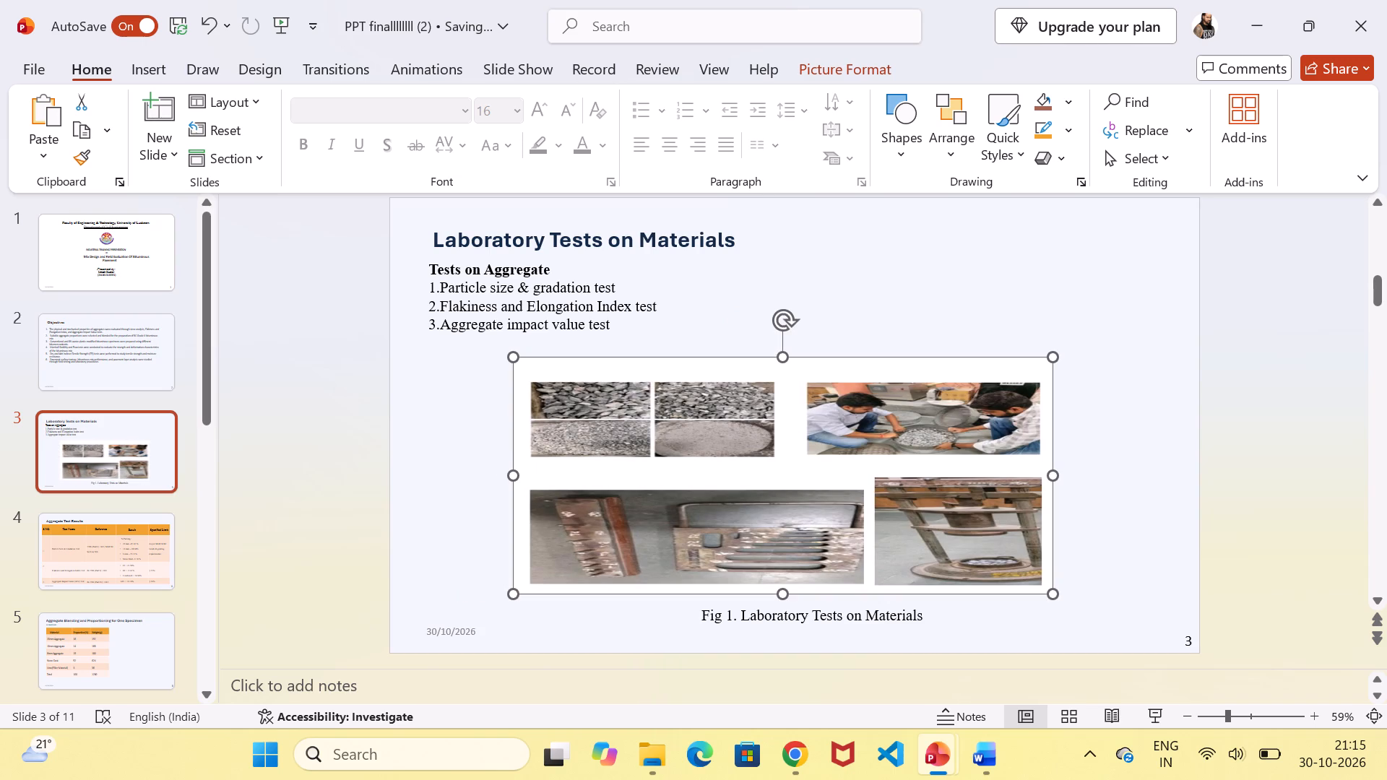
pyautogui.click(1128, 461)
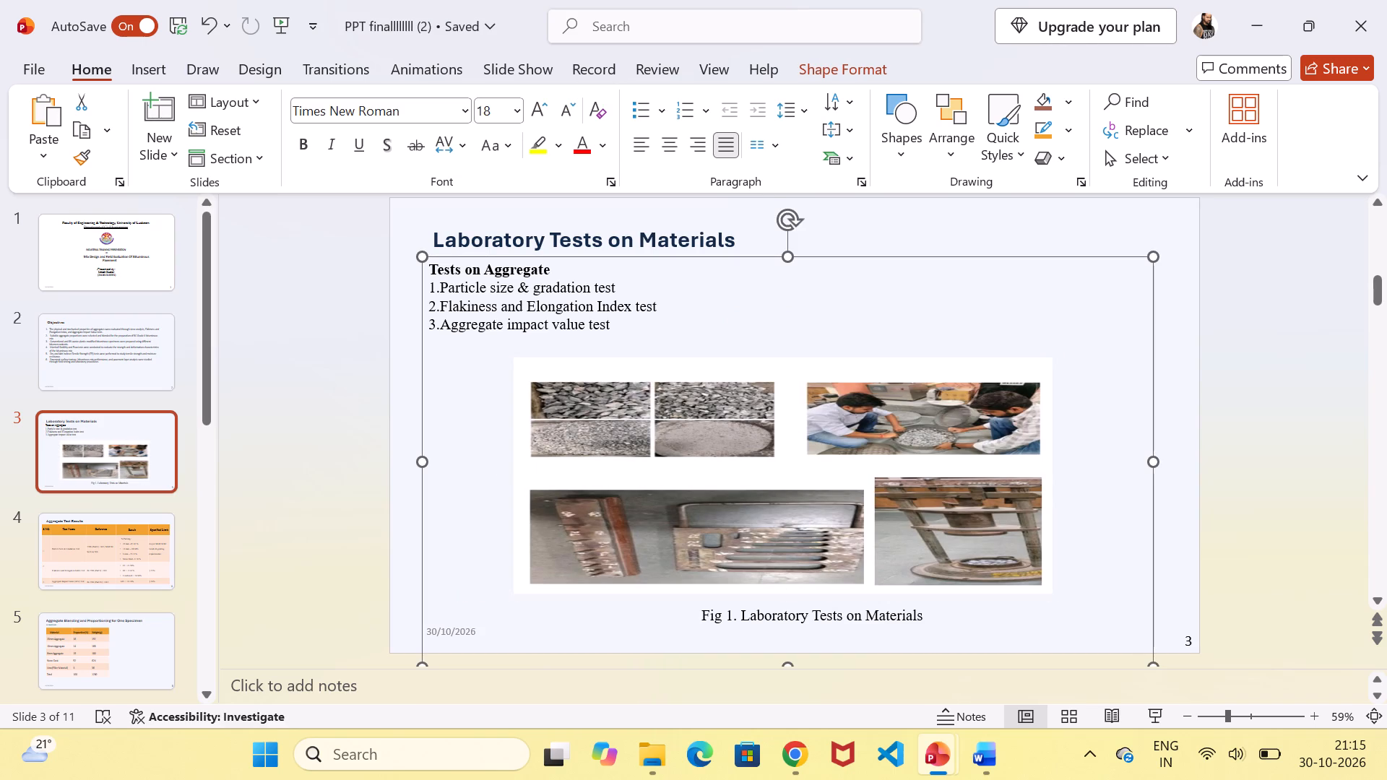
pyautogui.click(843, 405)
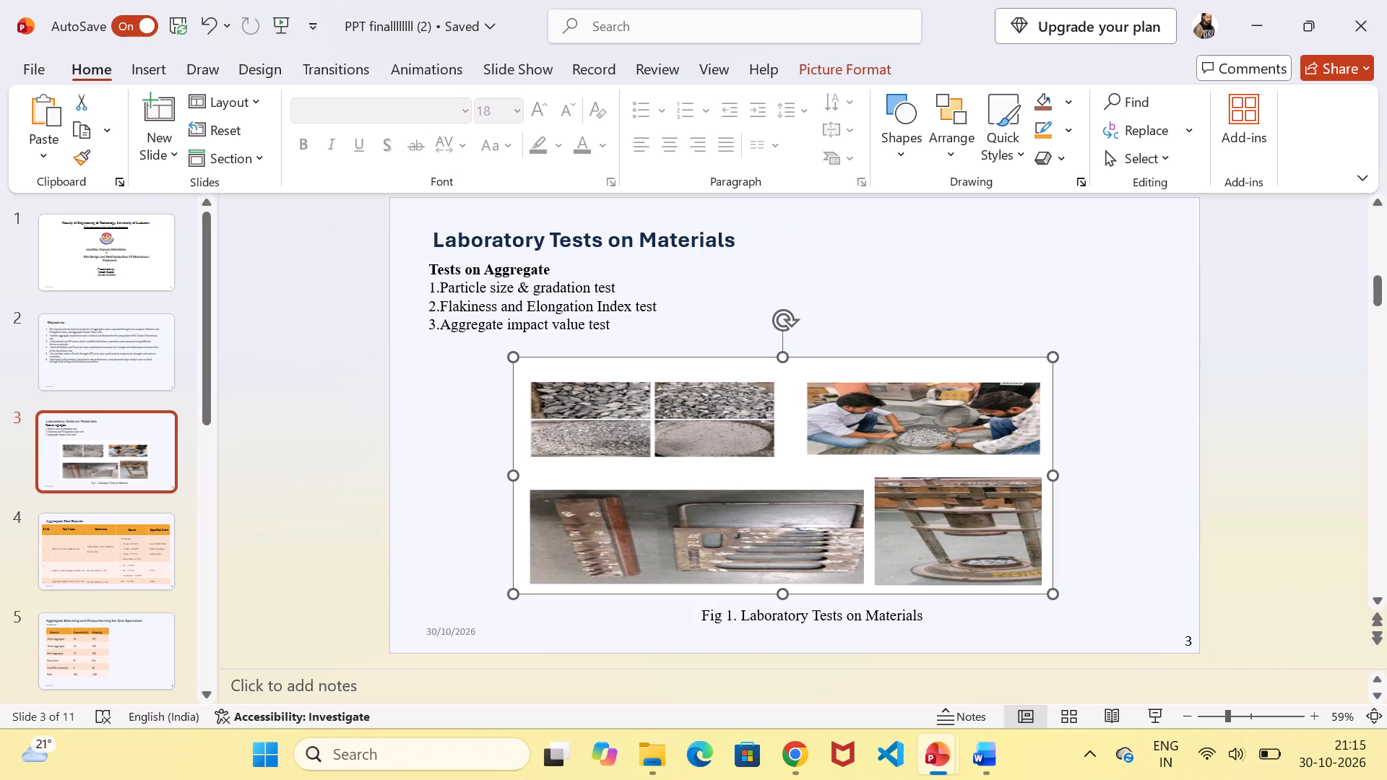
pyautogui.click(781, 351)
pyautogui.click(1074, 418)
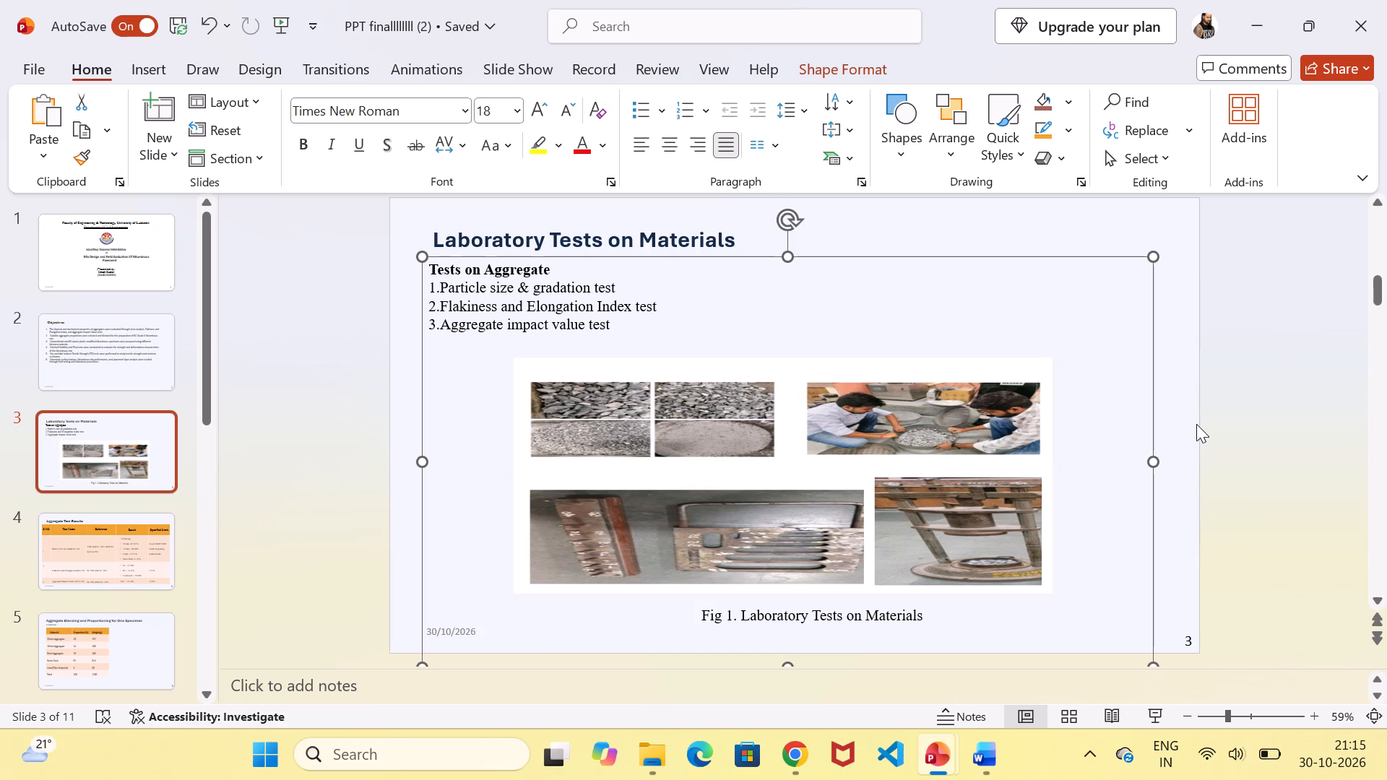
pyautogui.click(1230, 424)
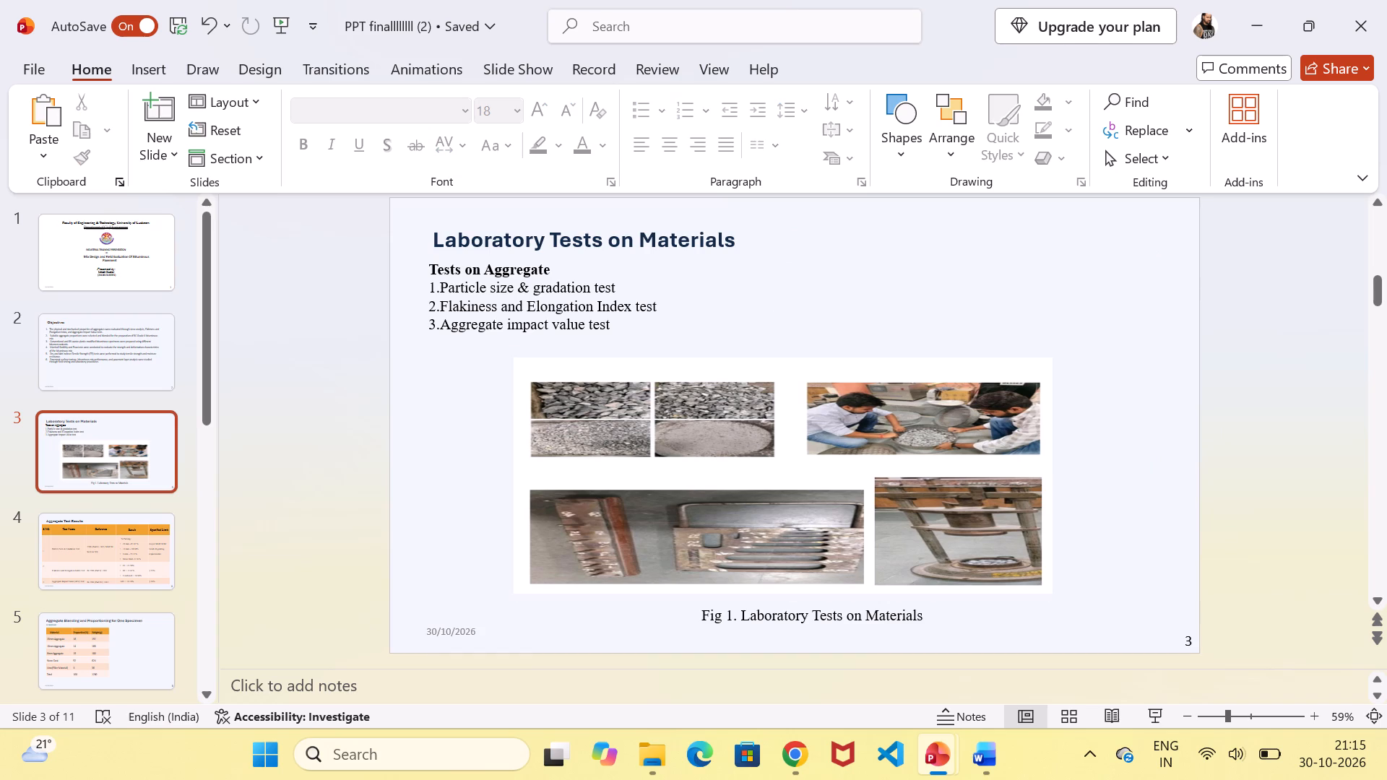
# Move the photo collage slightly up and to the left, leaving a small gap above the Fig 1 caption.
pyautogui.moveTo(1028, 477); pyautogui.dragTo(1021, 467)
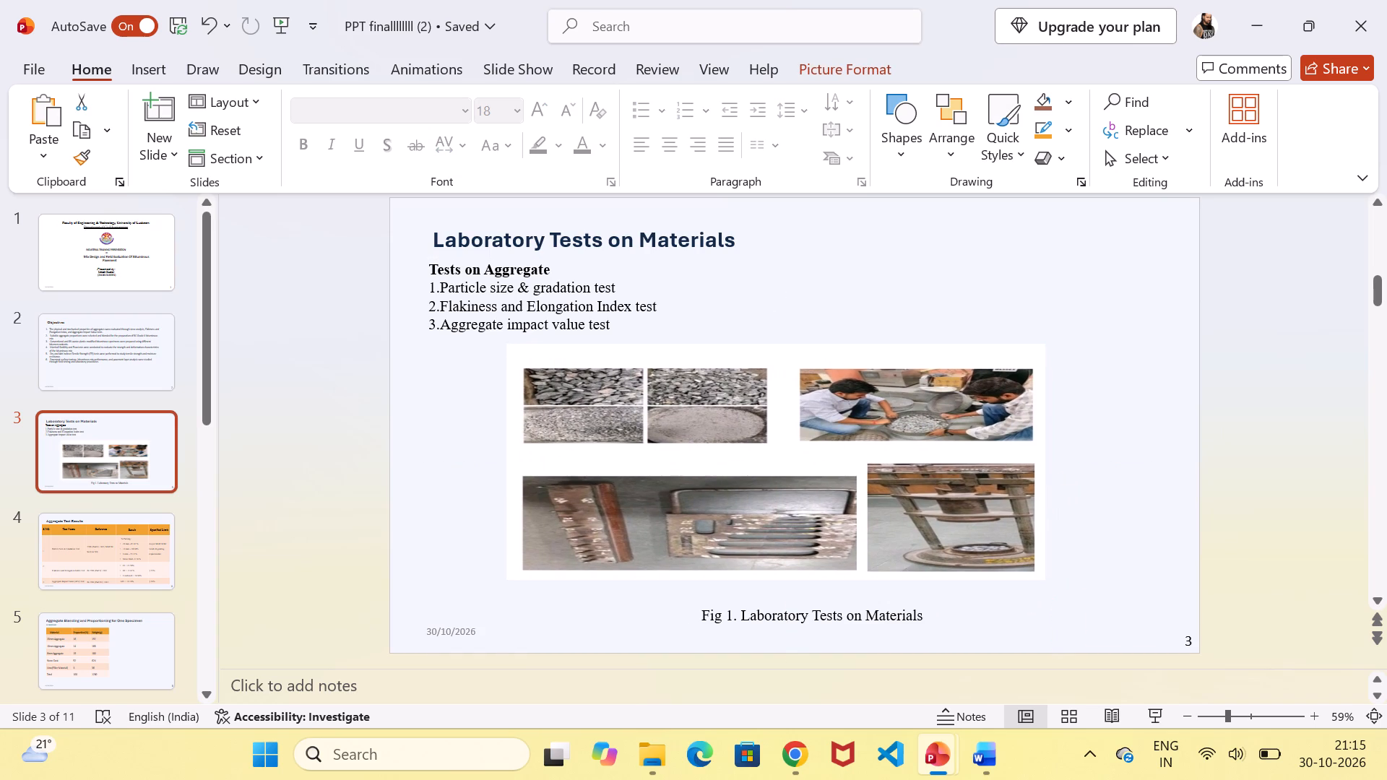
pyautogui.moveTo(1021, 467); pyautogui.dragTo(1021, 471)
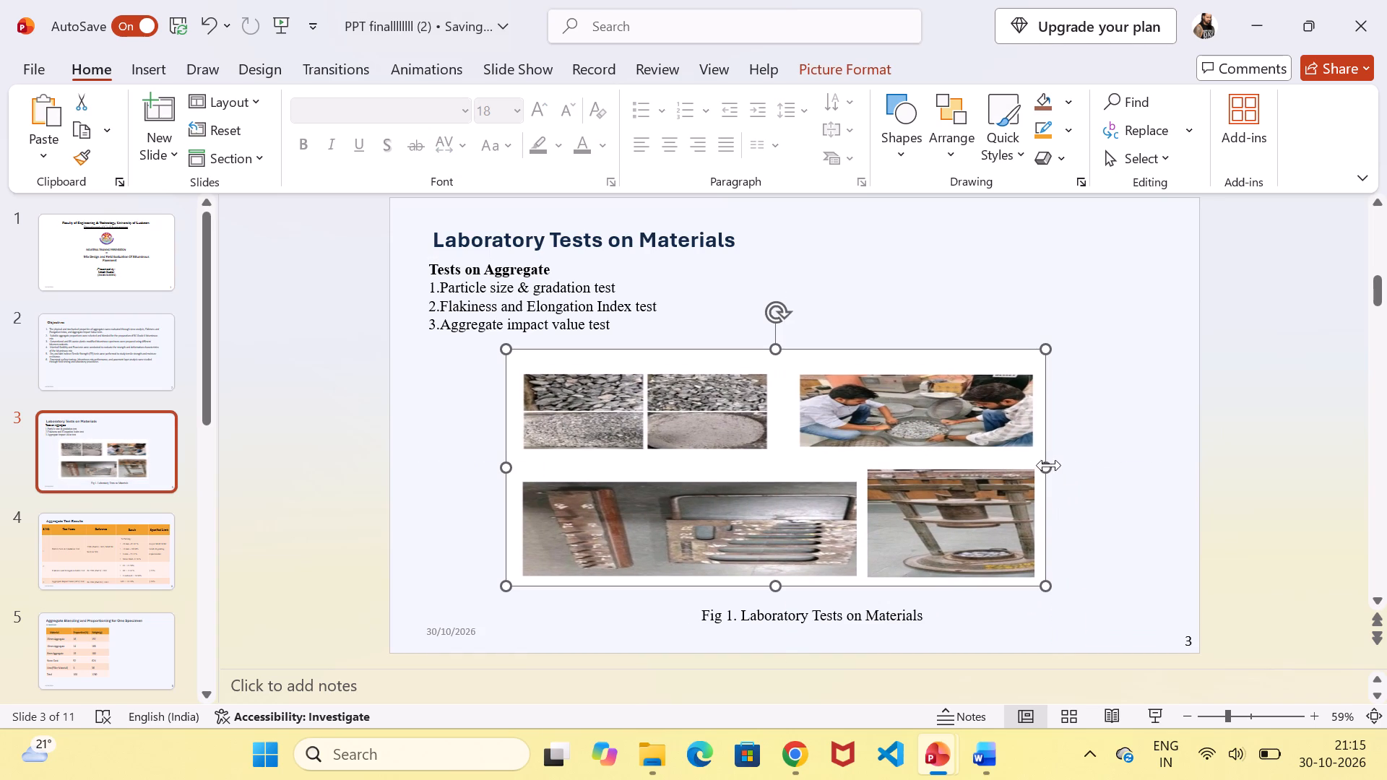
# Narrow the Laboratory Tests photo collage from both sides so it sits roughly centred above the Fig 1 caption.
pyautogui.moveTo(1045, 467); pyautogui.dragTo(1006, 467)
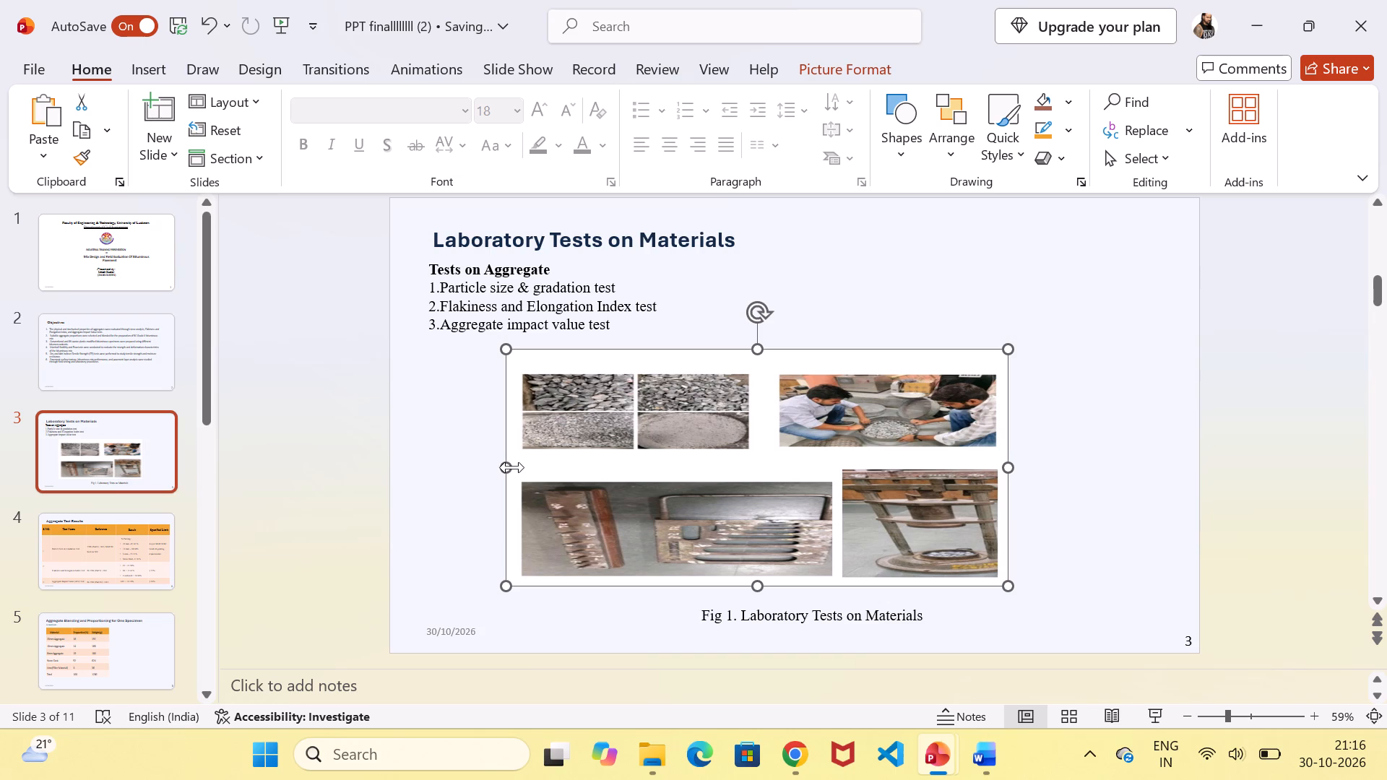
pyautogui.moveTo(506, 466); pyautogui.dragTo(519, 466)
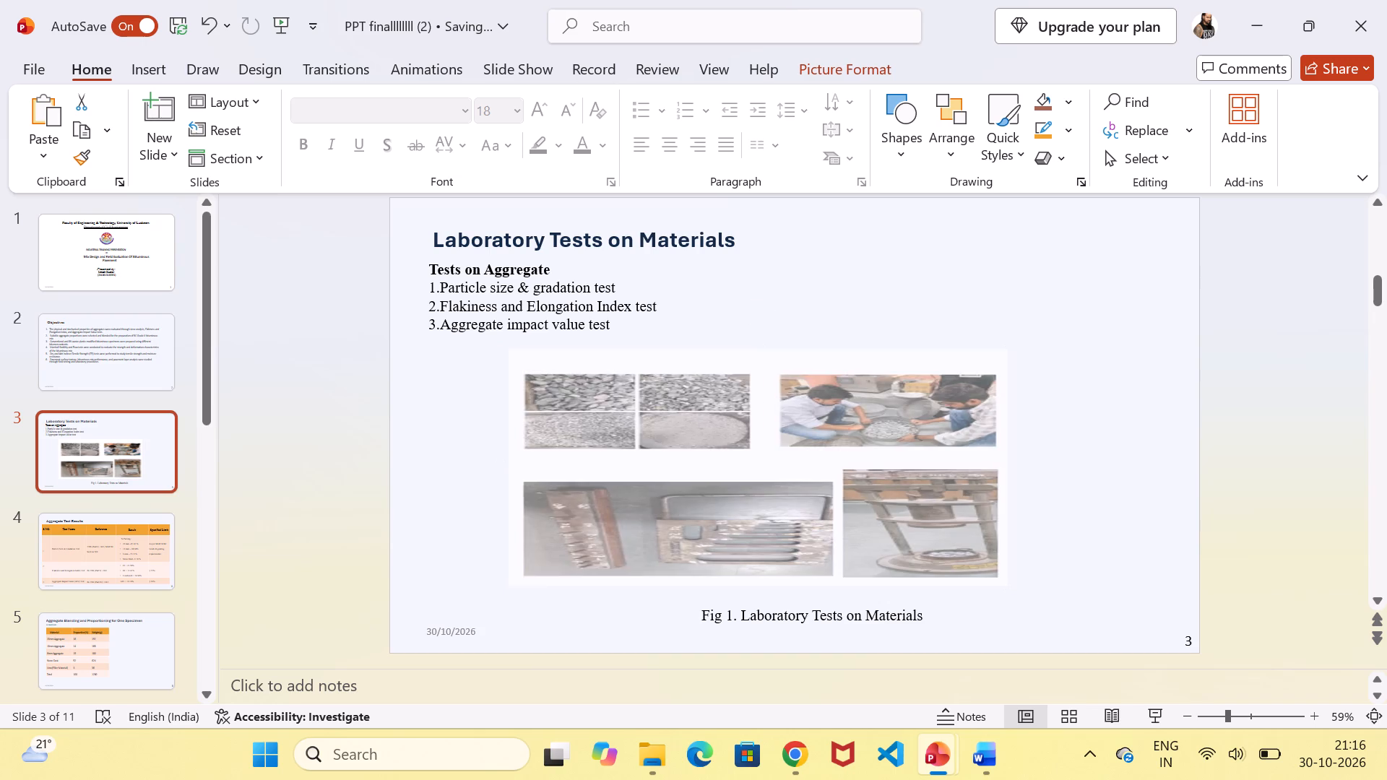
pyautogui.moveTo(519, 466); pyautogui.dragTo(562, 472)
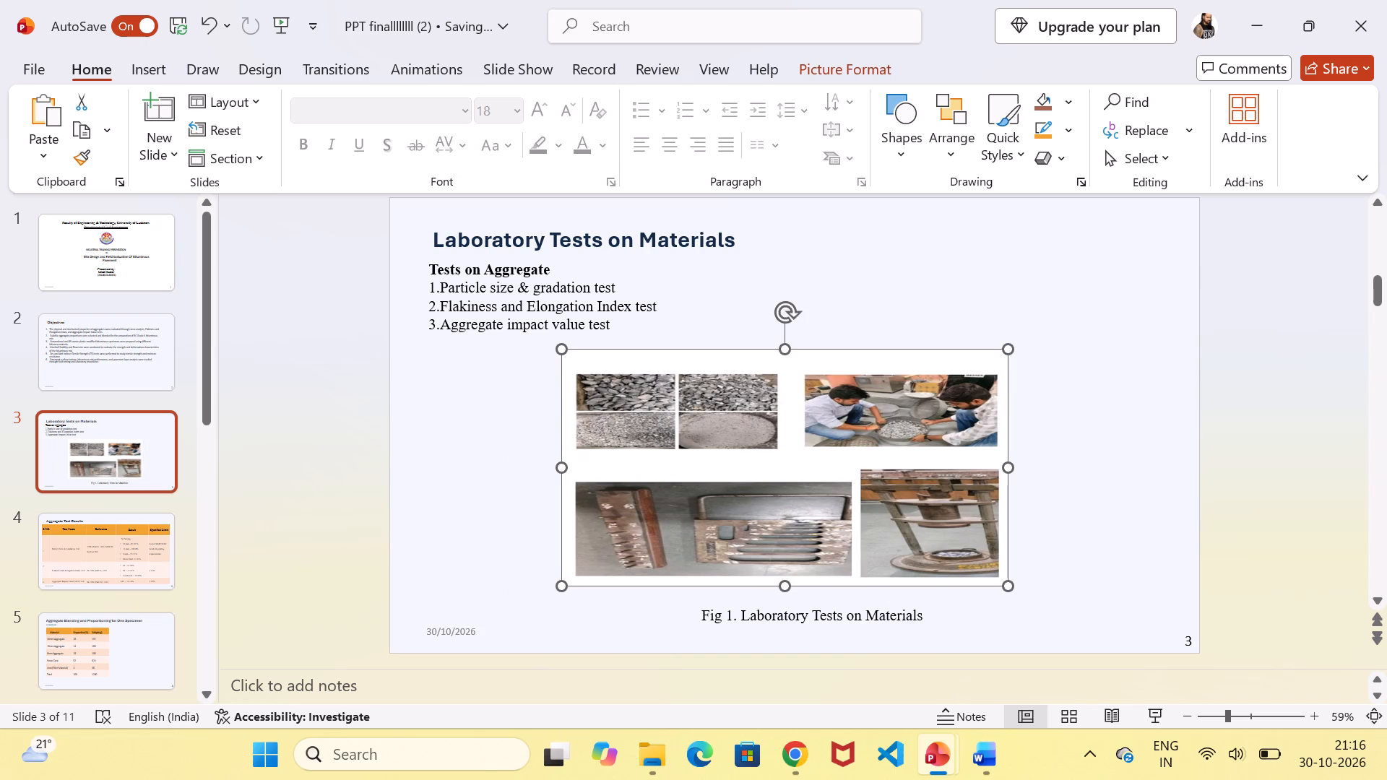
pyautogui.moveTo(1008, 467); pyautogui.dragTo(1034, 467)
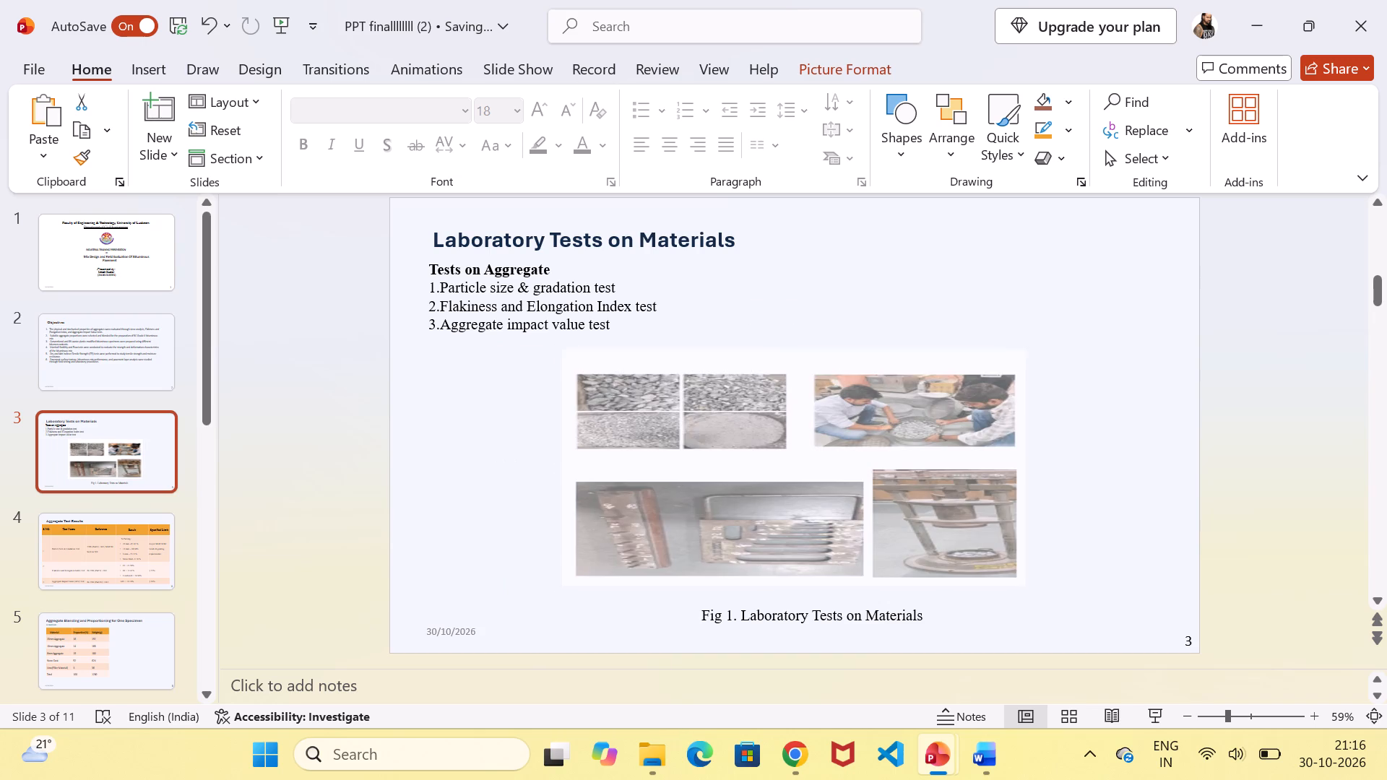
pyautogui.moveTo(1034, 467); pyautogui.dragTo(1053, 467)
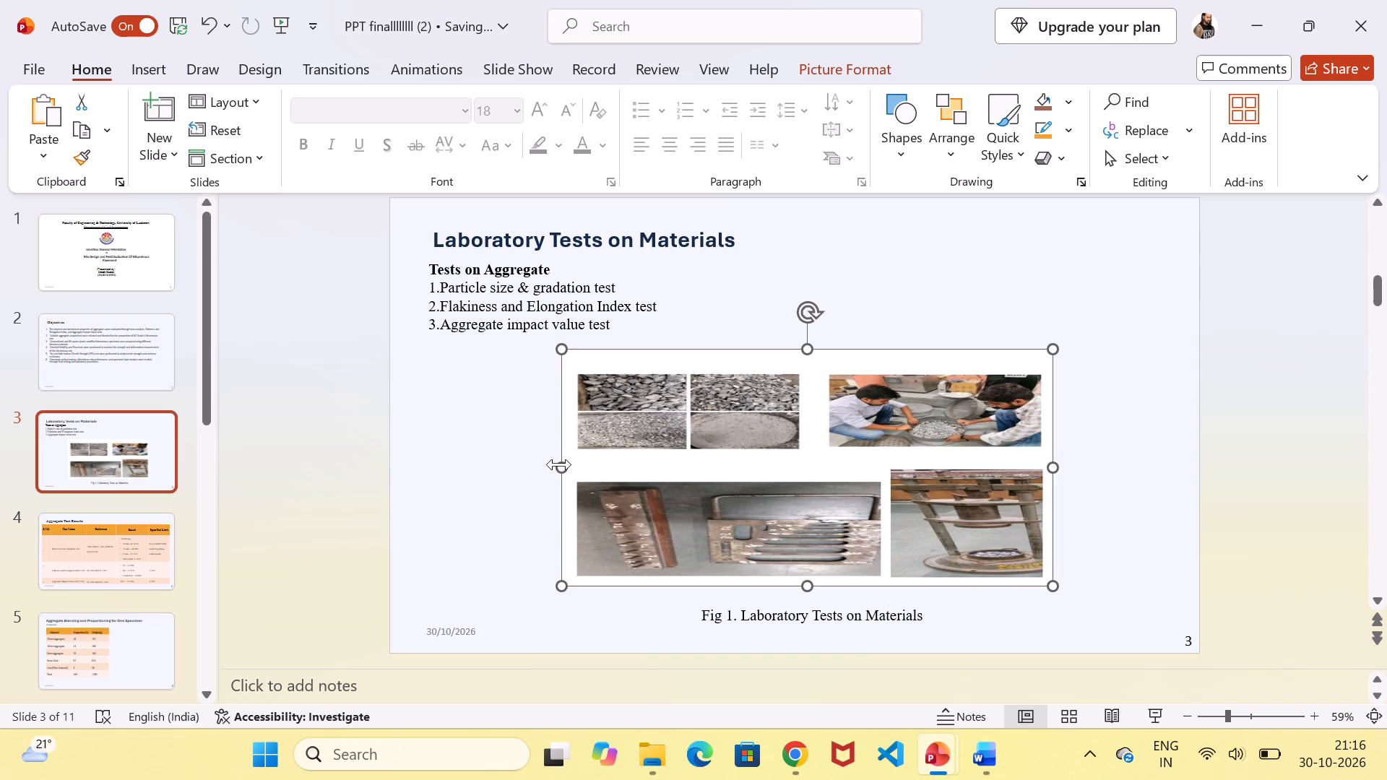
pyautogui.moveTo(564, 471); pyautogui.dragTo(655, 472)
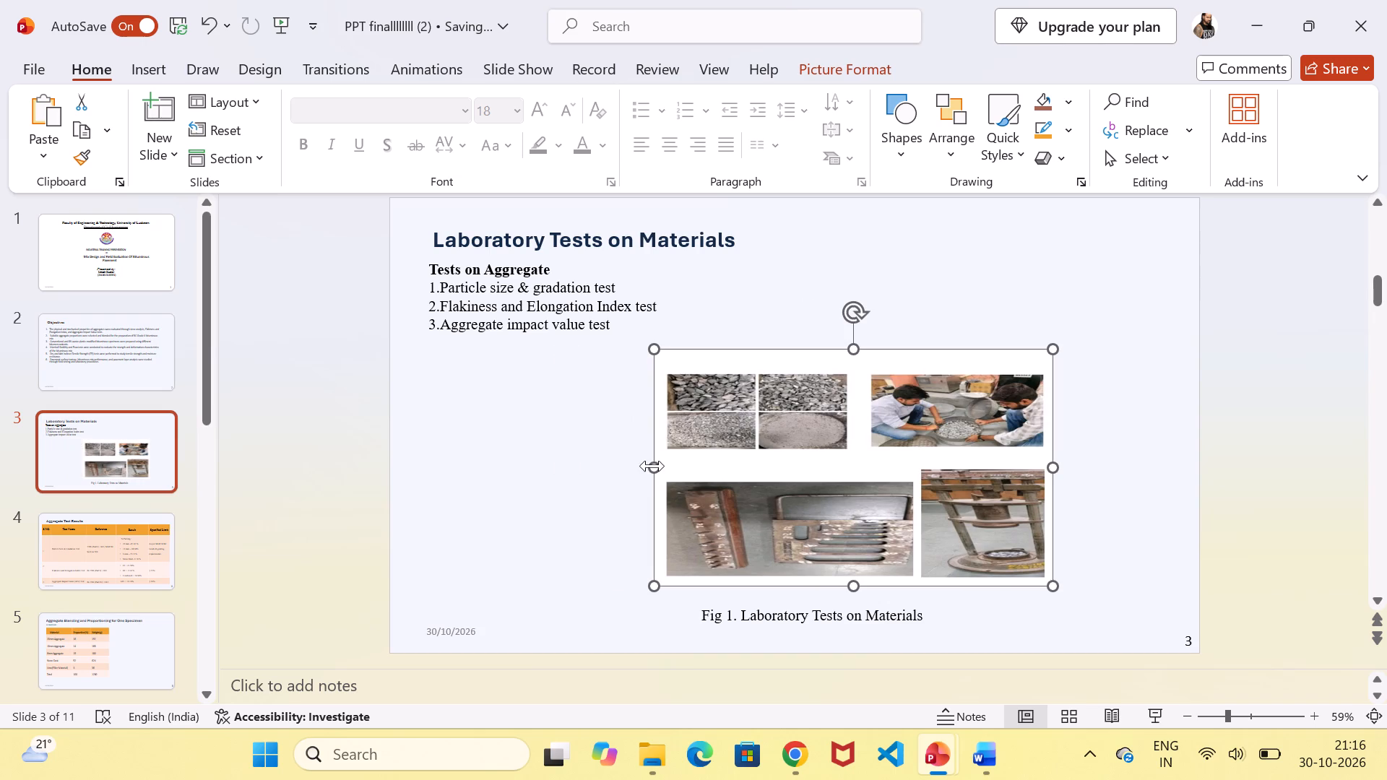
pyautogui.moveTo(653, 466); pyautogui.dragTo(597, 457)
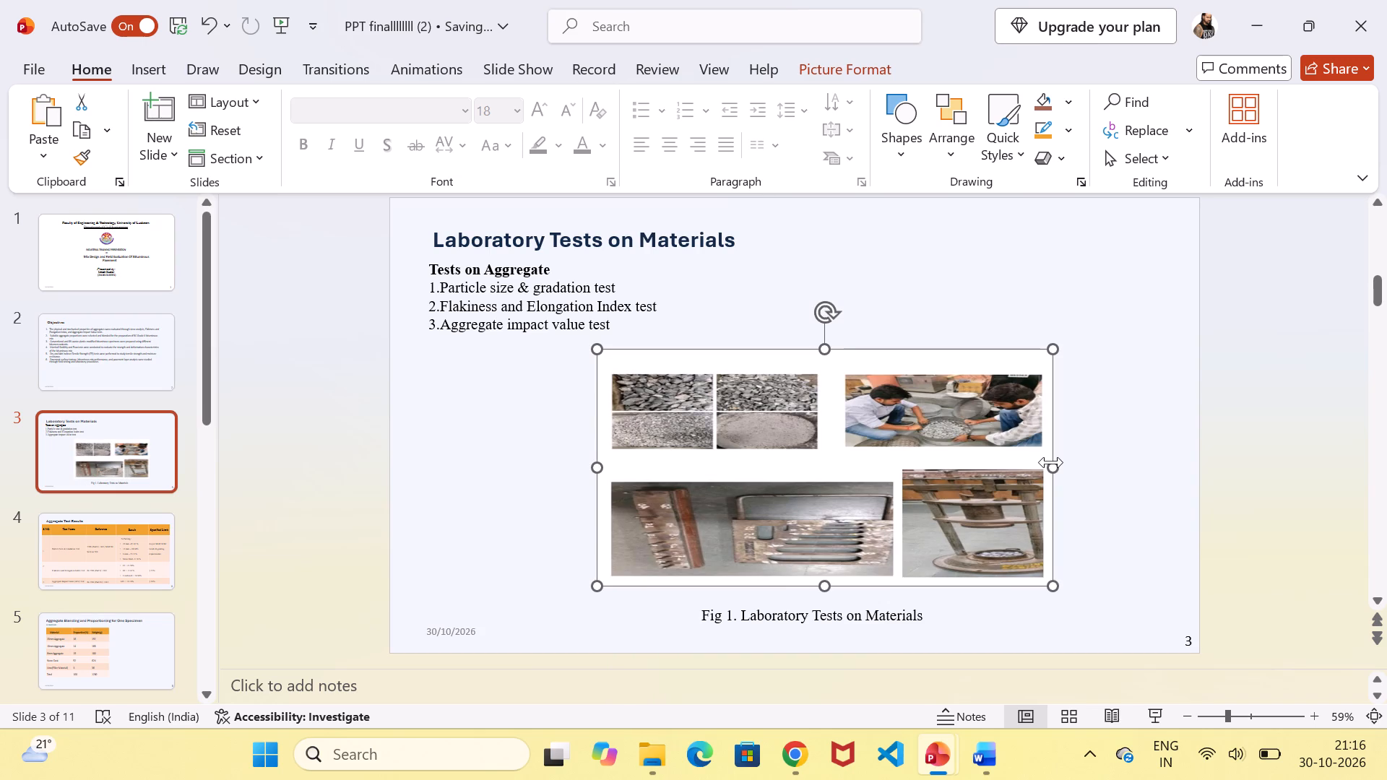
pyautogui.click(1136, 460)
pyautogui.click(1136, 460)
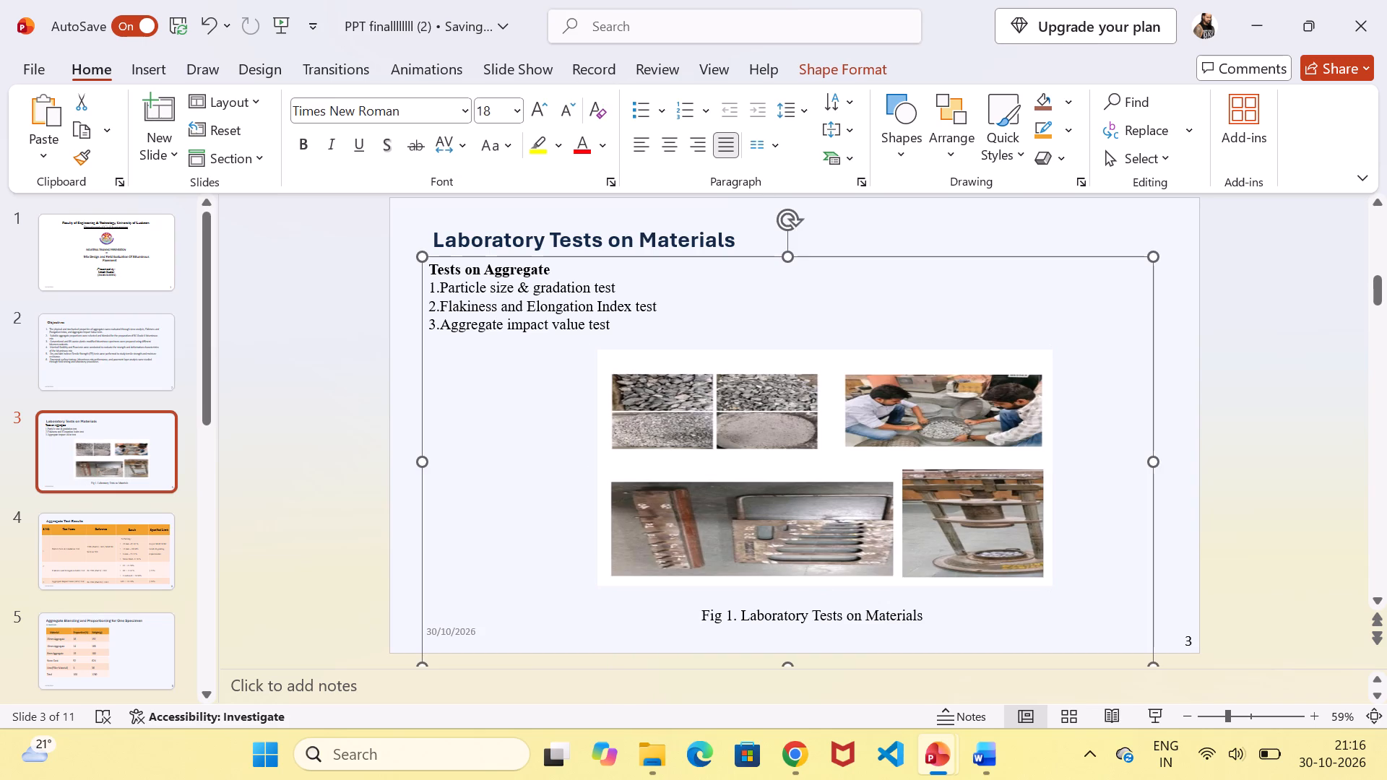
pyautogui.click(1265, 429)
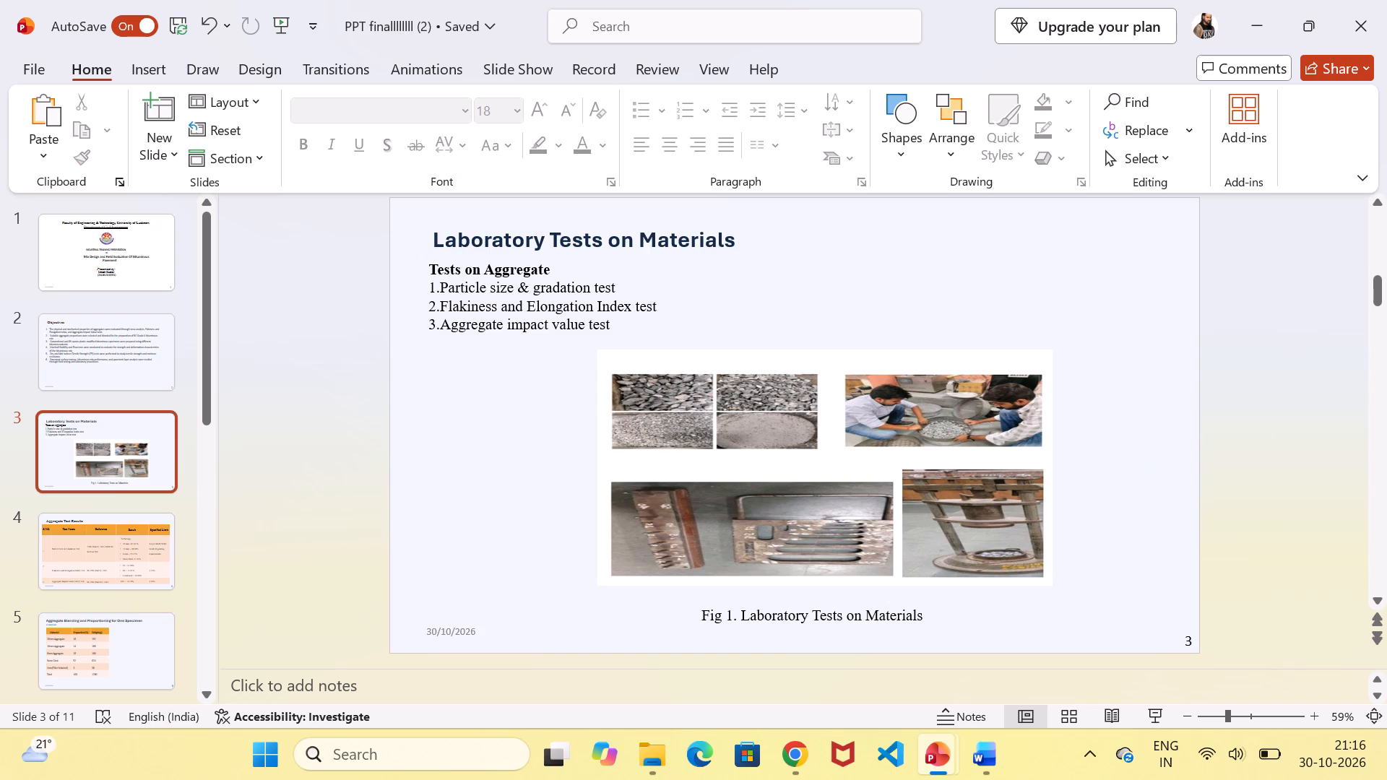
# Extend the photo collage's right edge almost to the body text's right margin and pull its left edge in just past the test list.
pyautogui.click(1001, 472)
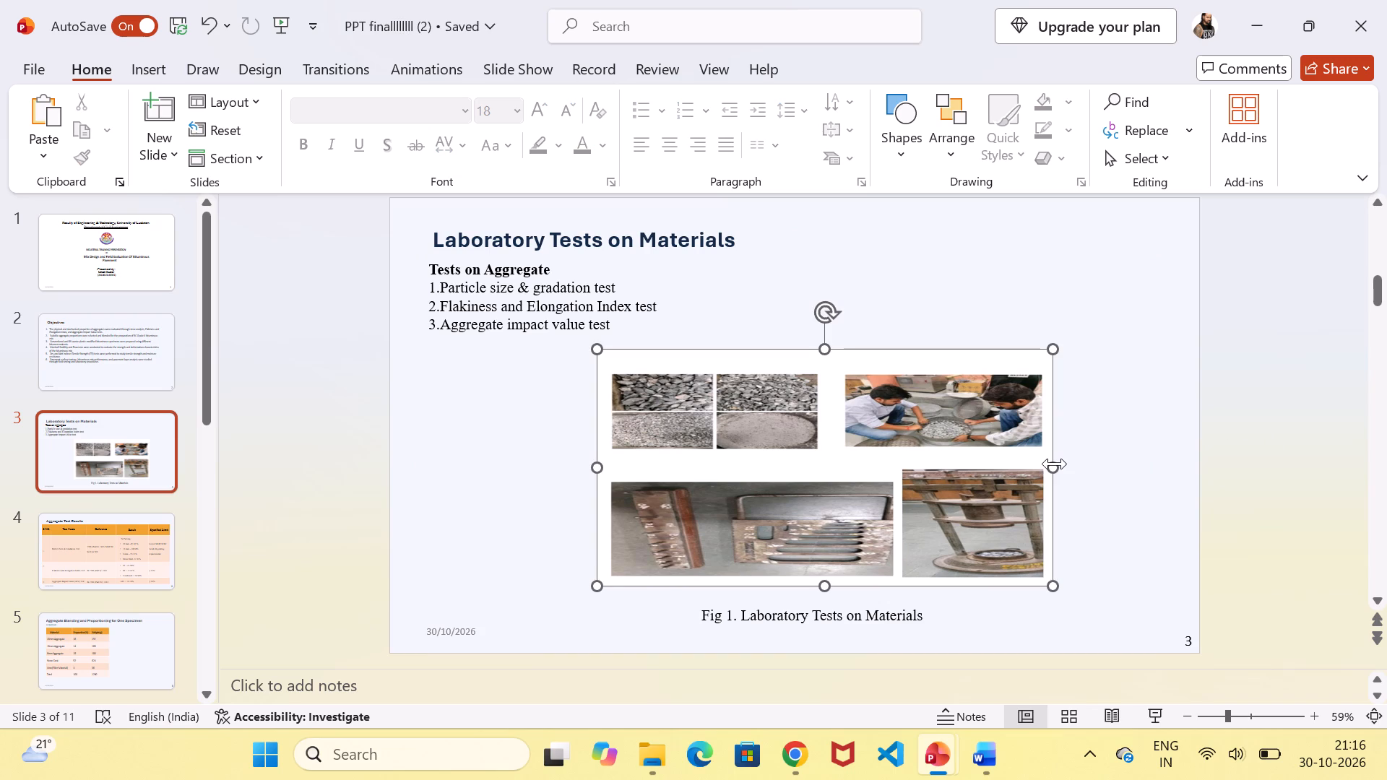
pyautogui.moveTo(1055, 464); pyautogui.dragTo(1138, 454)
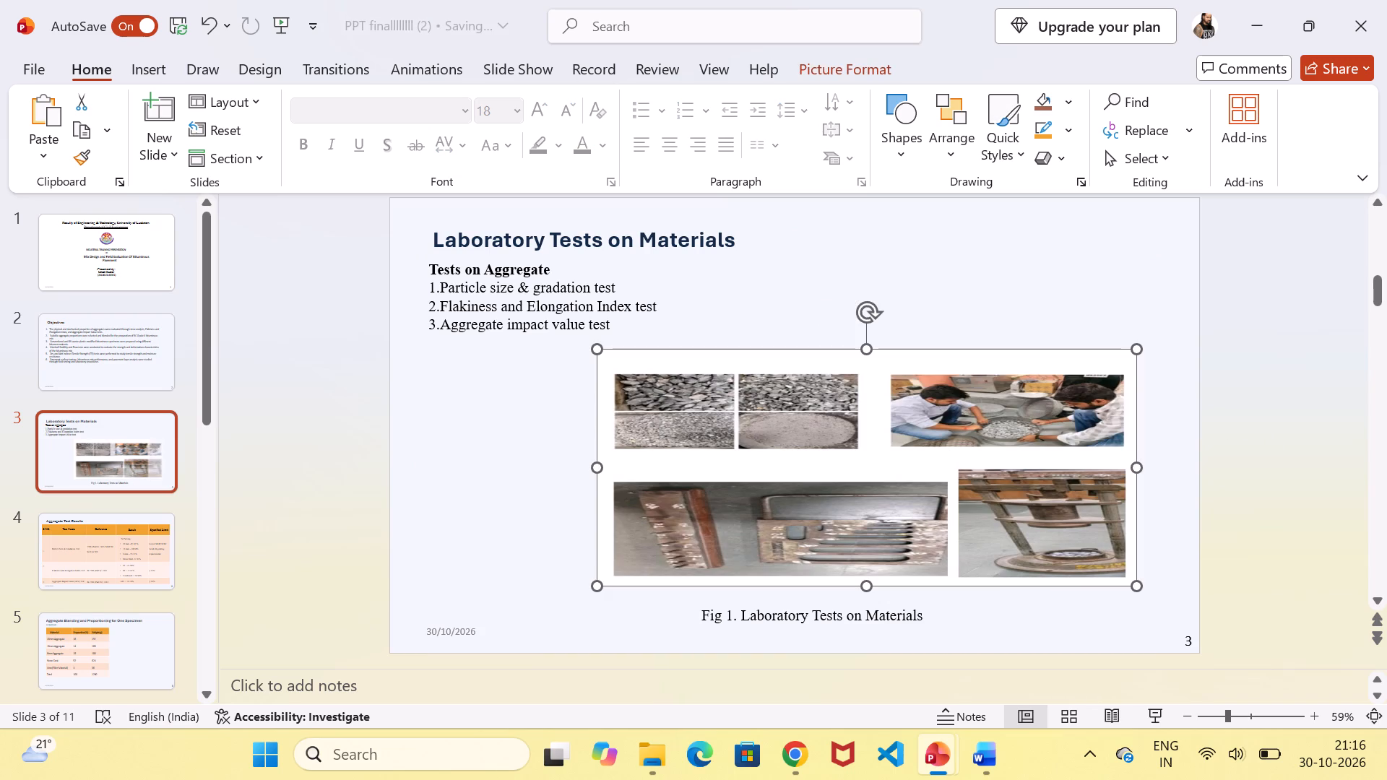
pyautogui.moveTo(599, 469); pyautogui.dragTo(683, 467)
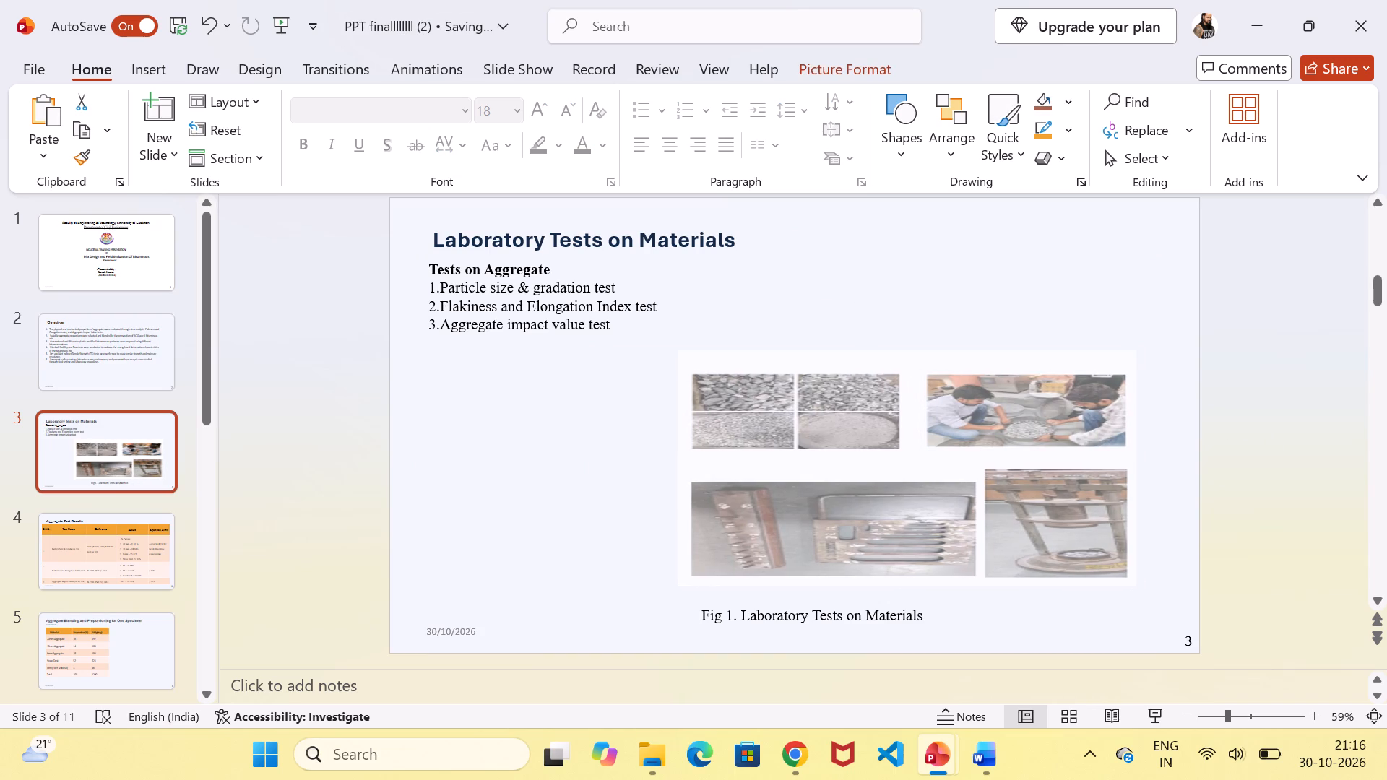
pyautogui.moveTo(683, 467); pyautogui.dragTo(672, 467)
pyautogui.click(568, 458)
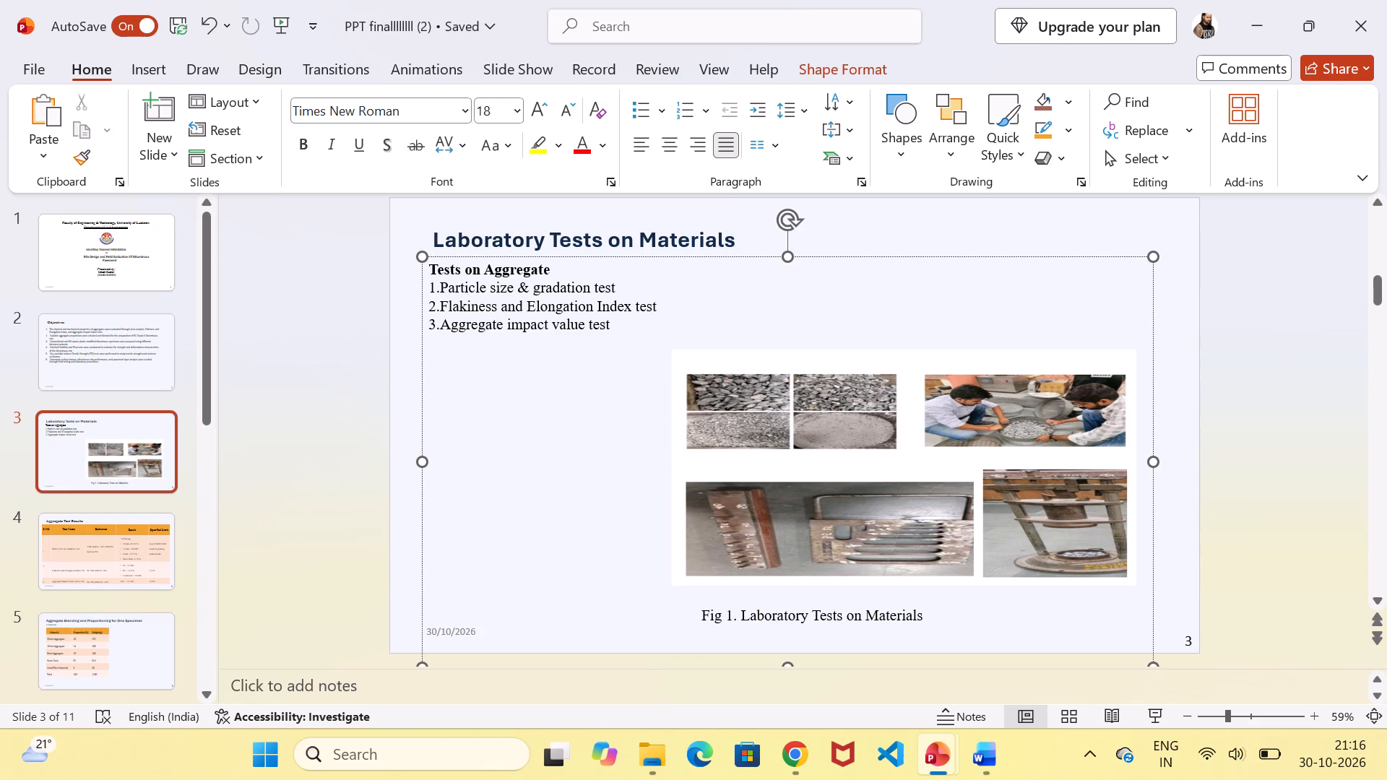
# Raise the photo collage's top edge to the level of the third aggregate test, leaving it beside the end of the list.
pyautogui.click(888, 430)
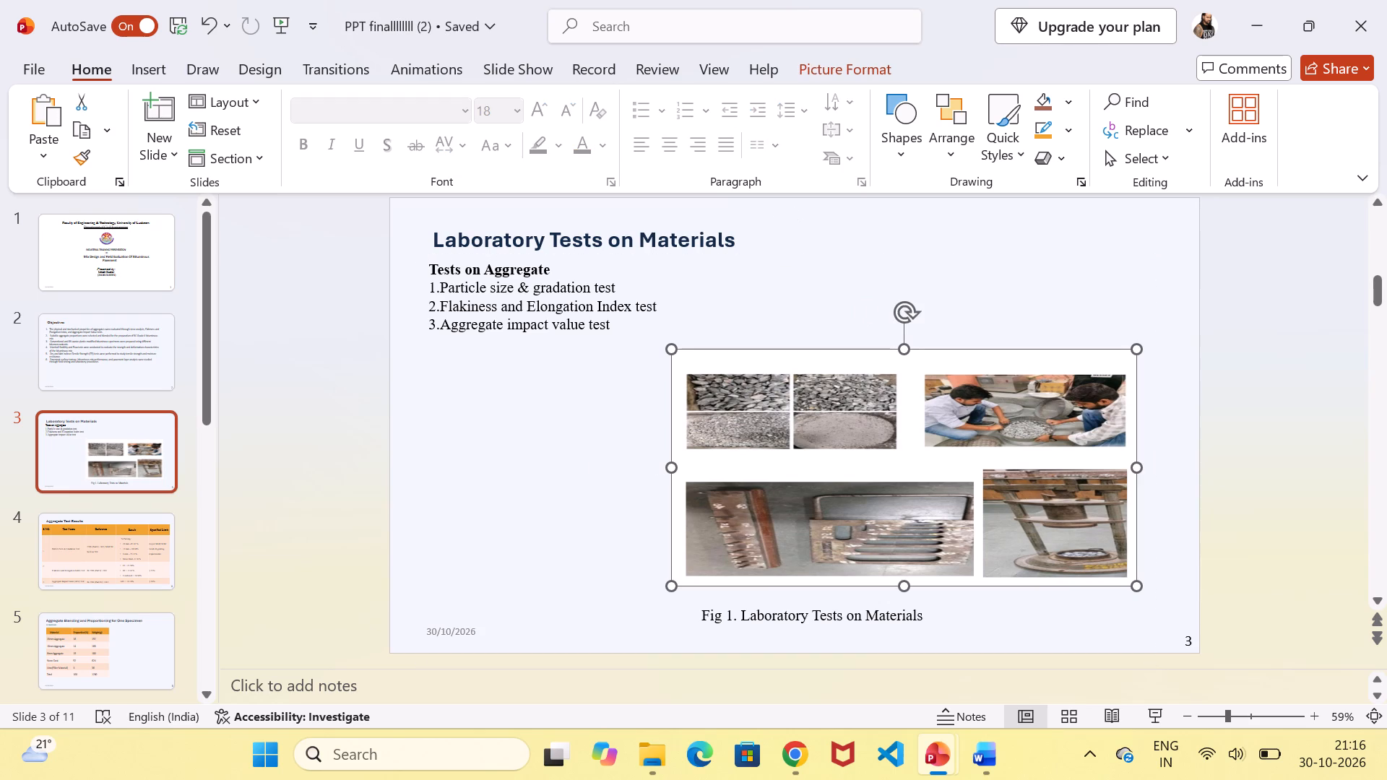
pyautogui.moveTo(907, 352); pyautogui.dragTo(901, 316)
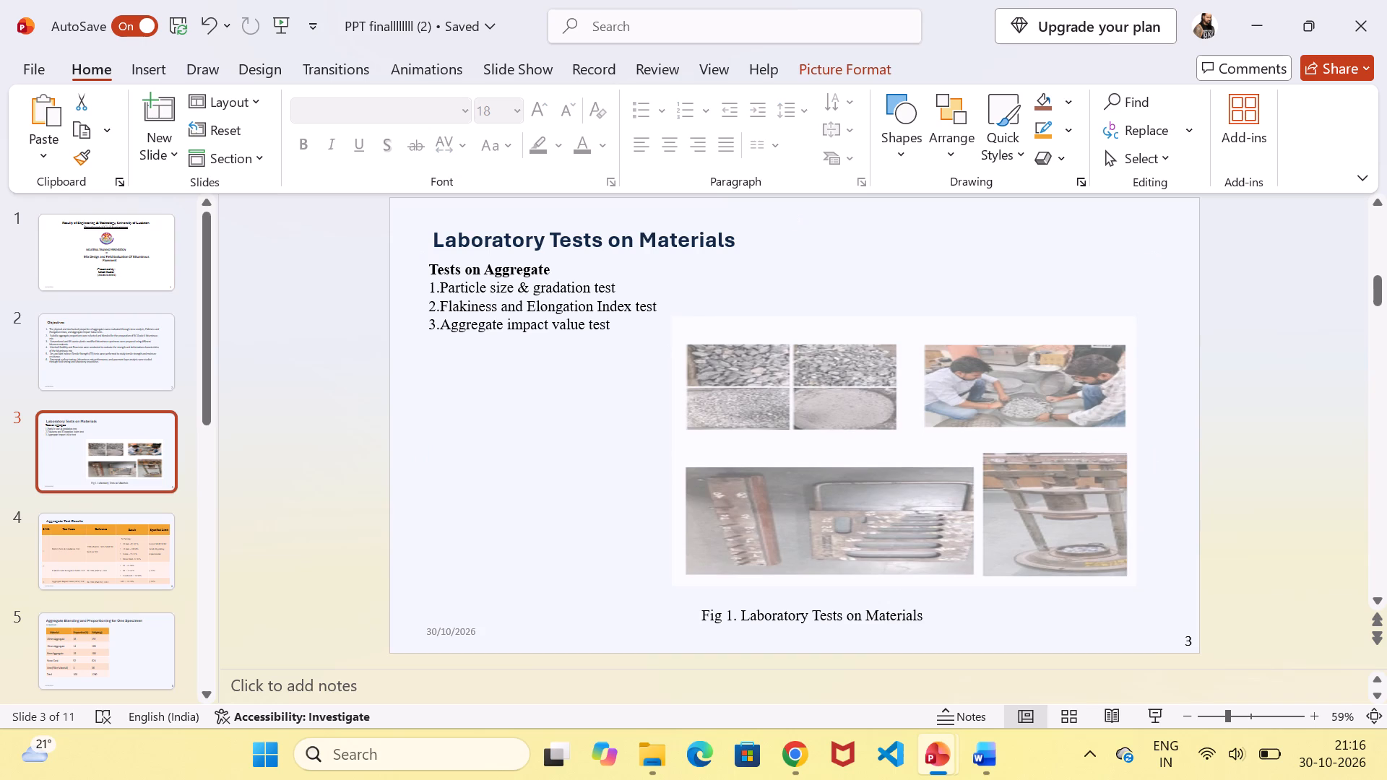
pyautogui.moveTo(901, 316); pyautogui.dragTo(900, 324)
pyautogui.click(603, 454)
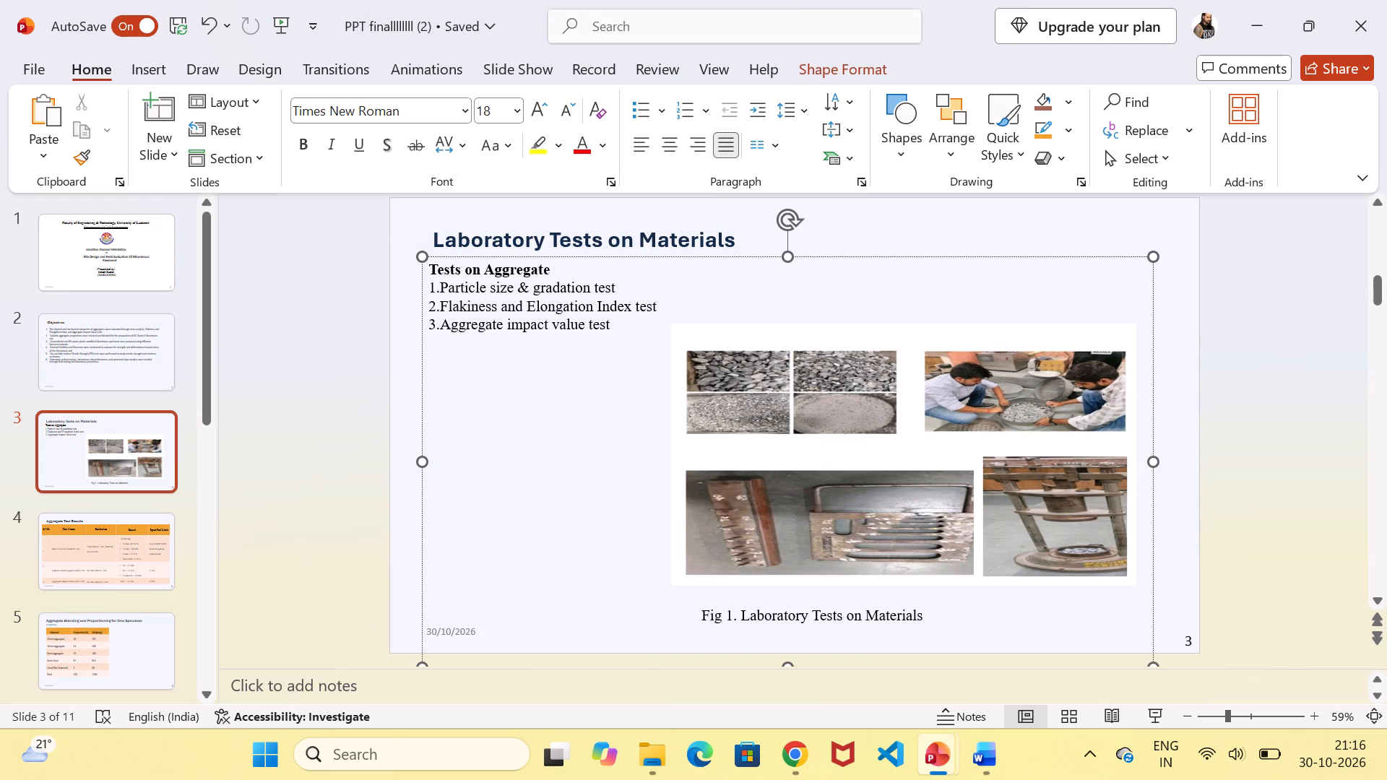
# Review the slides from Objectives through Preparation of Marshall Specimens, checking their text, tables and photo layouts.
pyautogui.click(212, 457)
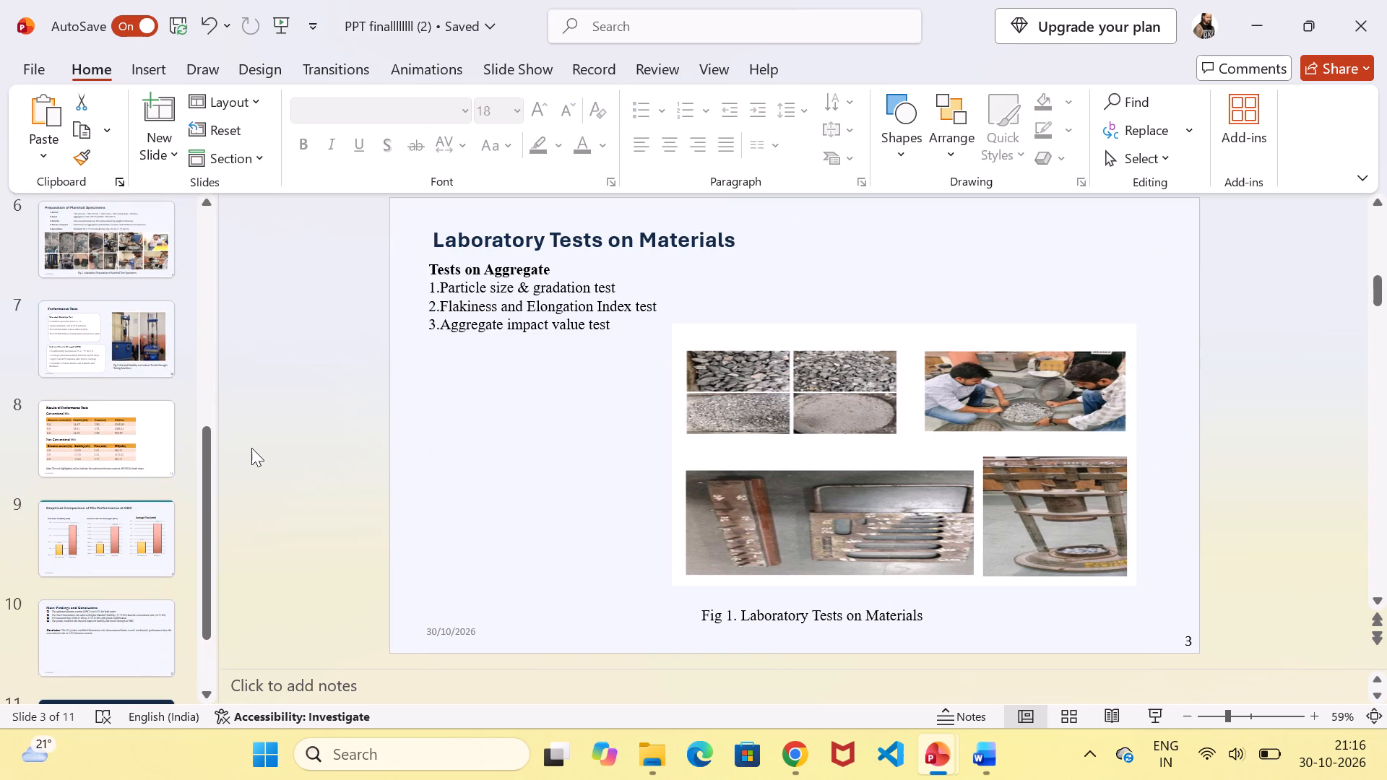
pyautogui.click(251, 448)
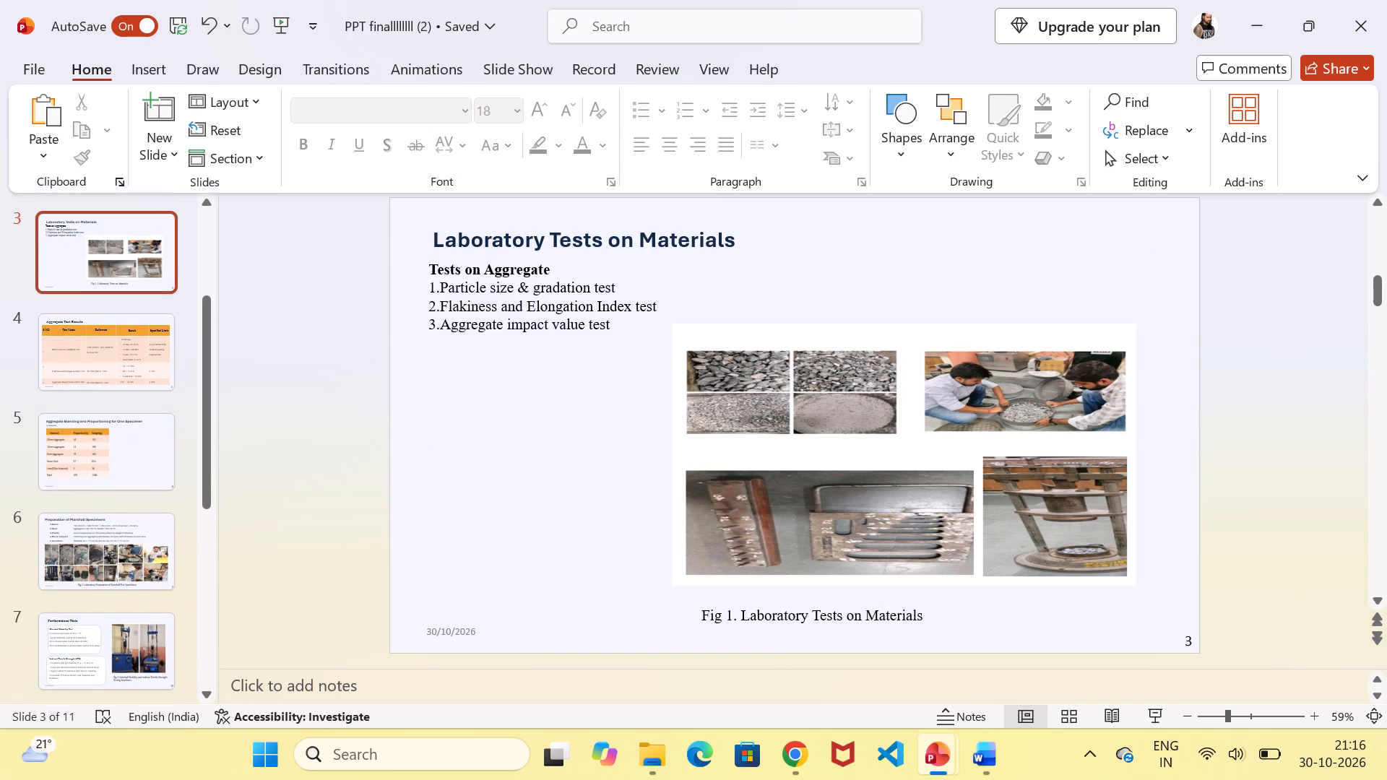
pyautogui.scroll(7, 162, 382)
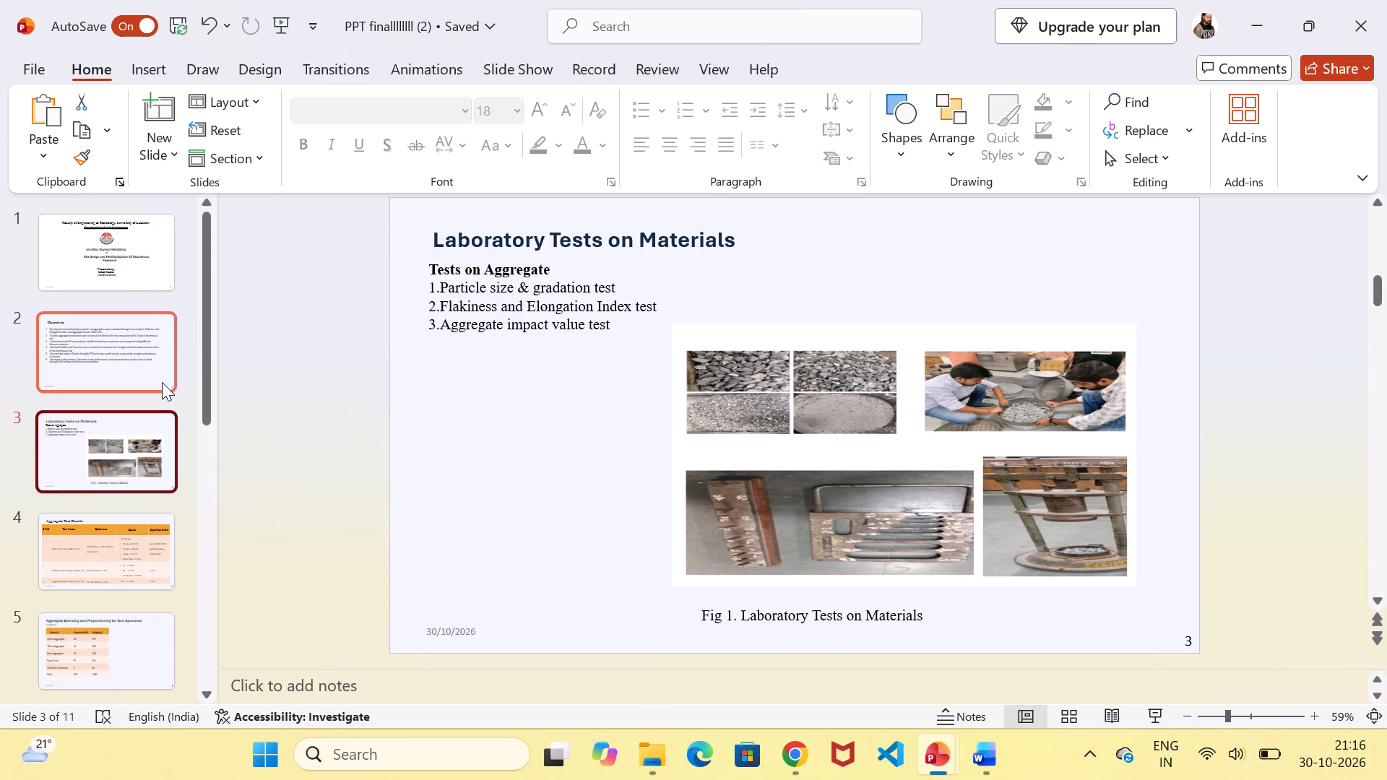
pyautogui.click(162, 382)
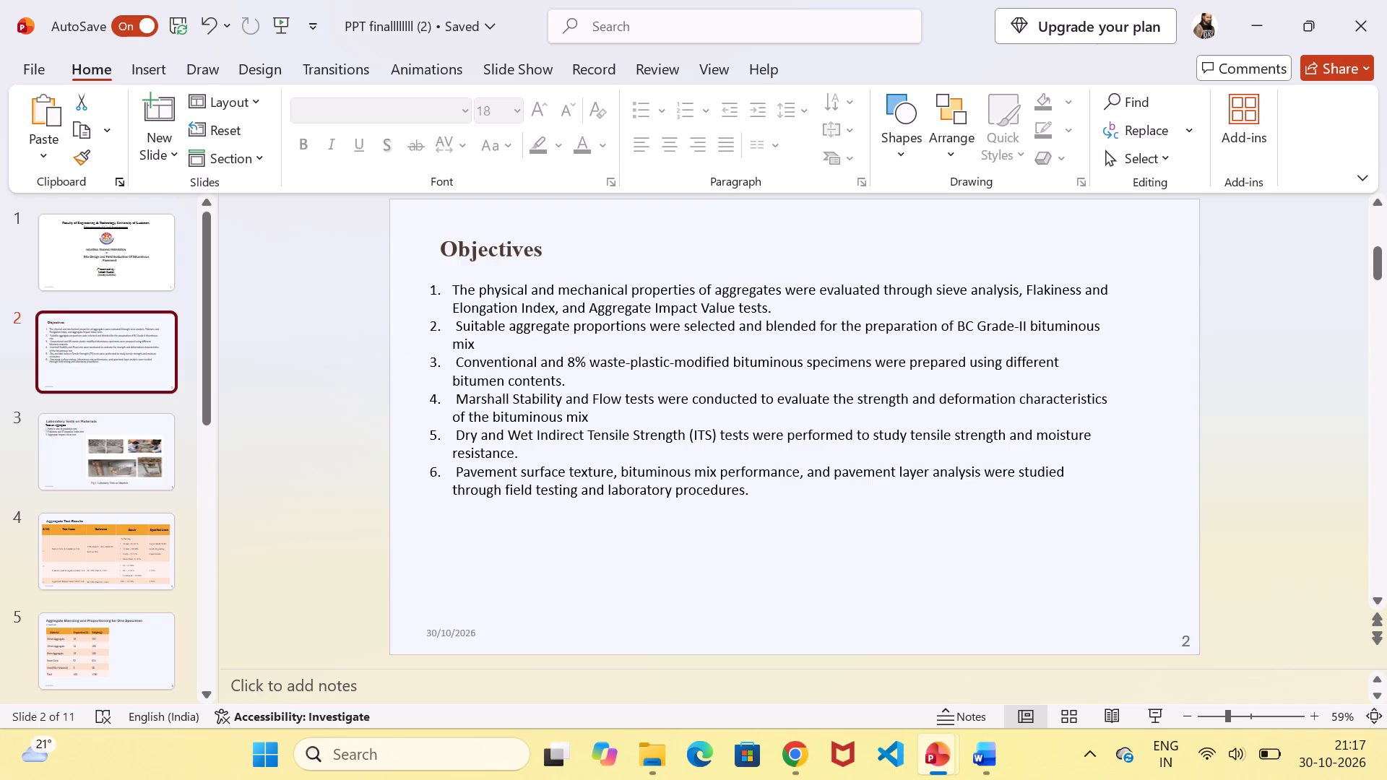
pyautogui.click(165, 453)
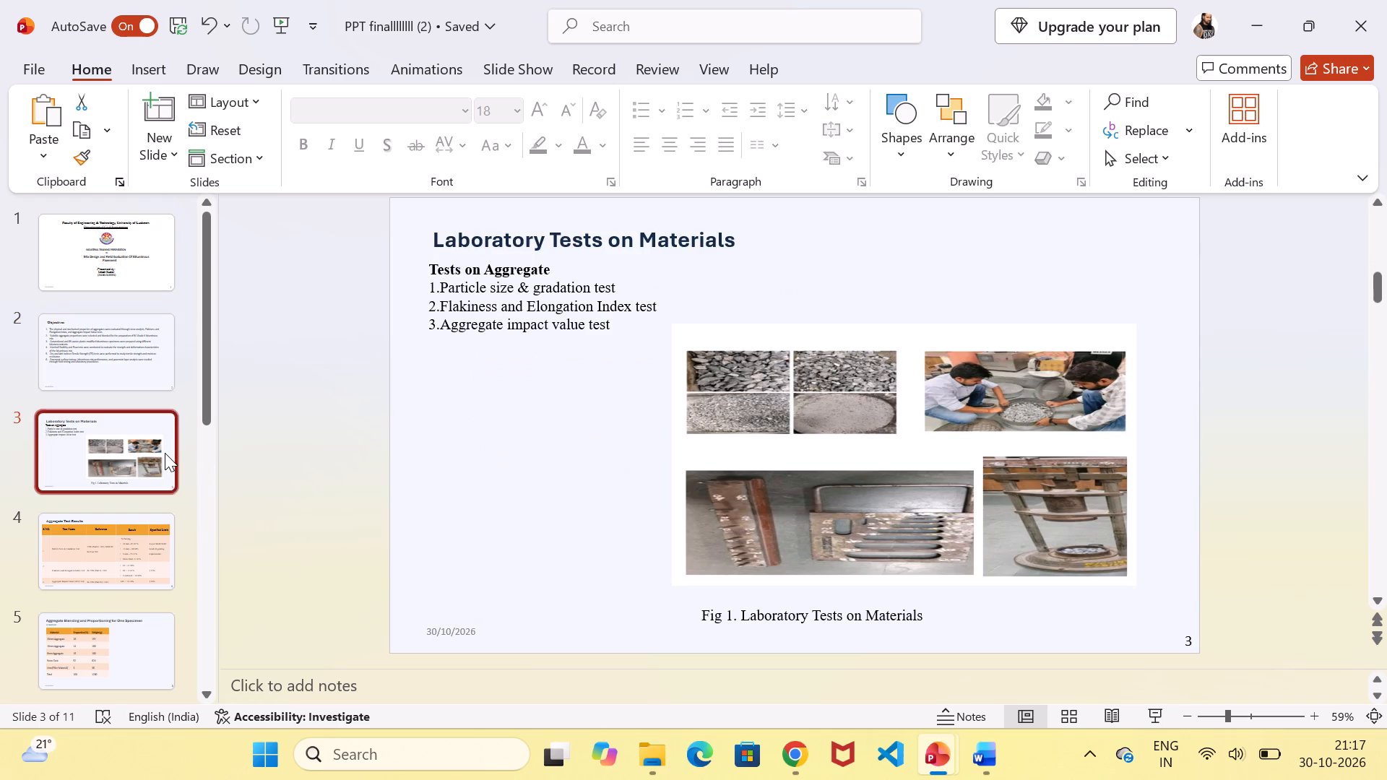
pyautogui.click(154, 519)
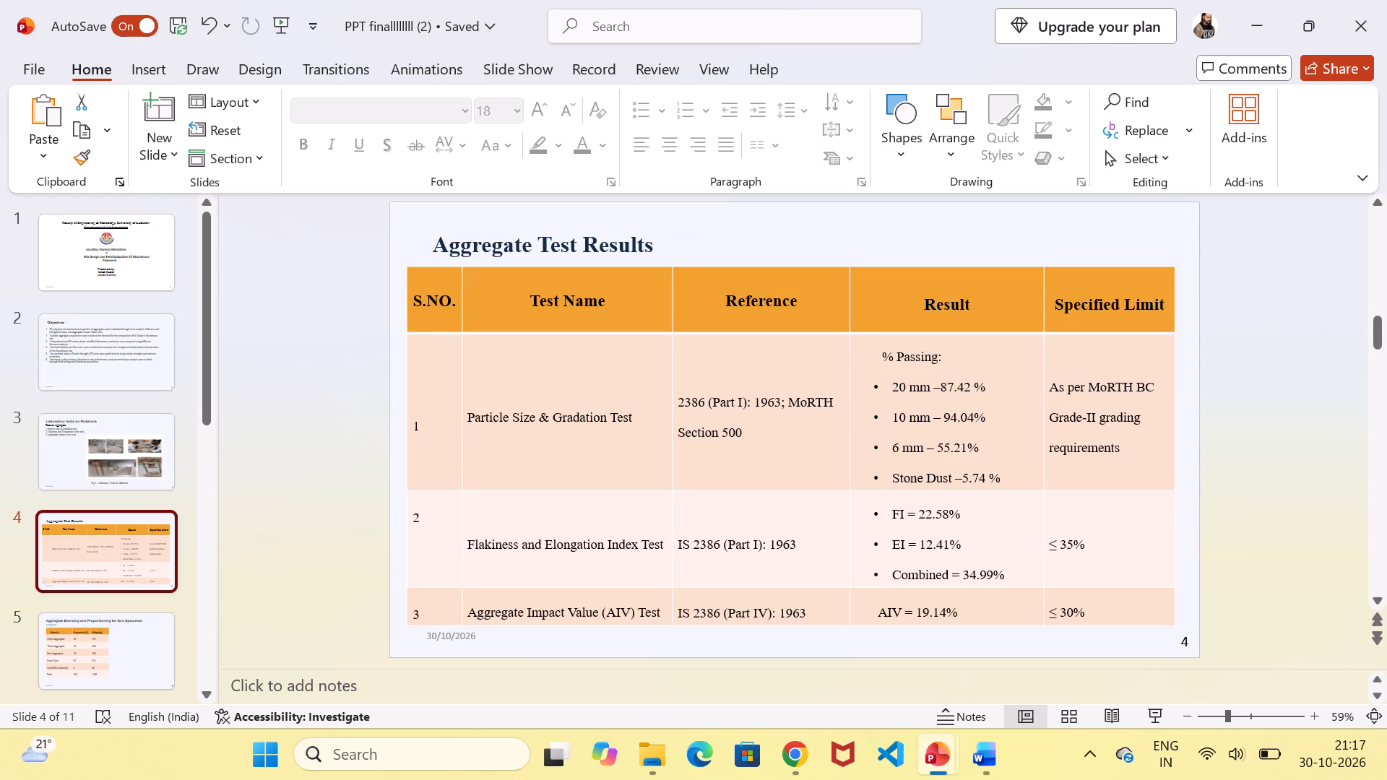
pyautogui.click(128, 649)
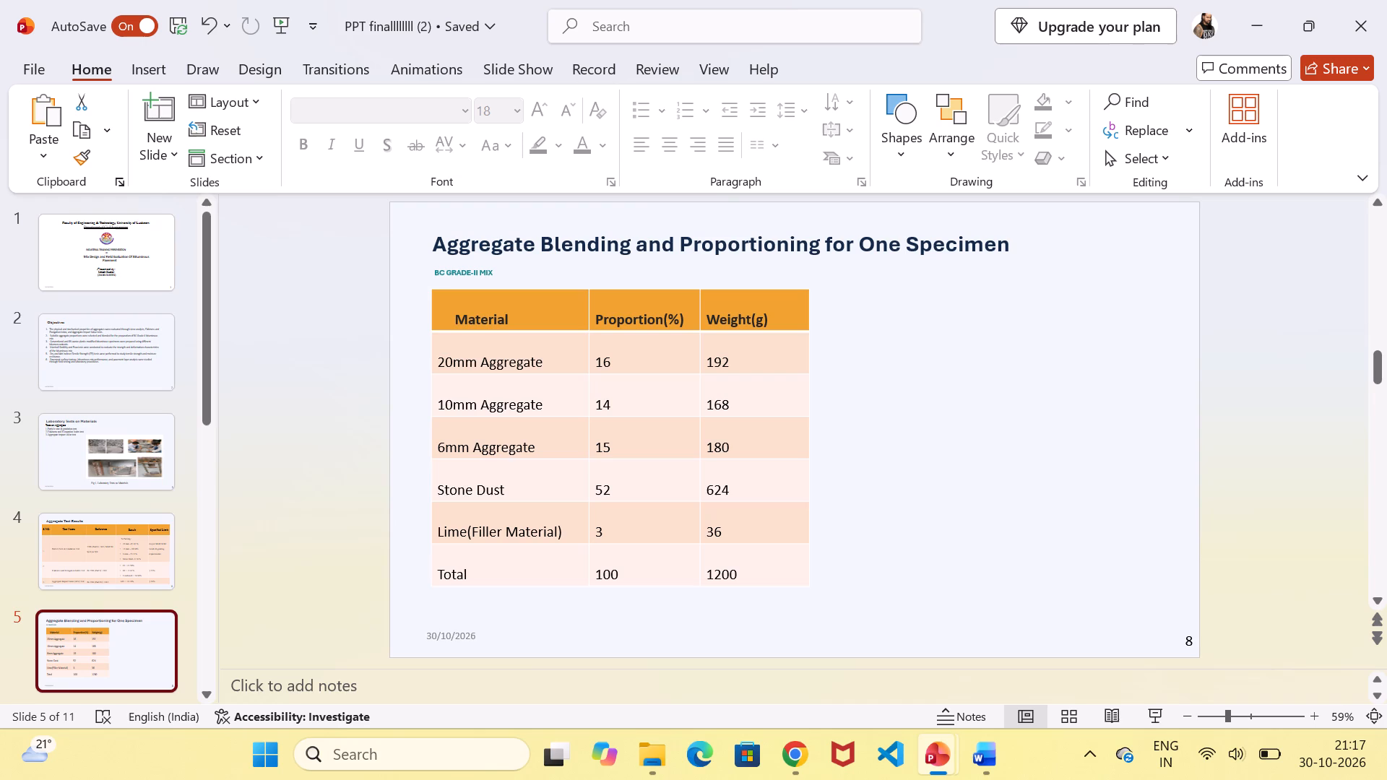
pyautogui.scroll(-1, 561, 293)
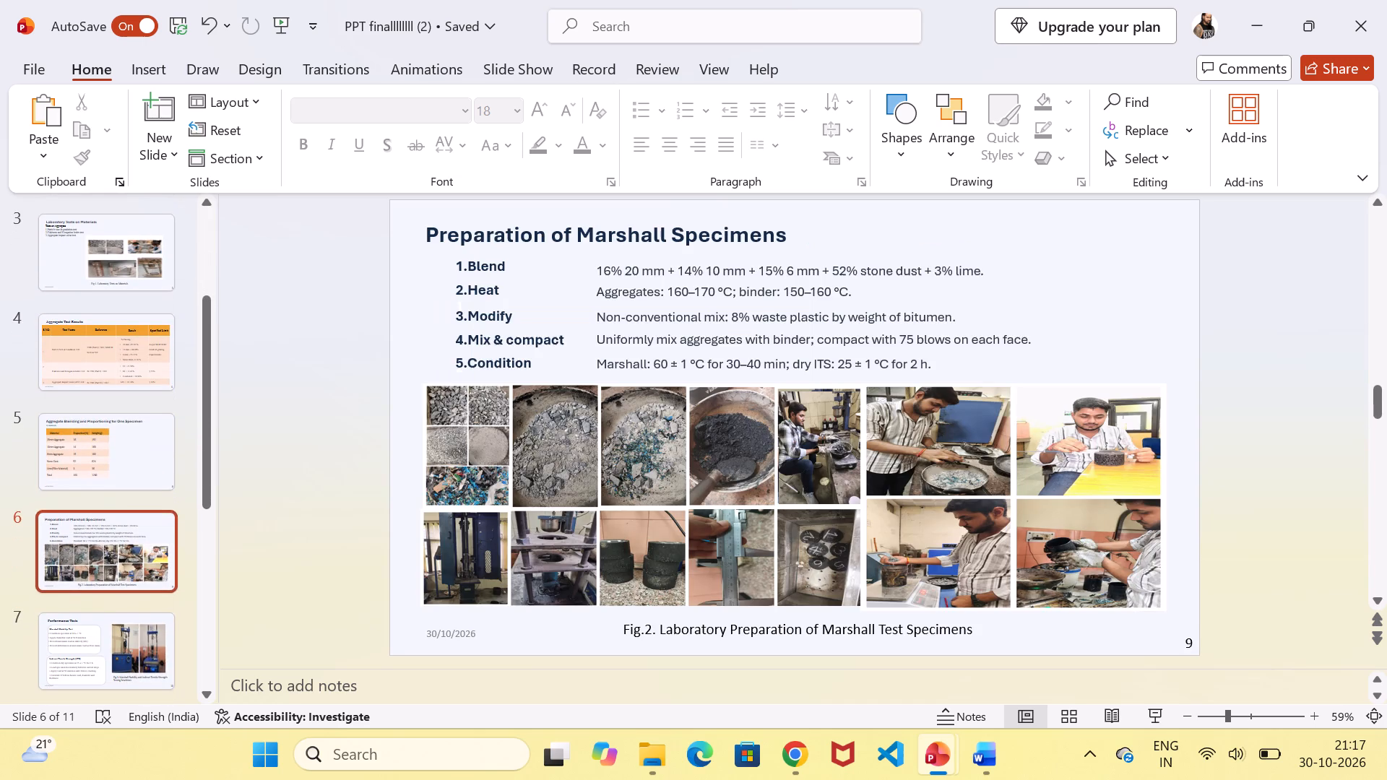
# Try the Morph, Fade and Wipe transitions on the Aggregate Blending and Proportioning slide, and apply Morph to all slides.
pyautogui.click(113, 459)
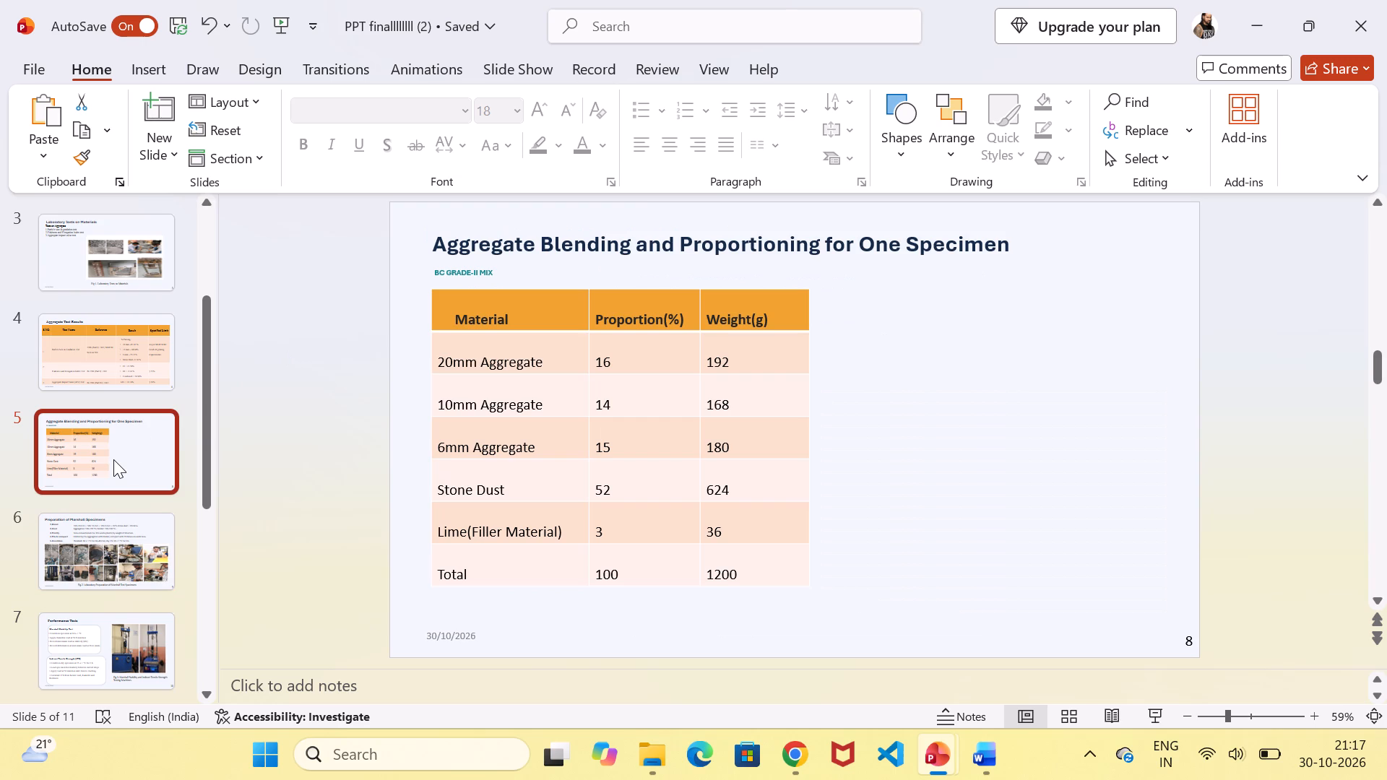
pyautogui.click(343, 69)
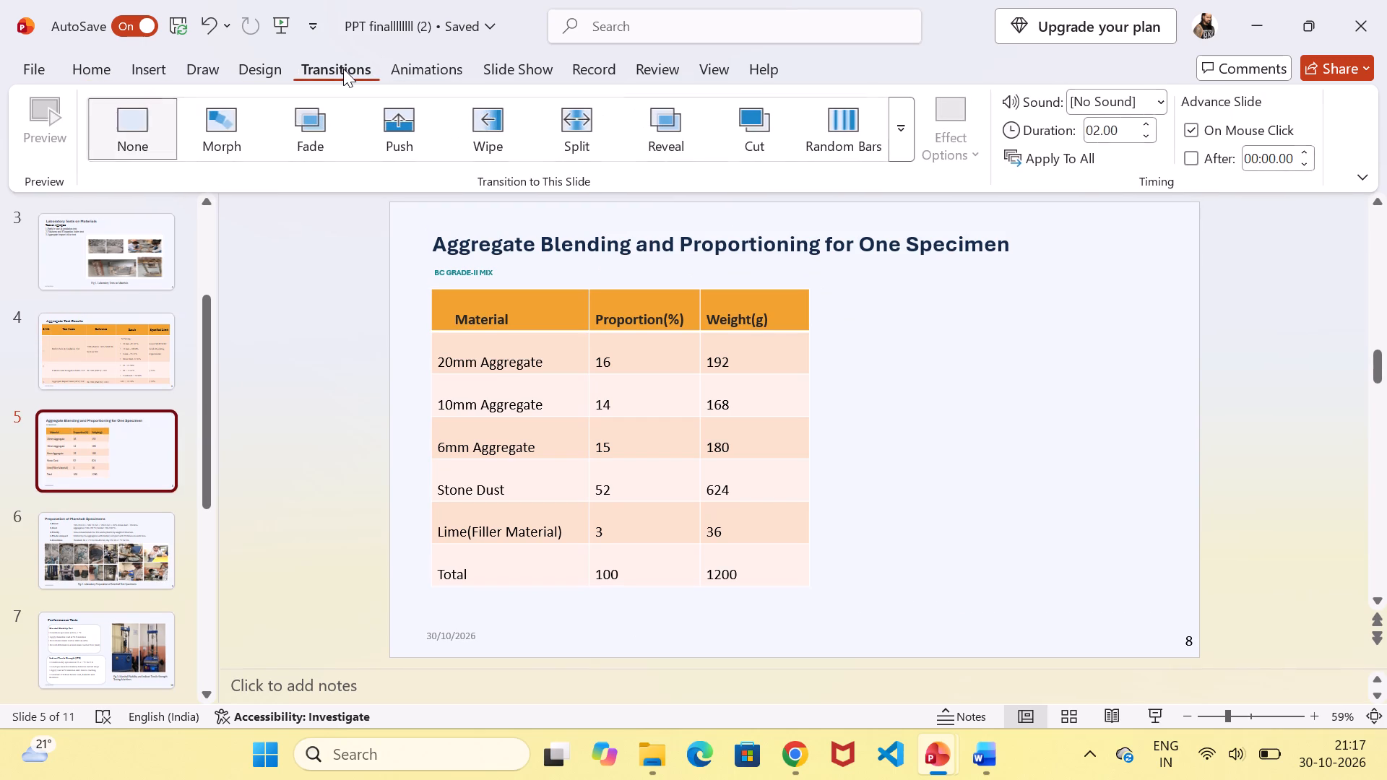
pyautogui.click(231, 139)
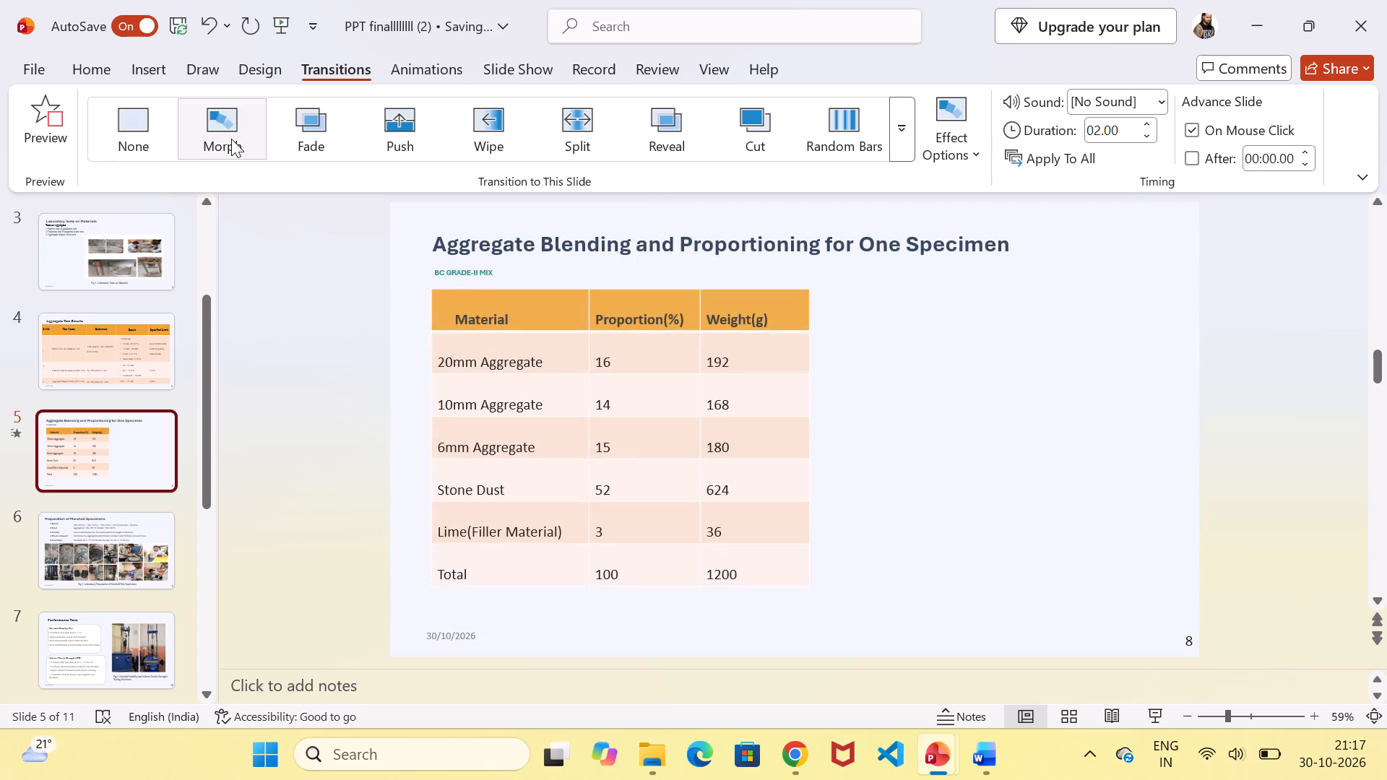
pyautogui.click(337, 112)
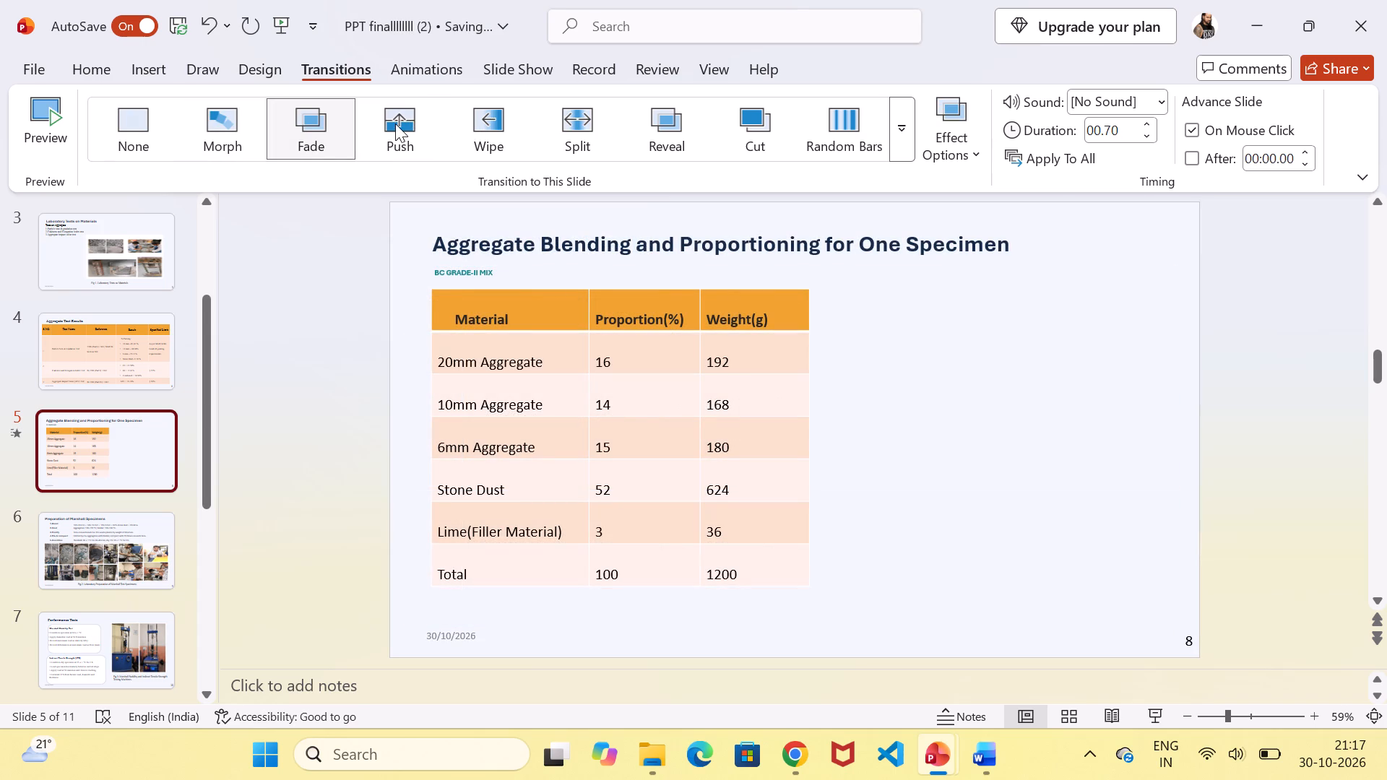
pyautogui.click(489, 121)
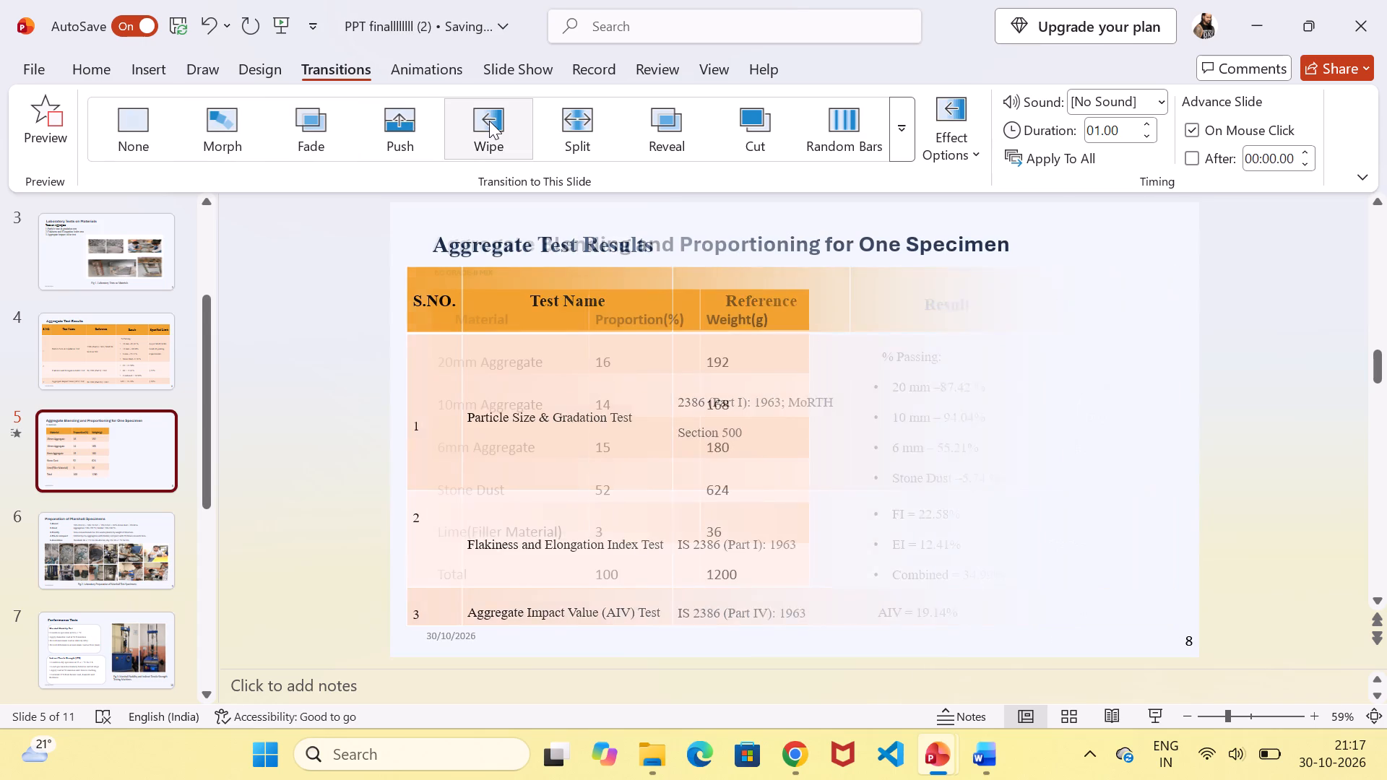
pyautogui.click(225, 126)
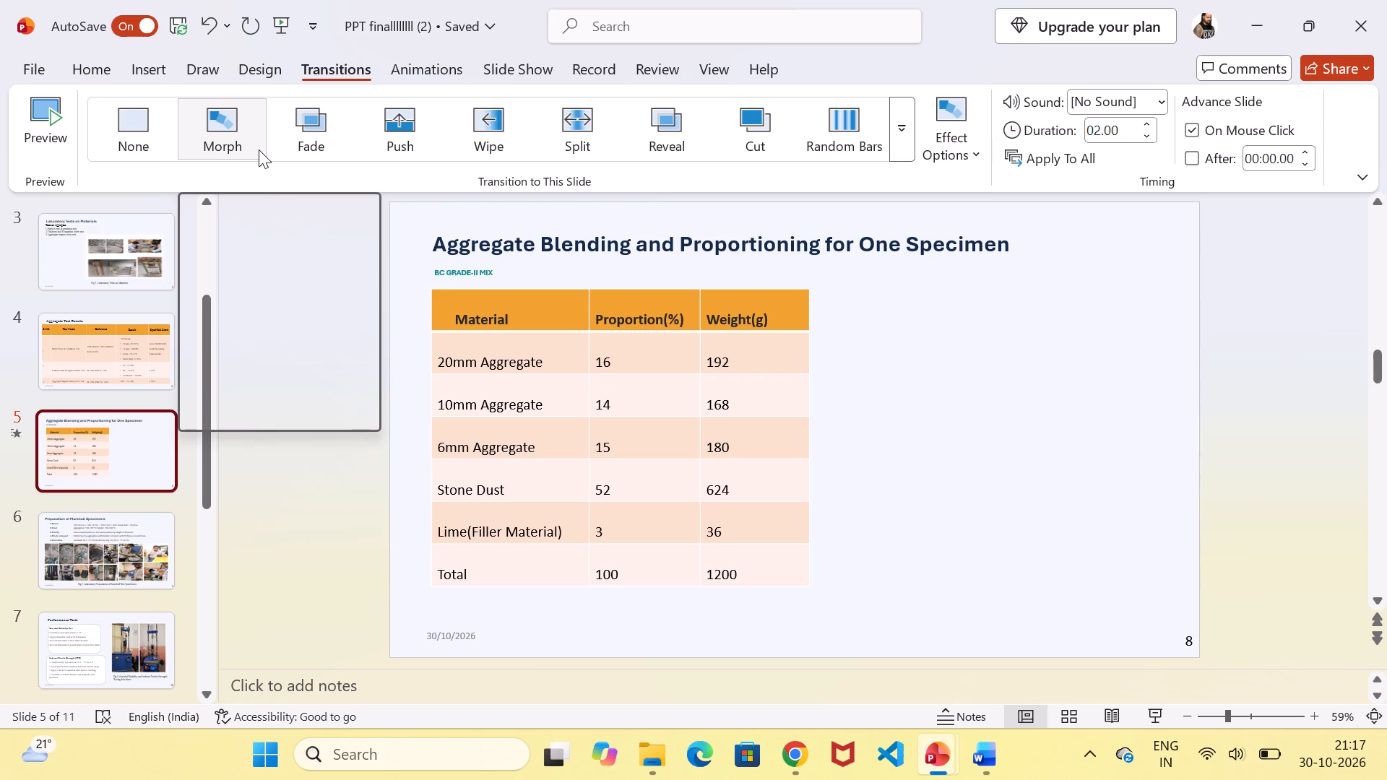
pyautogui.click(1059, 151)
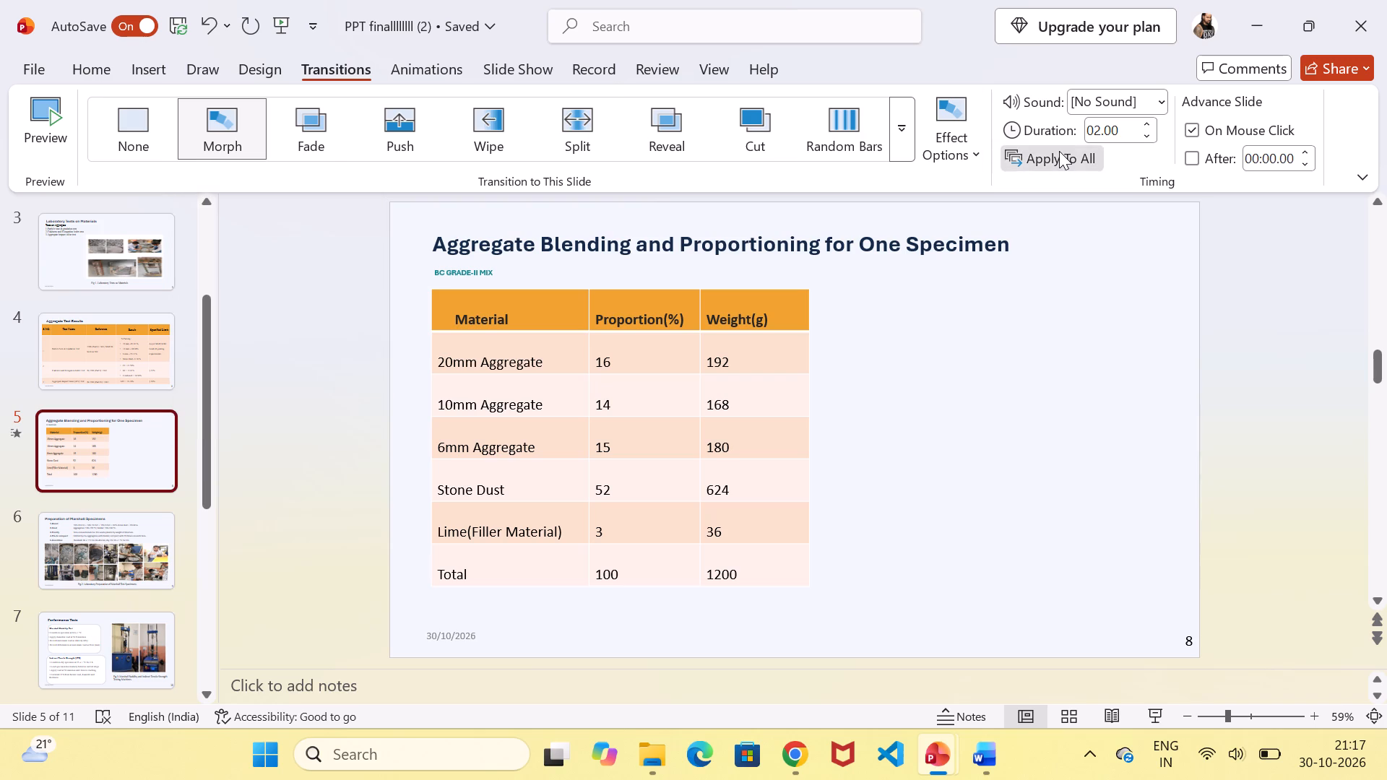
# Check the transition on the title and Objectives slides and reapply Morph to the whole presentation from the Objectives slide.
pyautogui.scroll(3, 136, 251)
pyautogui.click(136, 251)
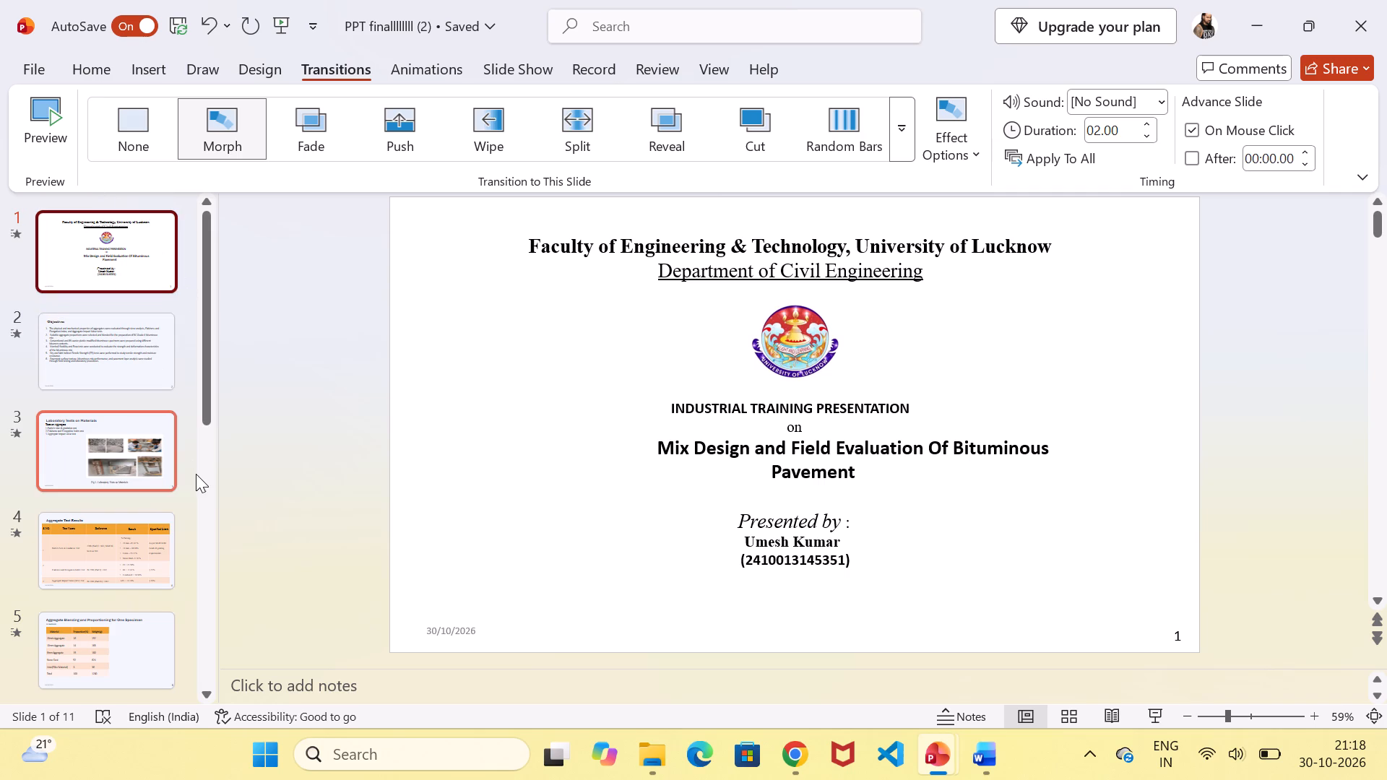
pyautogui.click(55, 365)
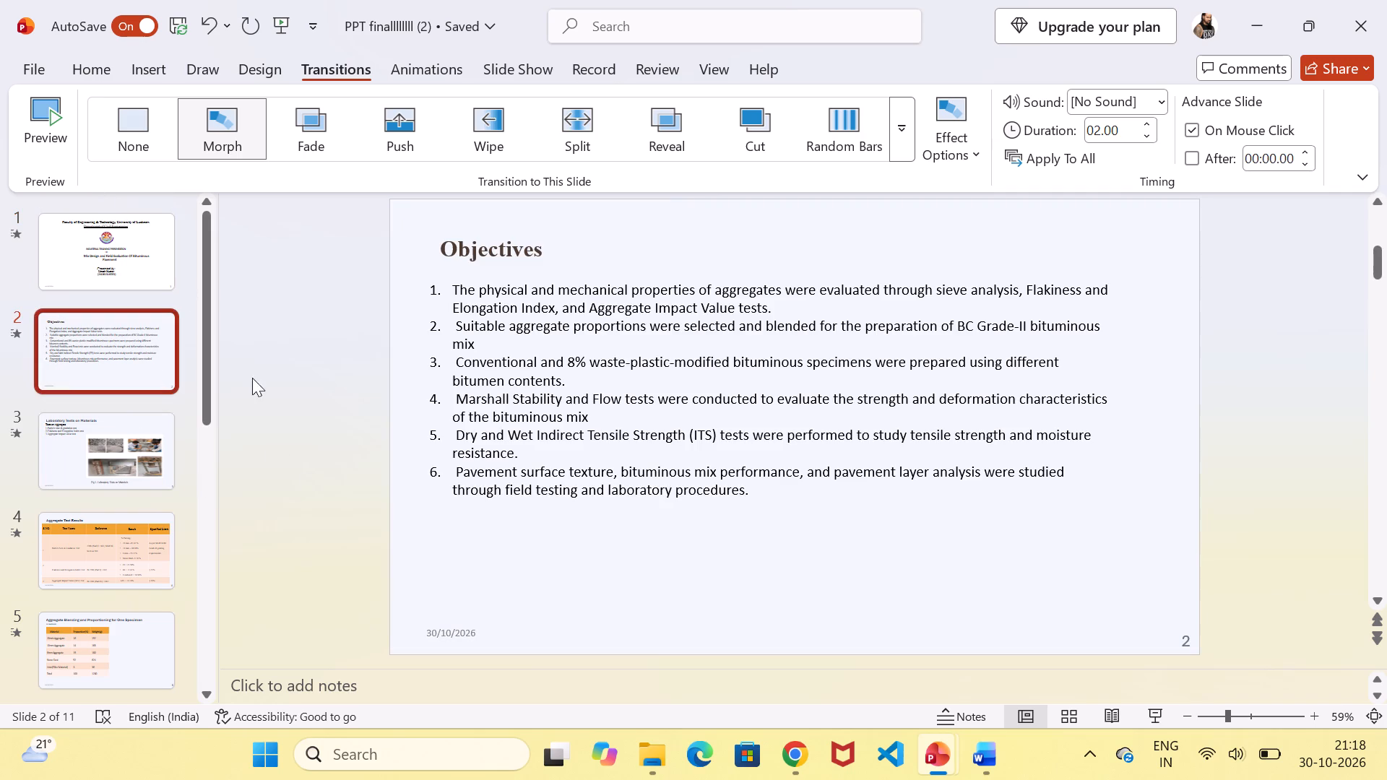
pyautogui.click(1058, 169)
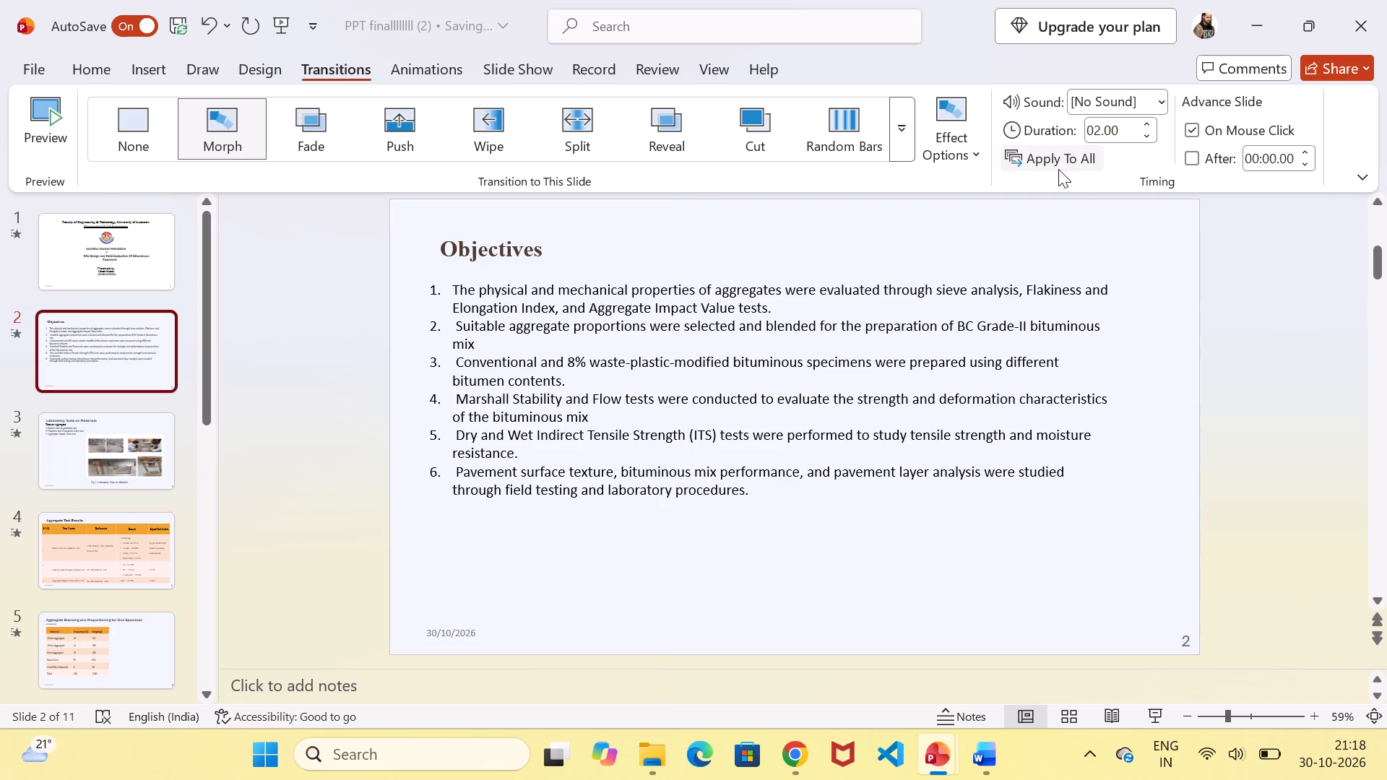
# Rename the presentation file as the presenter's first name followed by "ppt".
pyautogui.click(481, 38)
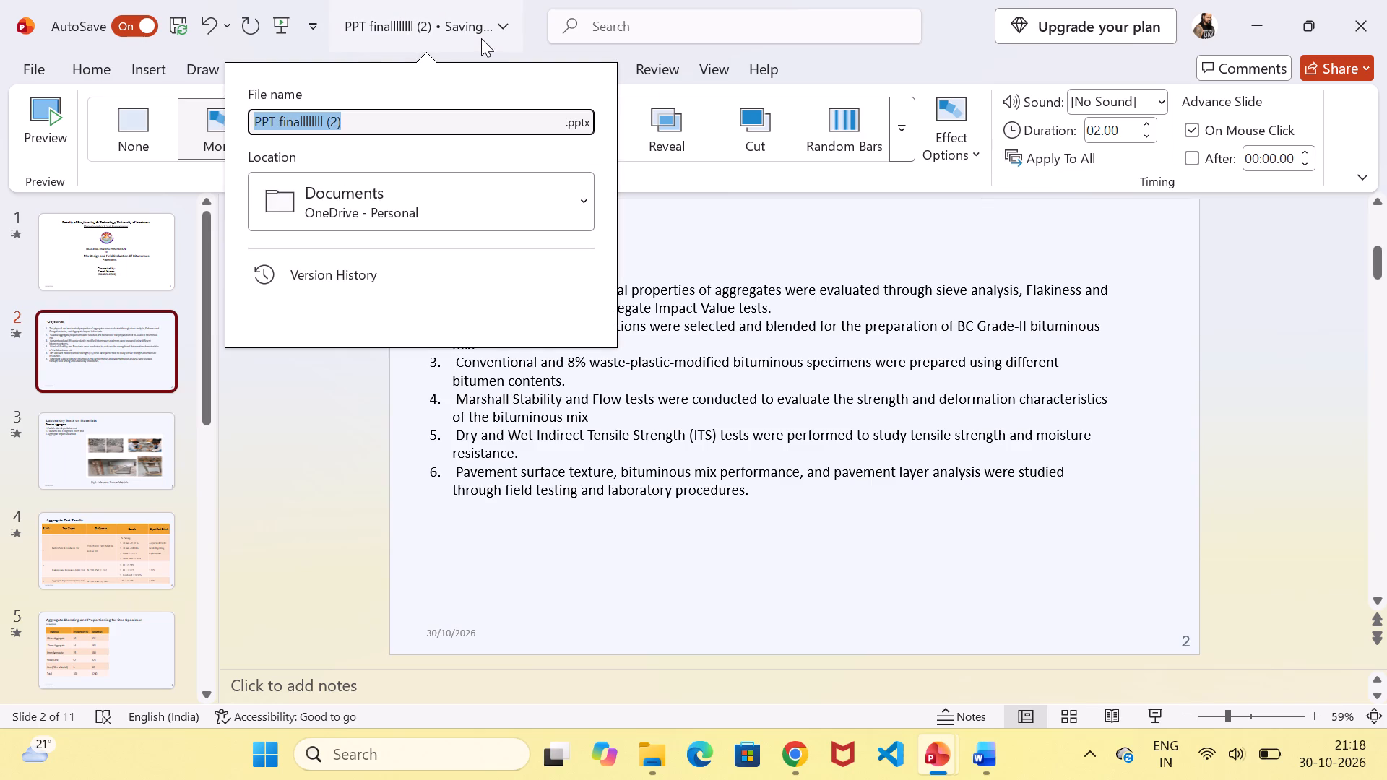
pyautogui.click(342, 135)
pyautogui.click(353, 129)
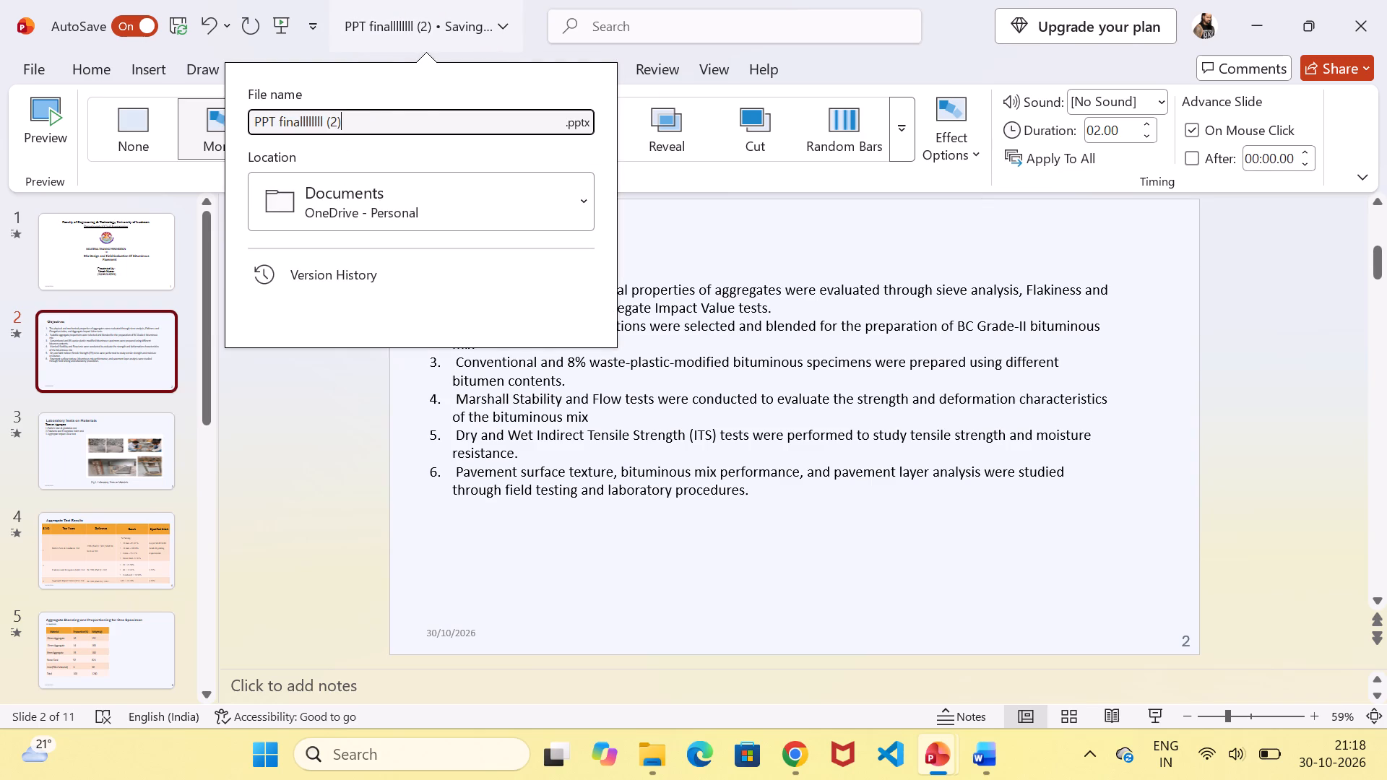
pyautogui.press('BackSpace')
pyautogui.press('BackSpace')
pyautogui.press('BackSpace')
pyautogui.press('BackSpace')
pyautogui.press('BackSpace')
pyautogui.press('BackSpace')
pyautogui.press('BackSpace')
pyautogui.press('BackSpace')
pyautogui.press('BackSpace')
pyautogui.press('BackSpace')
pyautogui.press('BackSpace')
pyautogui.press('BackSpace')
pyautogui.press('BackSpace')
pyautogui.press('BackSpace')
pyautogui.press('BackSpace')
pyautogui.press('BackSpace')
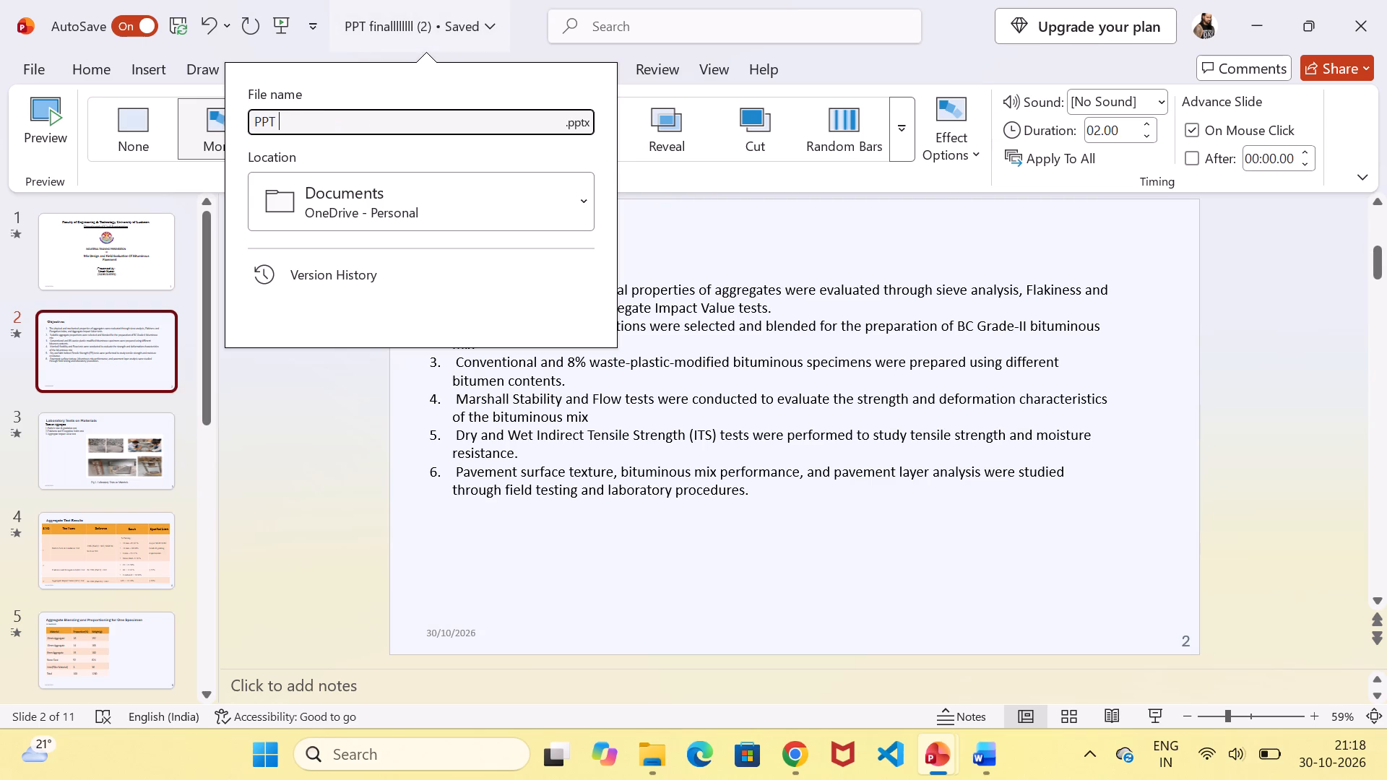
pyautogui.click(252, 120)
pyautogui.click(252, 120)
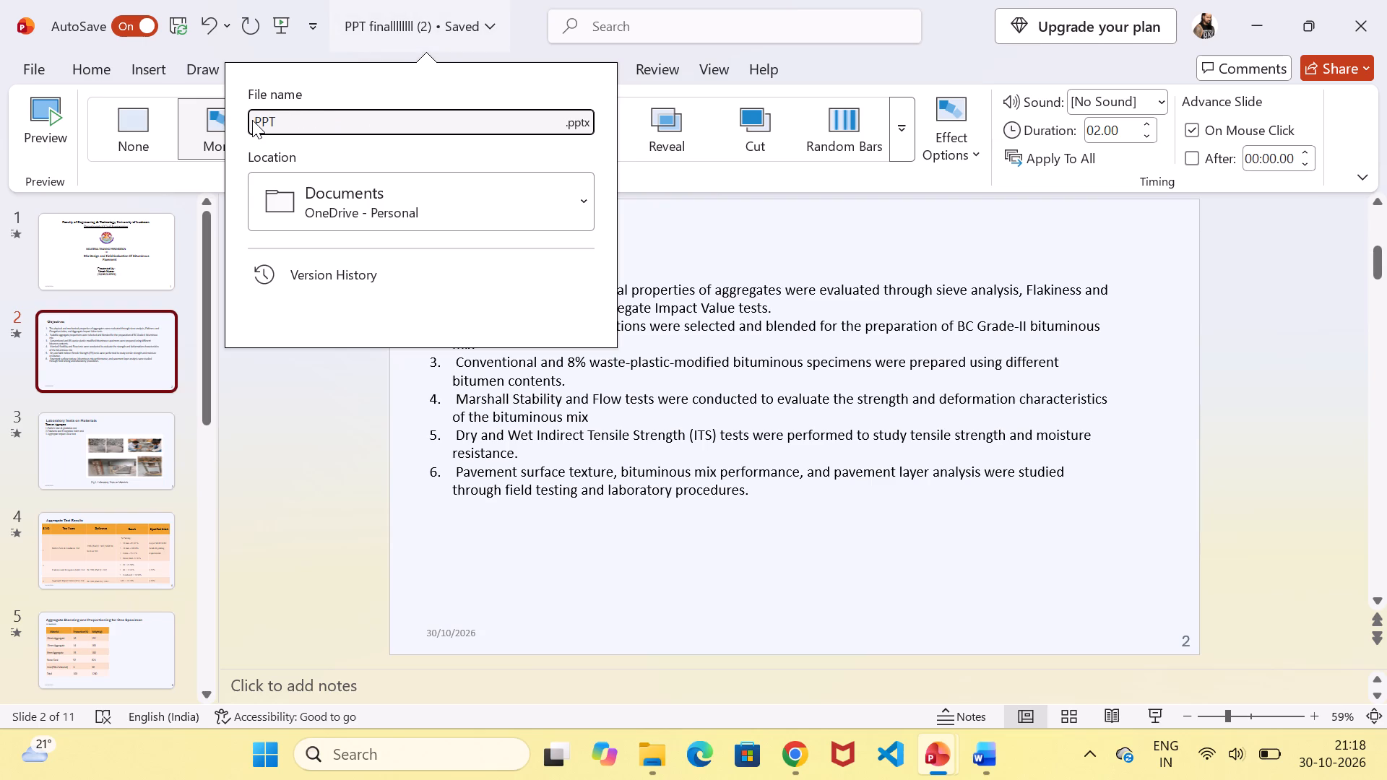
pyautogui.click(252, 120)
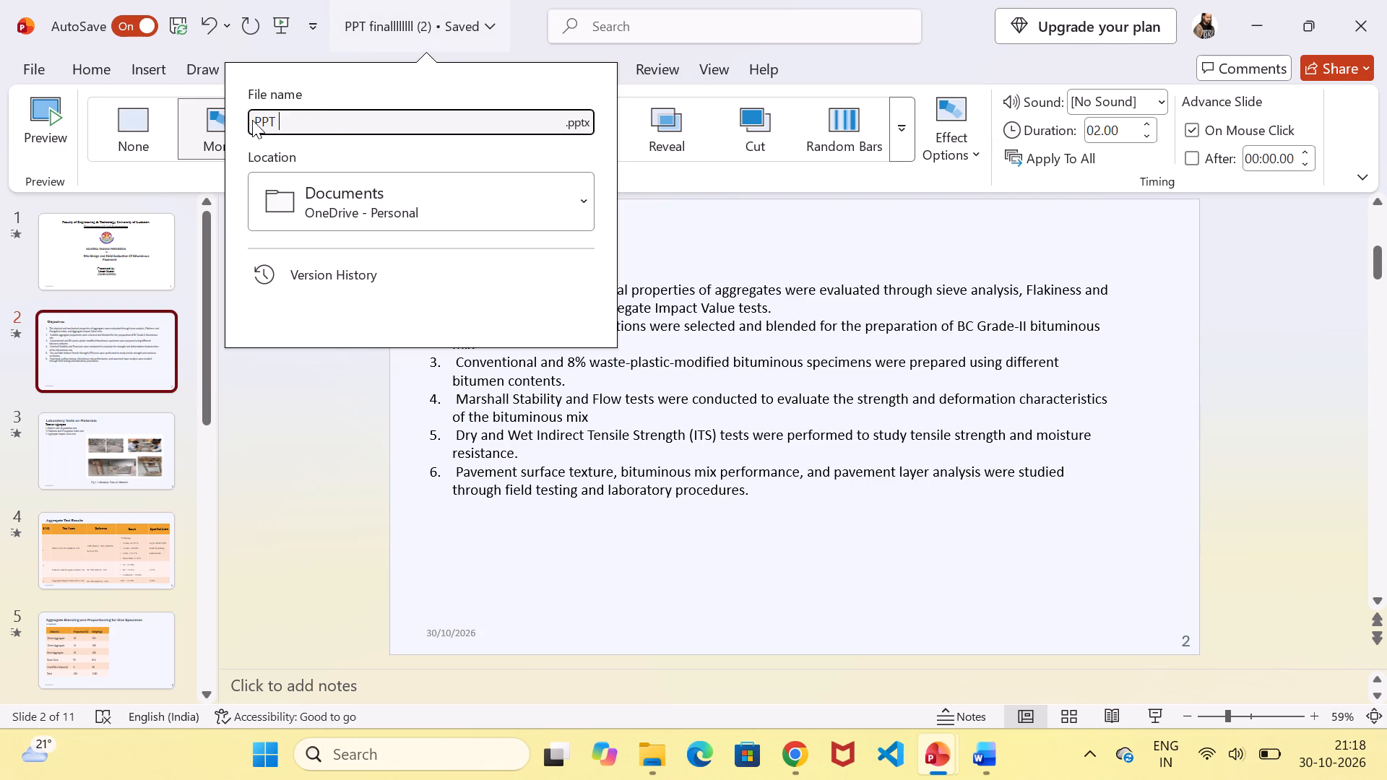
pyautogui.click(254, 106)
pyautogui.press('BackSpace')
pyautogui.press('BackSpace')
pyautogui.press('BackSpace')
pyautogui.press('BackSpace')
pyautogui.press('BackSpace')
pyautogui.write('Umesh')
pyautogui.press('space')
pyautogui.write('pp')
pyautogui.write('t')
pyautogui.press('space')
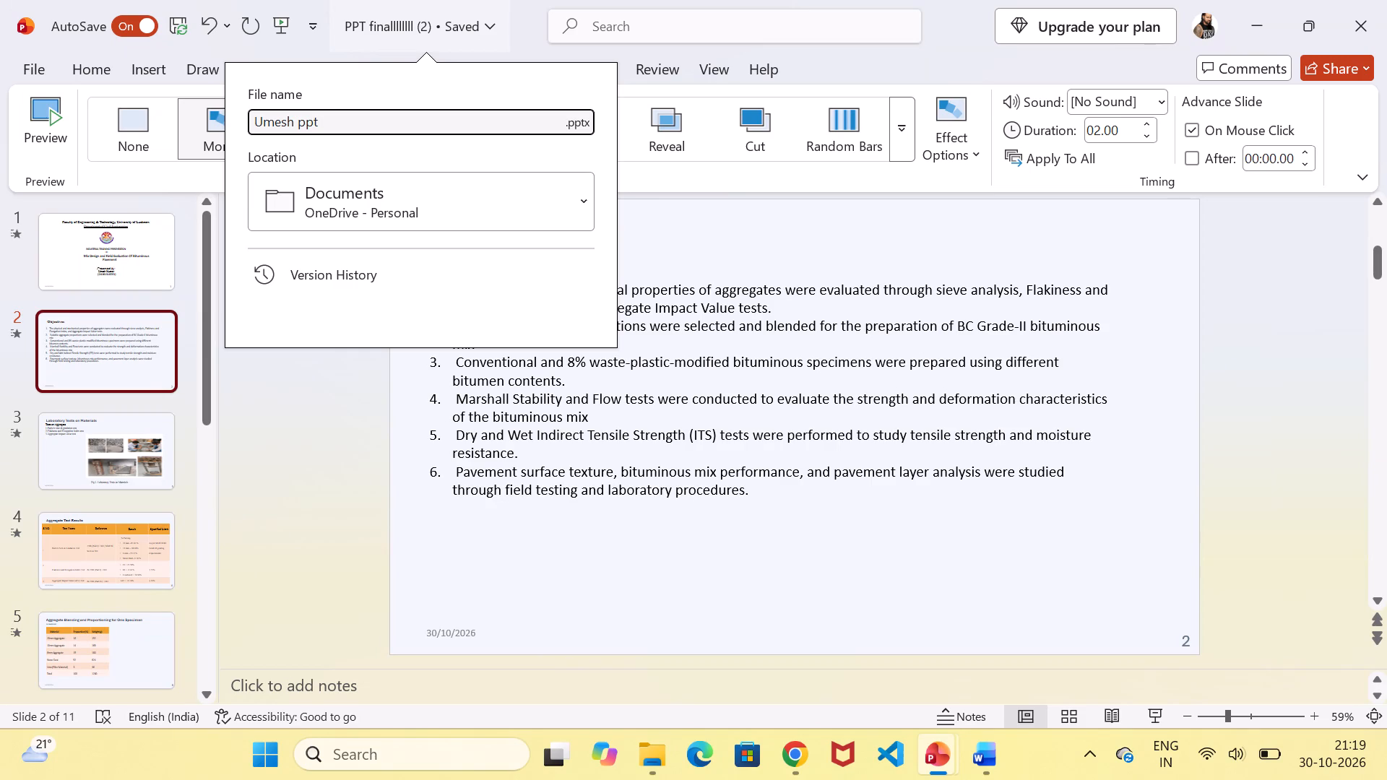
pyautogui.press('Return')
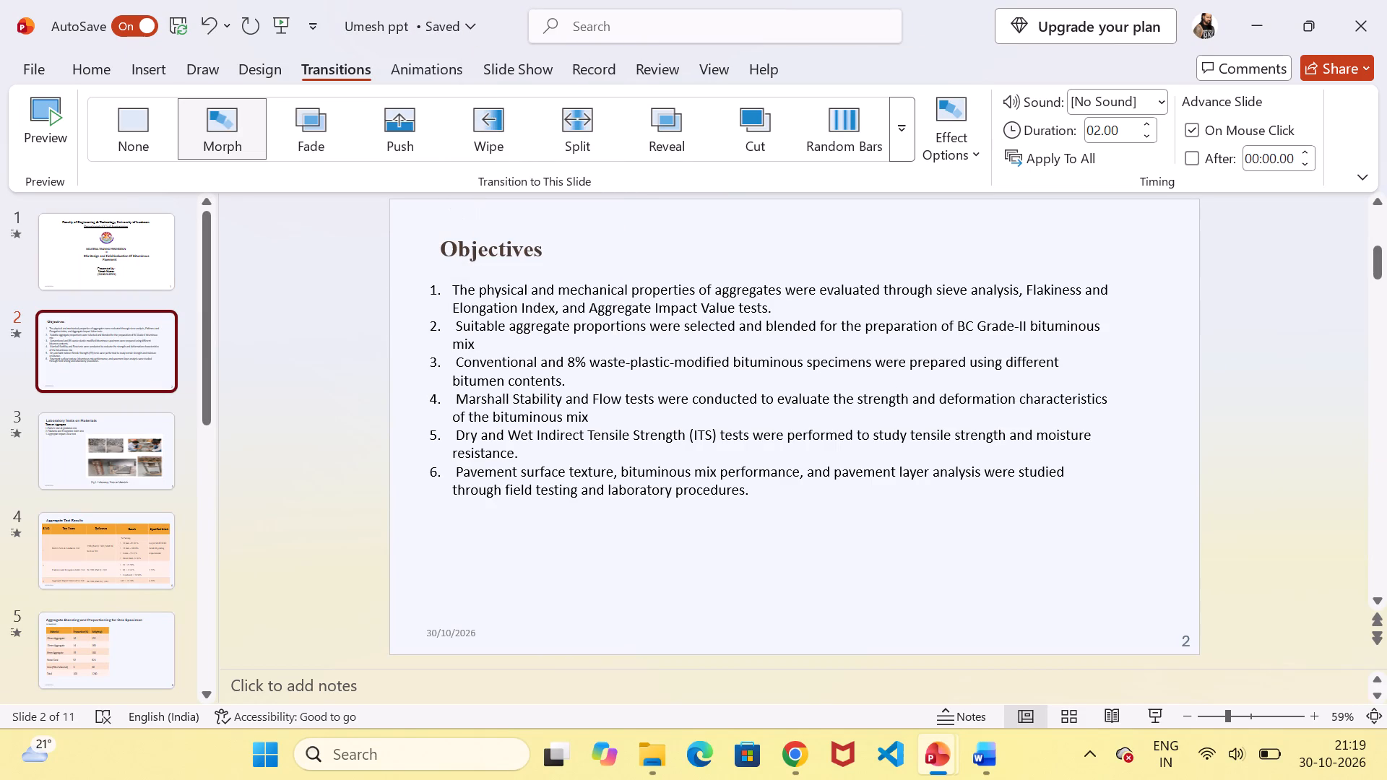
# Preview the transitions on the title and Objectives slides, replaying Morph on the Objectives slide.
pyautogui.click(113, 264)
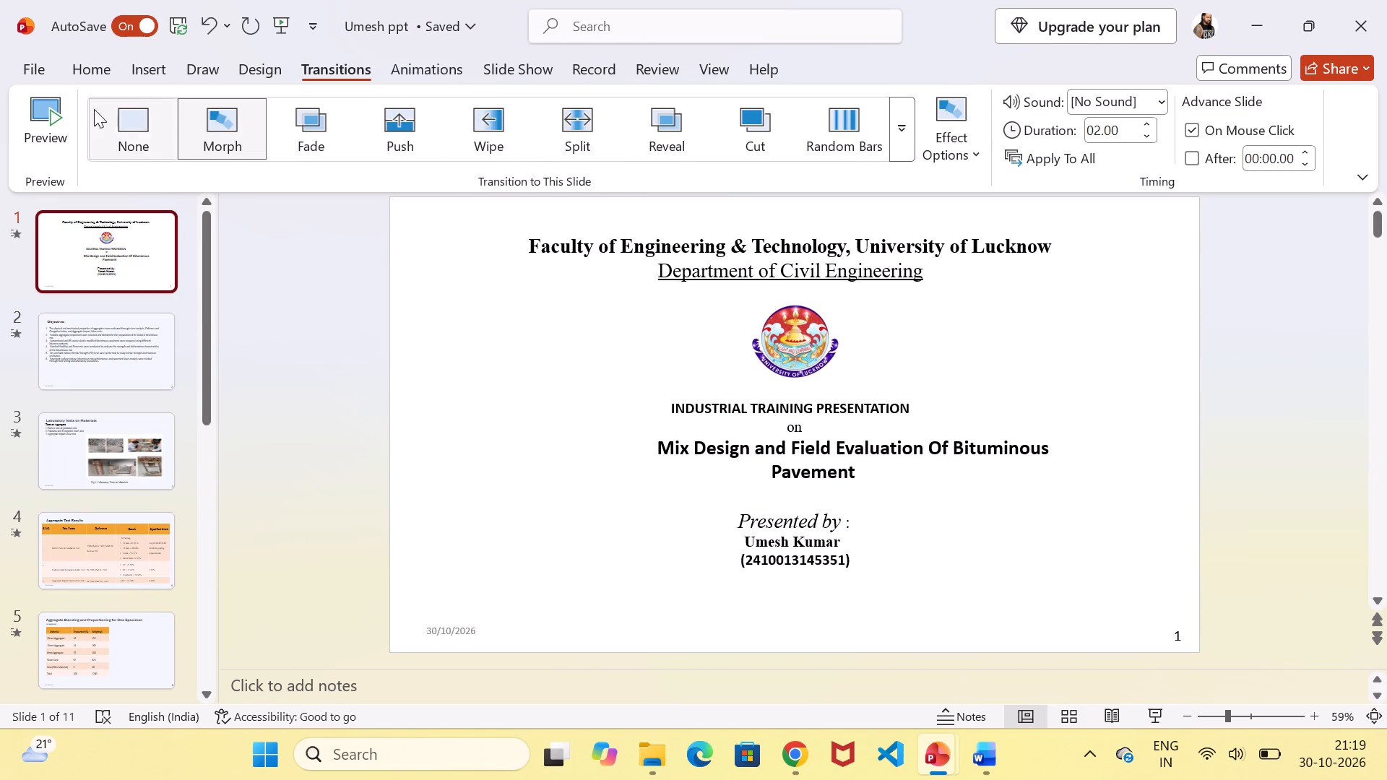
pyautogui.click(26, 104)
pyautogui.click(134, 313)
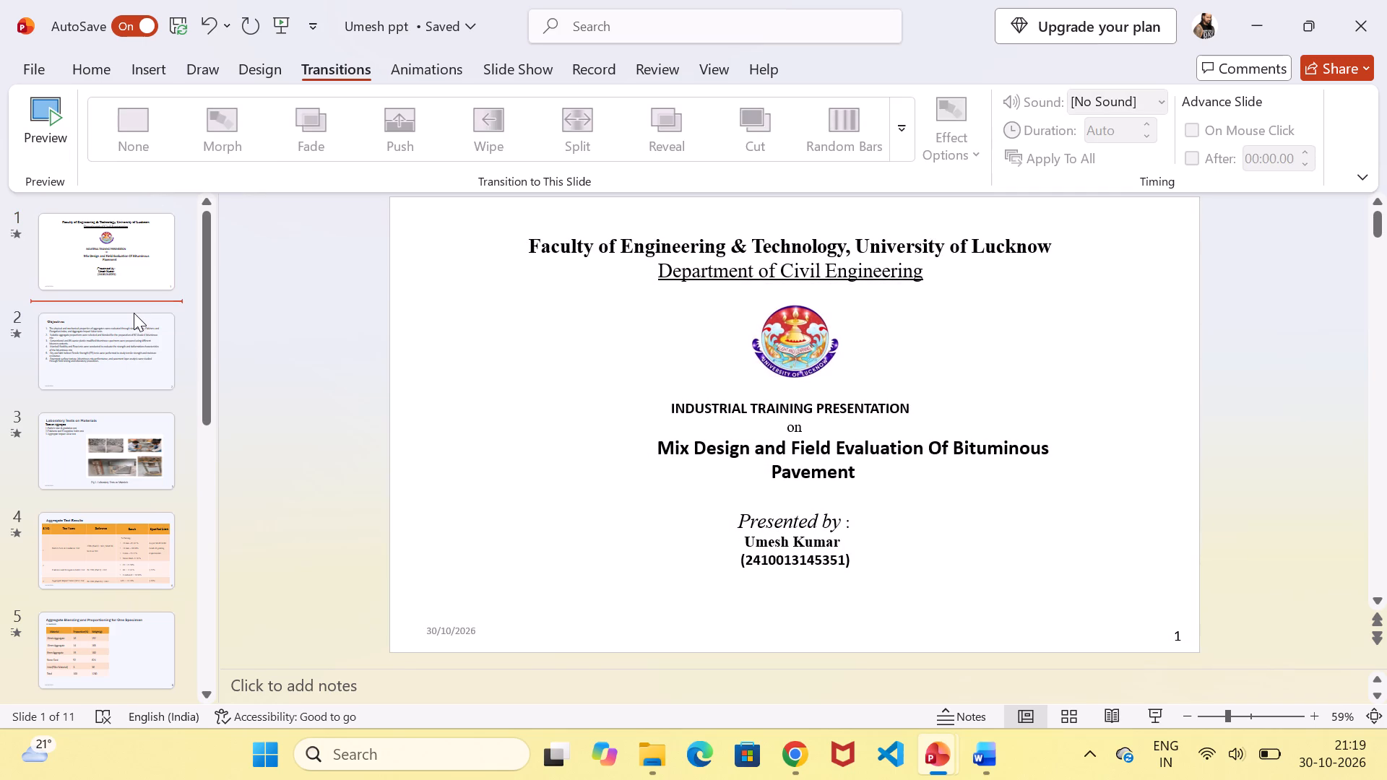
pyautogui.click(148, 352)
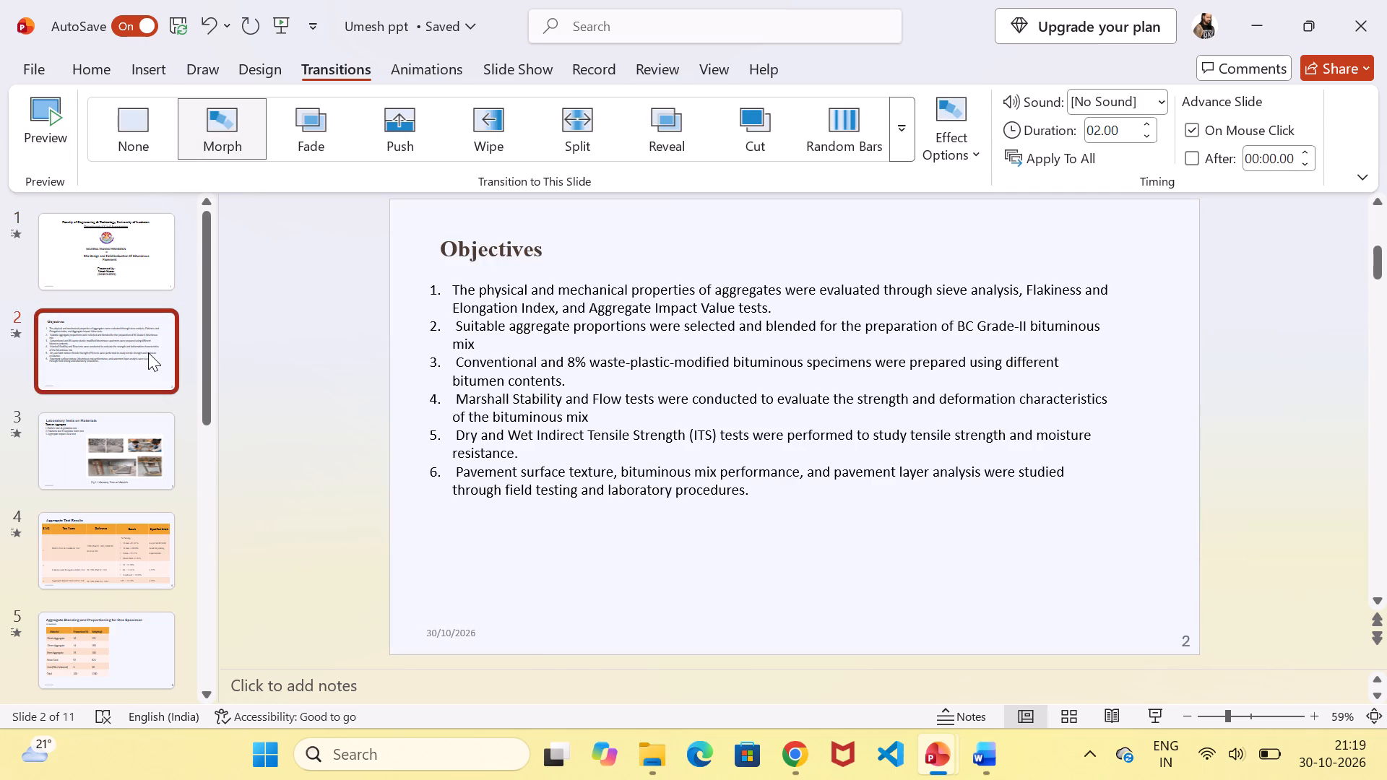
pyautogui.click(54, 117)
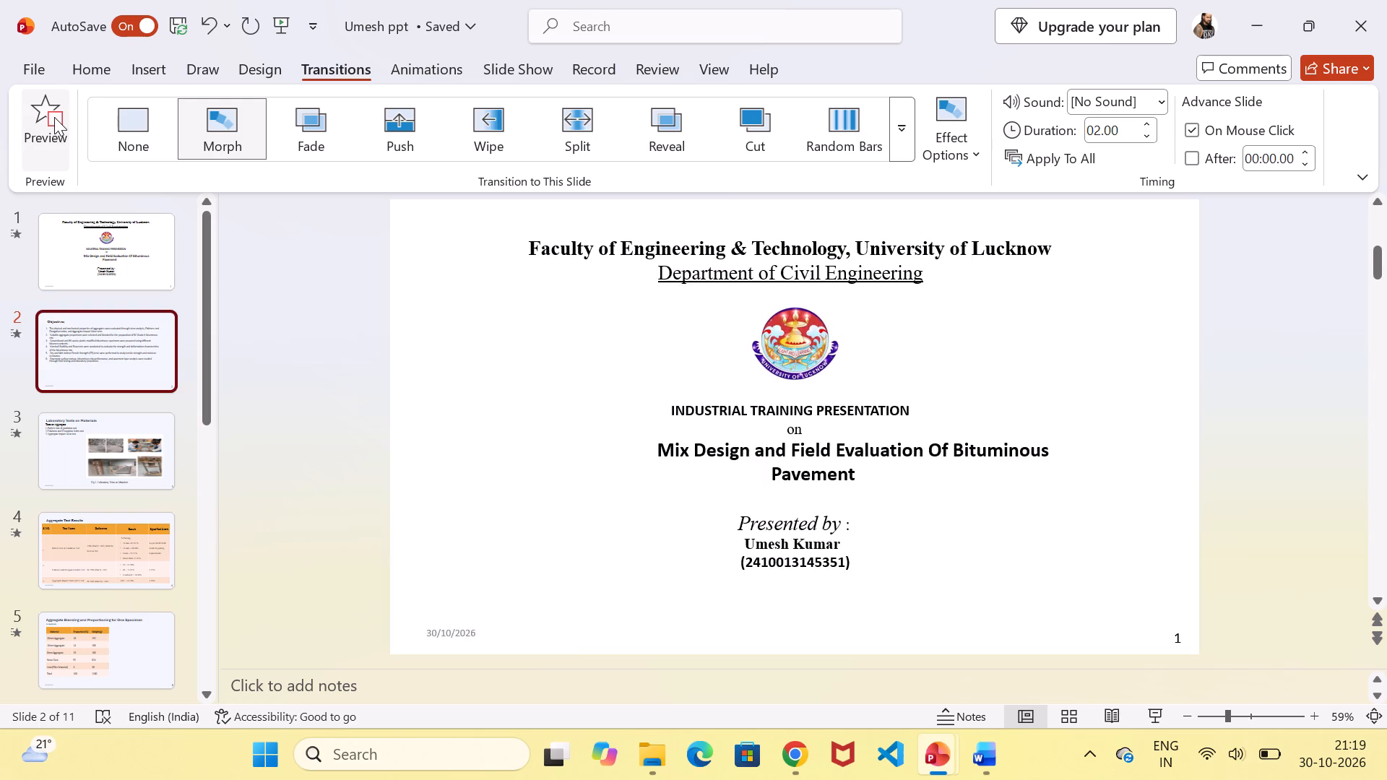
pyautogui.click(251, 122)
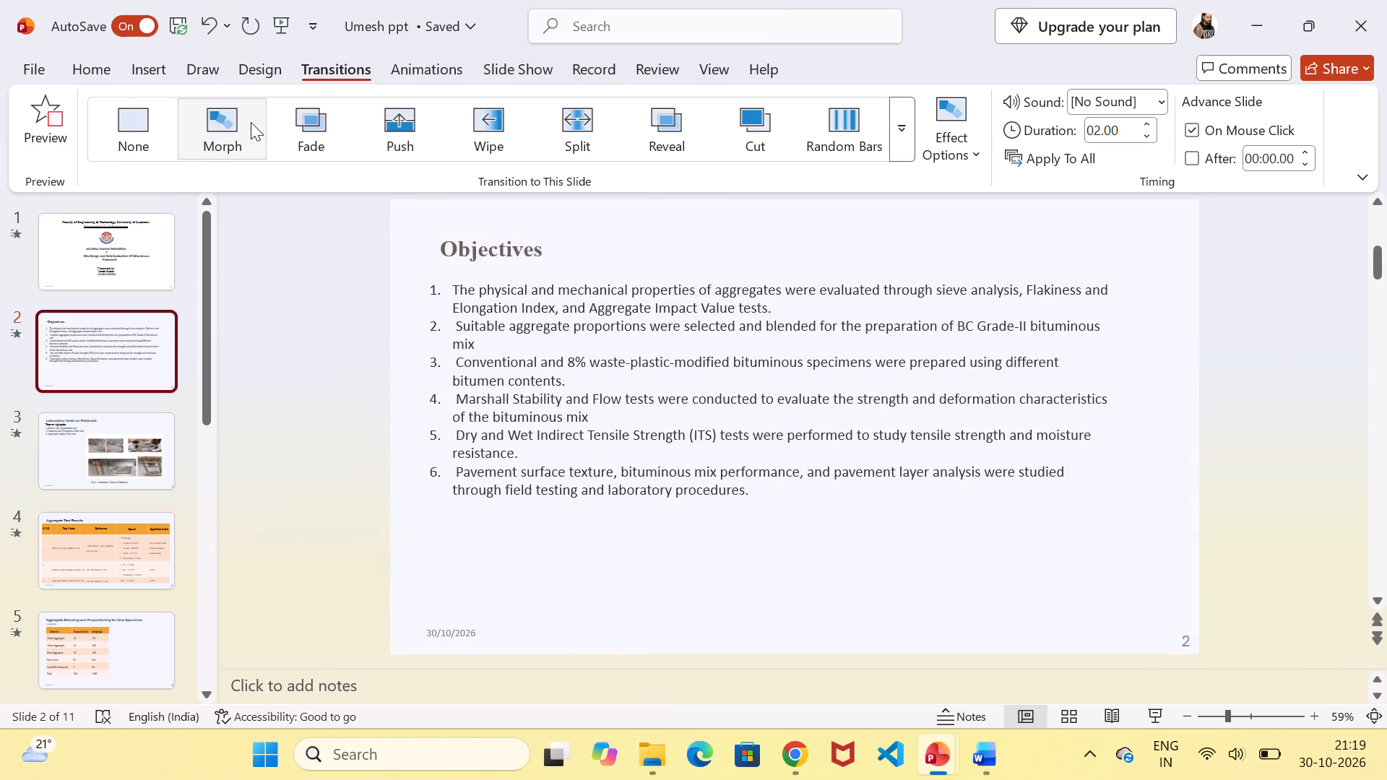
pyautogui.click(251, 122)
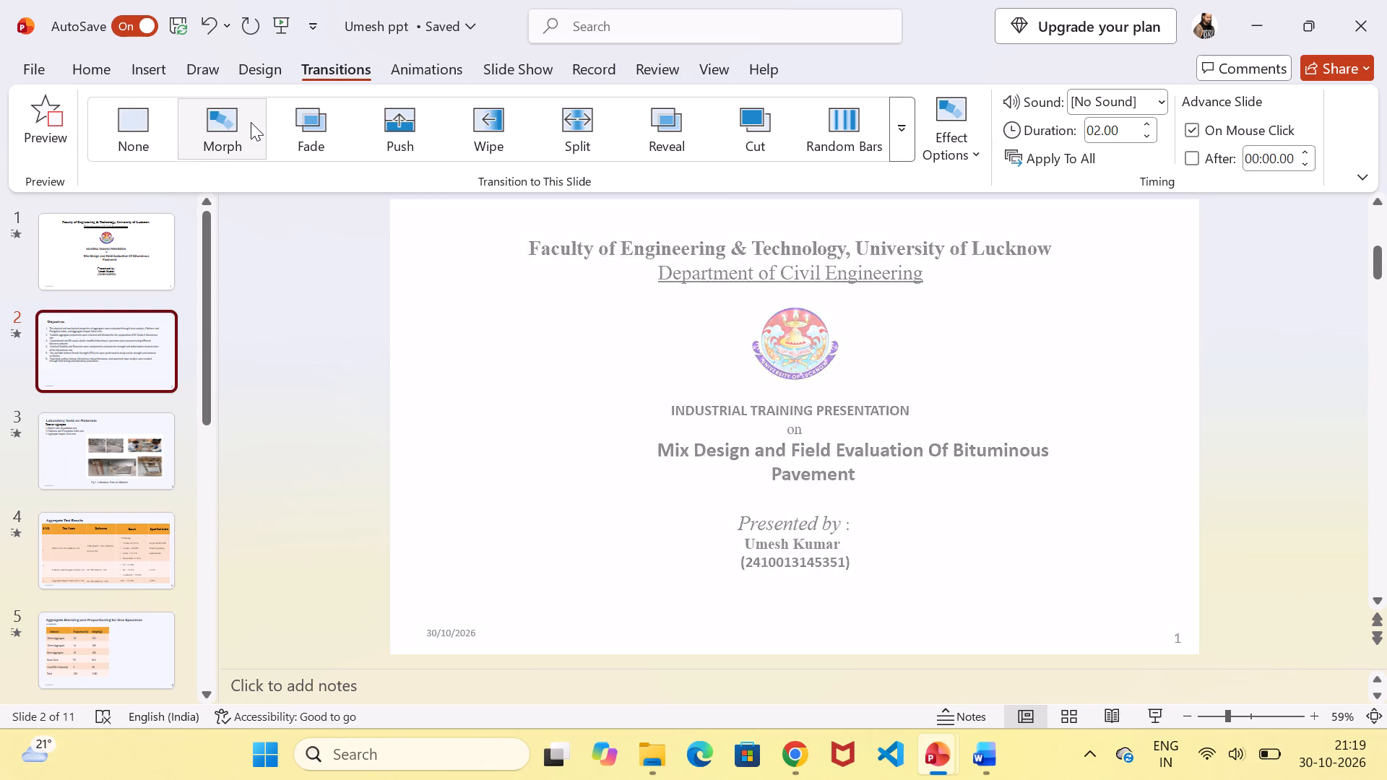
pyautogui.click(251, 122)
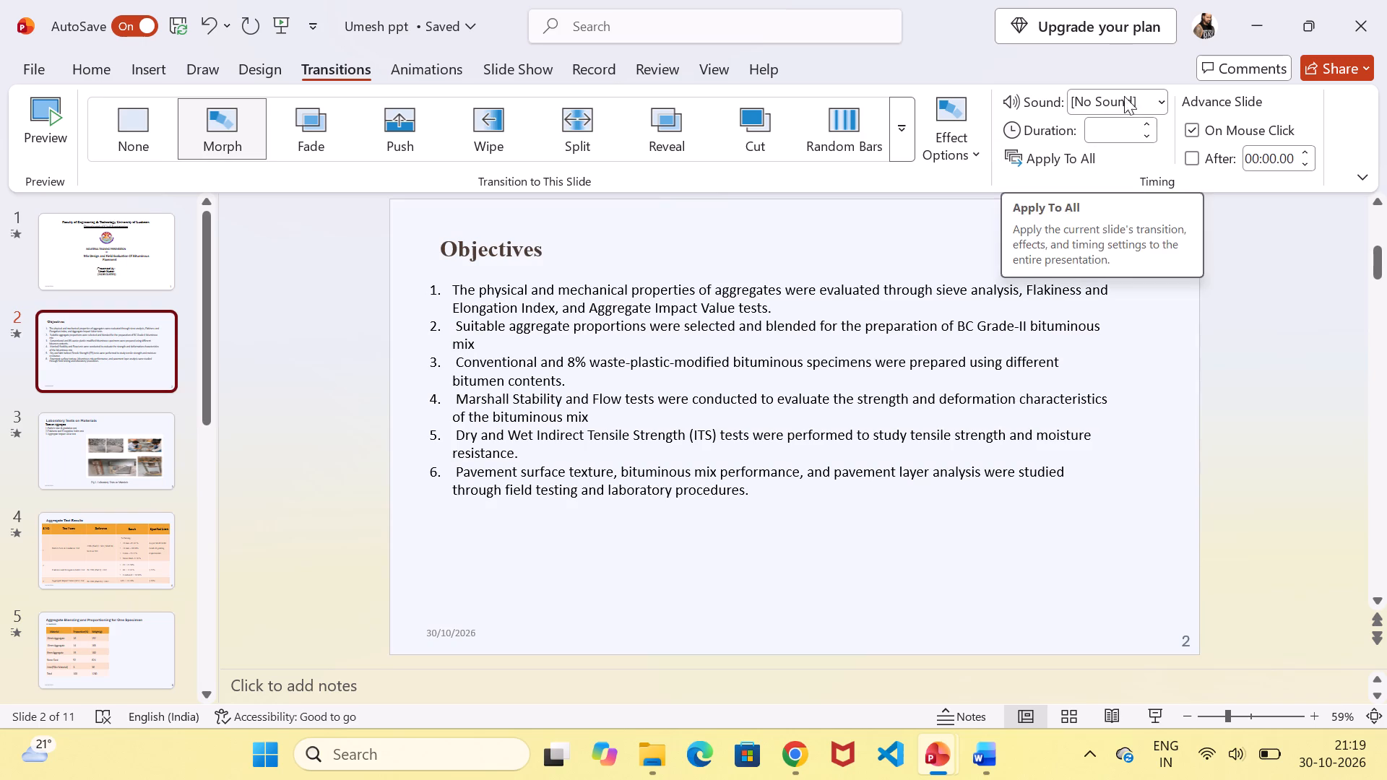
# Set the Morph transition's duration on the Objectives slide to 00.01.
pyautogui.click(1146, 131)
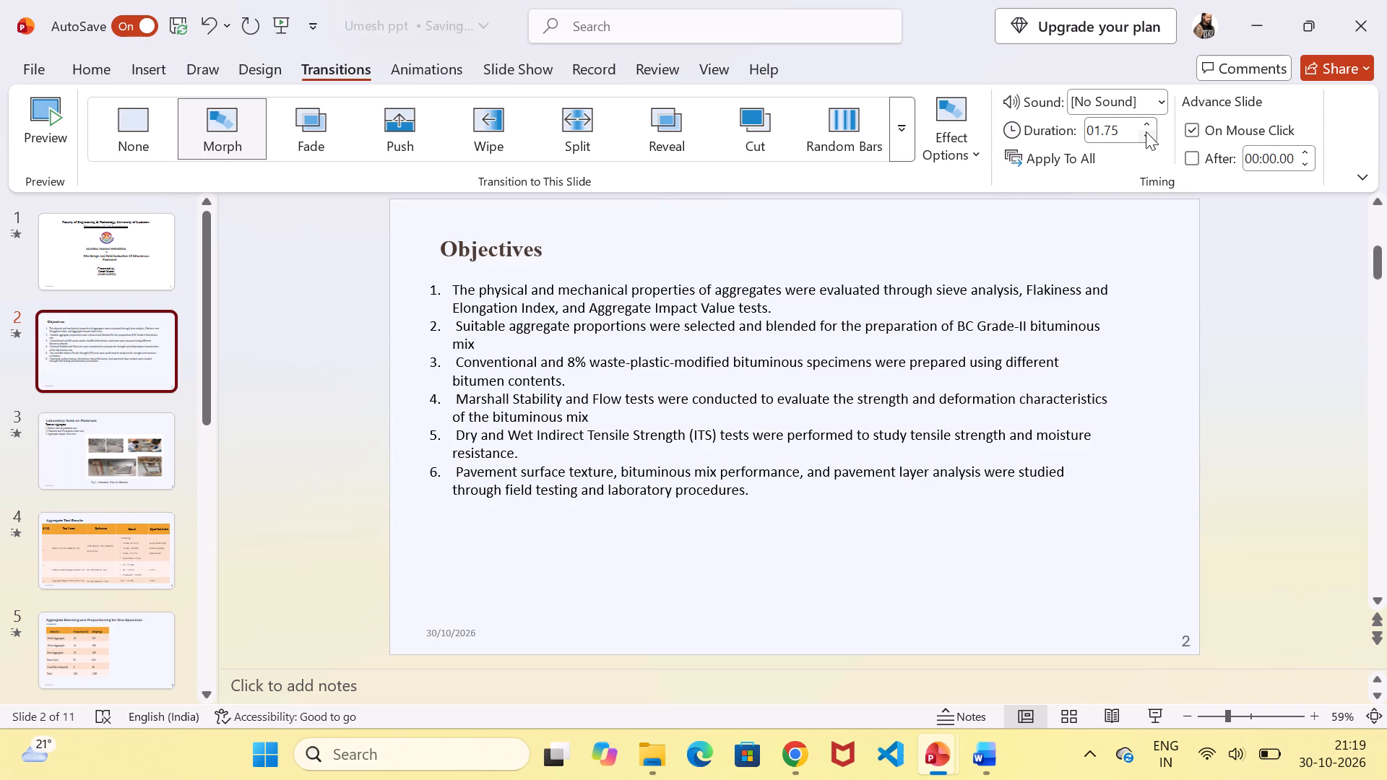
pyautogui.click(1138, 127)
pyautogui.tripleClick(1138, 127)
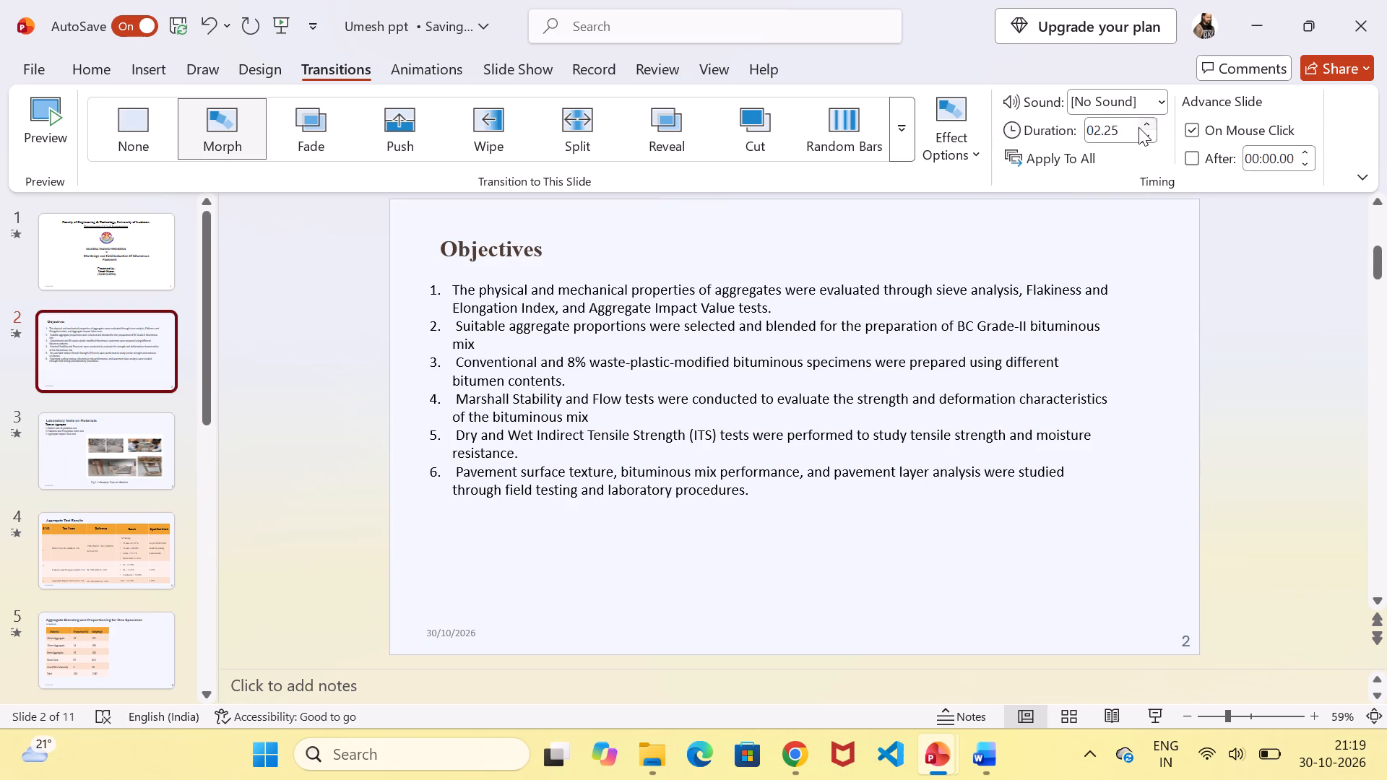
pyautogui.tripleClick(1138, 127)
pyautogui.tripleClick(1138, 127)
pyautogui.moveTo(1138, 127); pyautogui.dragTo(1144, 142)
pyautogui.tripleClick(1144, 142)
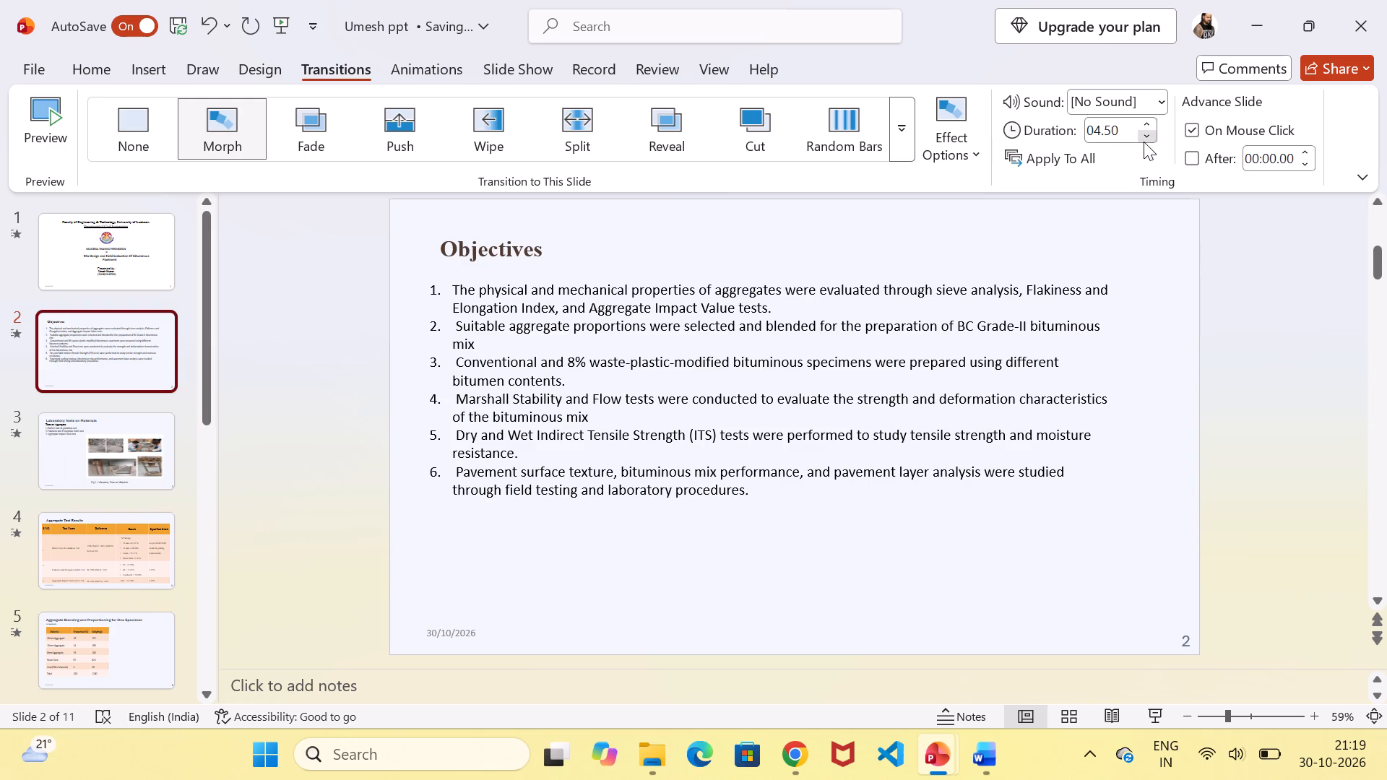
pyautogui.tripleClick(1144, 142)
pyautogui.tripleClick(1144, 142)
pyautogui.tripleClick(1144, 142)
pyautogui.tripleClick(1144, 142)
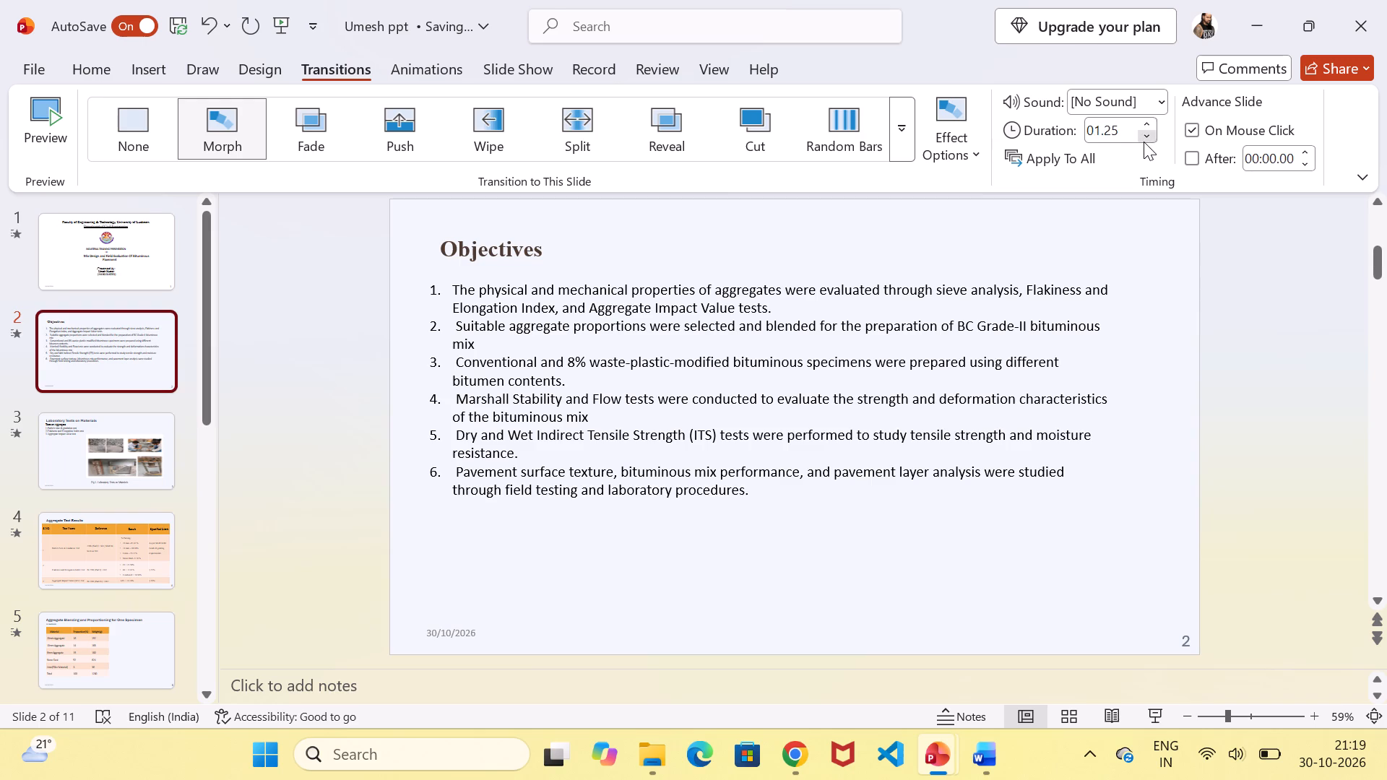
pyautogui.tripleClick(1144, 142)
pyautogui.tripleClick(1144, 142)
pyautogui.click(1144, 142)
pyautogui.moveTo(1144, 142); pyautogui.dragTo(1155, 85)
pyautogui.moveTo(1155, 85); pyautogui.dragTo(1248, 129)
pyautogui.moveTo(1248, 129); pyautogui.dragTo(1157, 180)
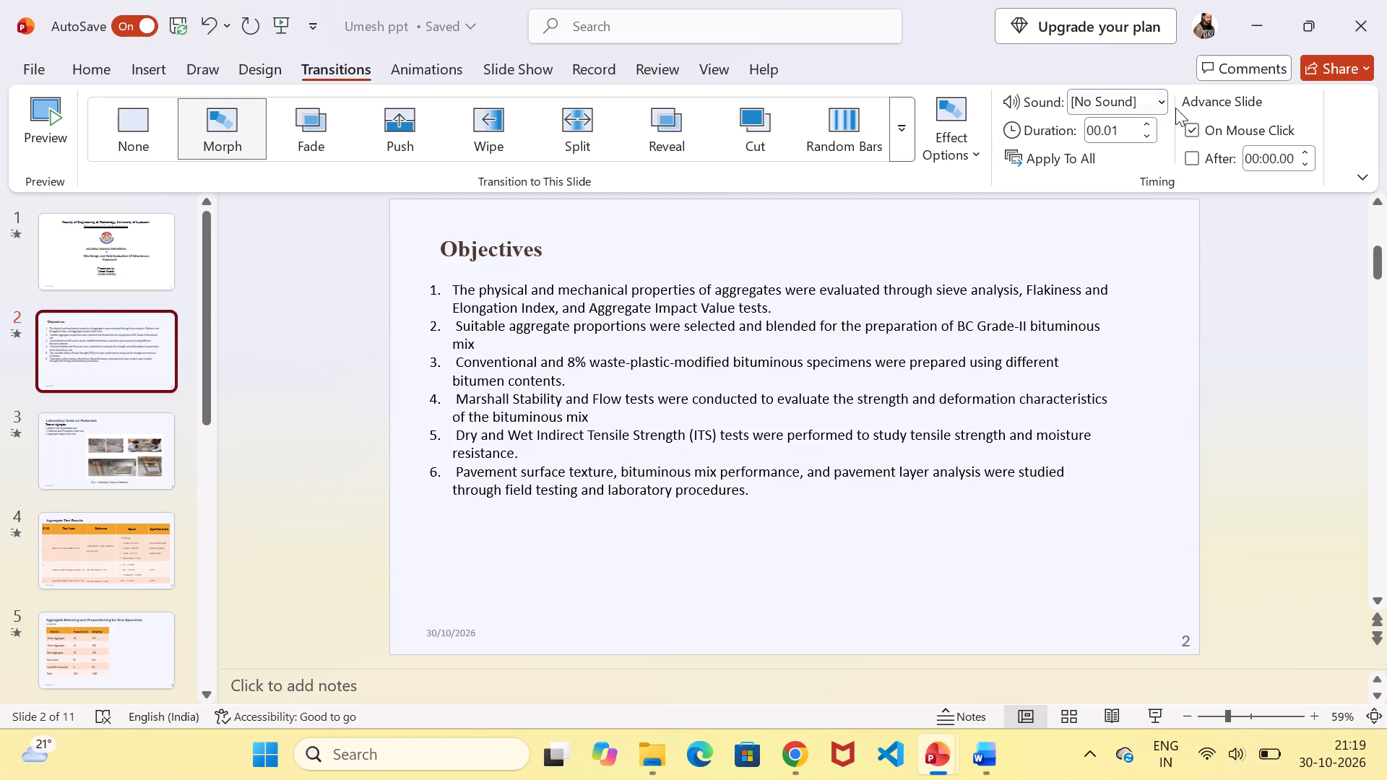
# Apply the Objectives slide's Morph transition settings to all slides, without a transition sound.
pyautogui.click(1165, 104)
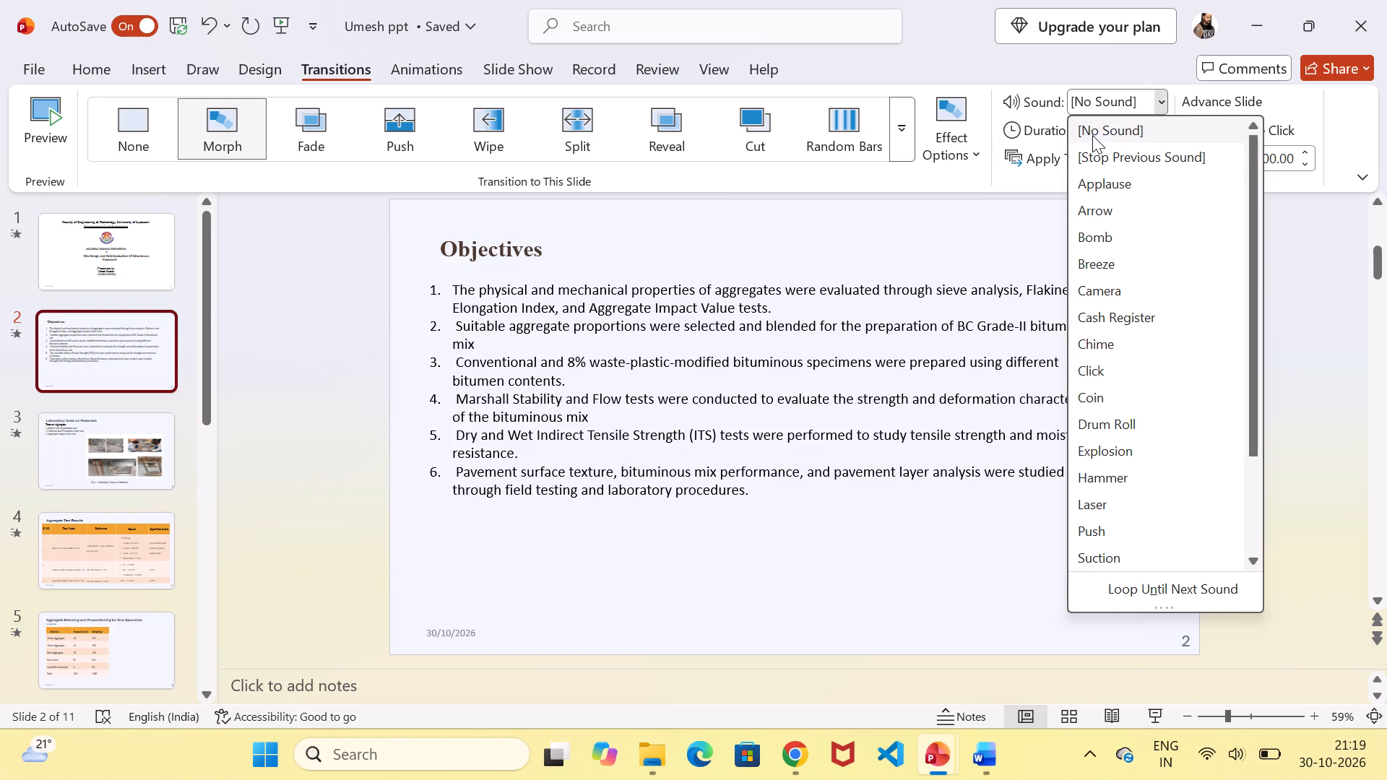
pyautogui.click(1007, 165)
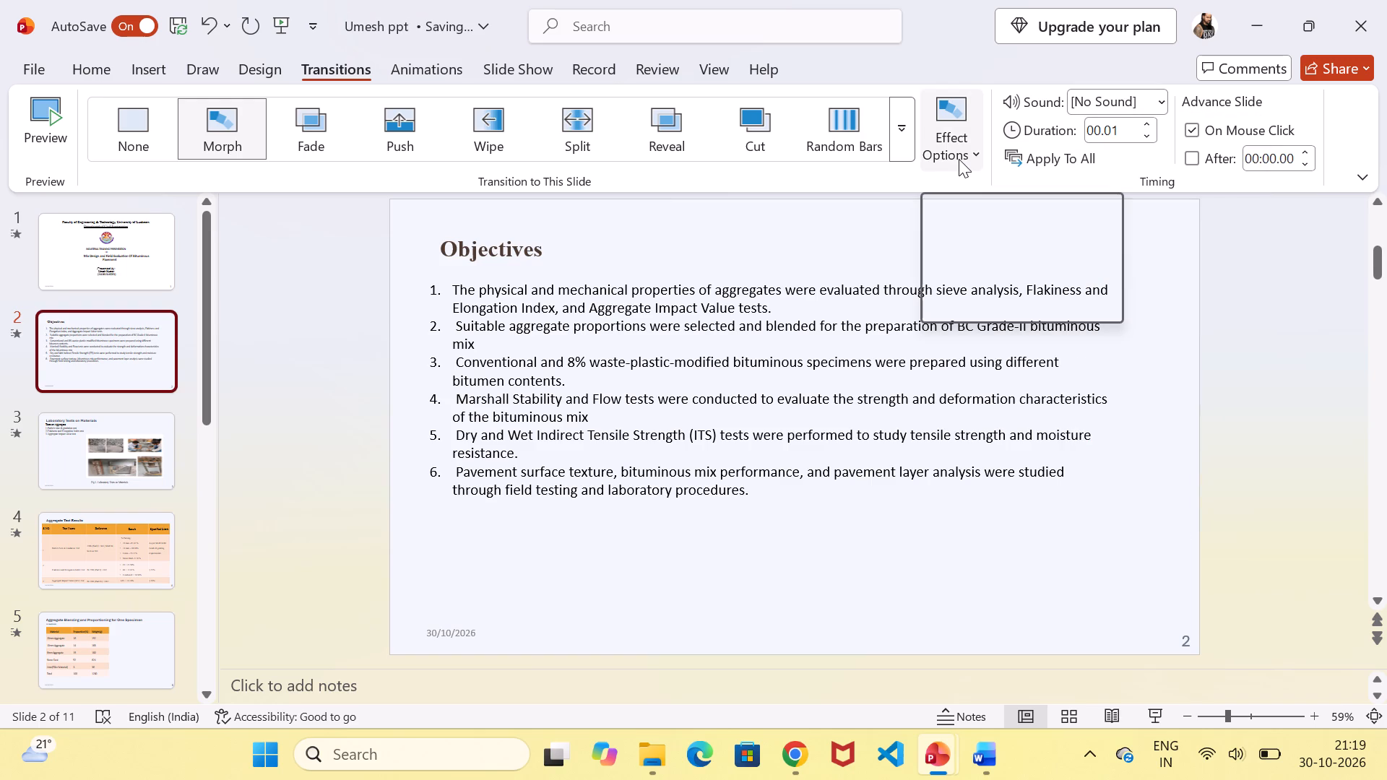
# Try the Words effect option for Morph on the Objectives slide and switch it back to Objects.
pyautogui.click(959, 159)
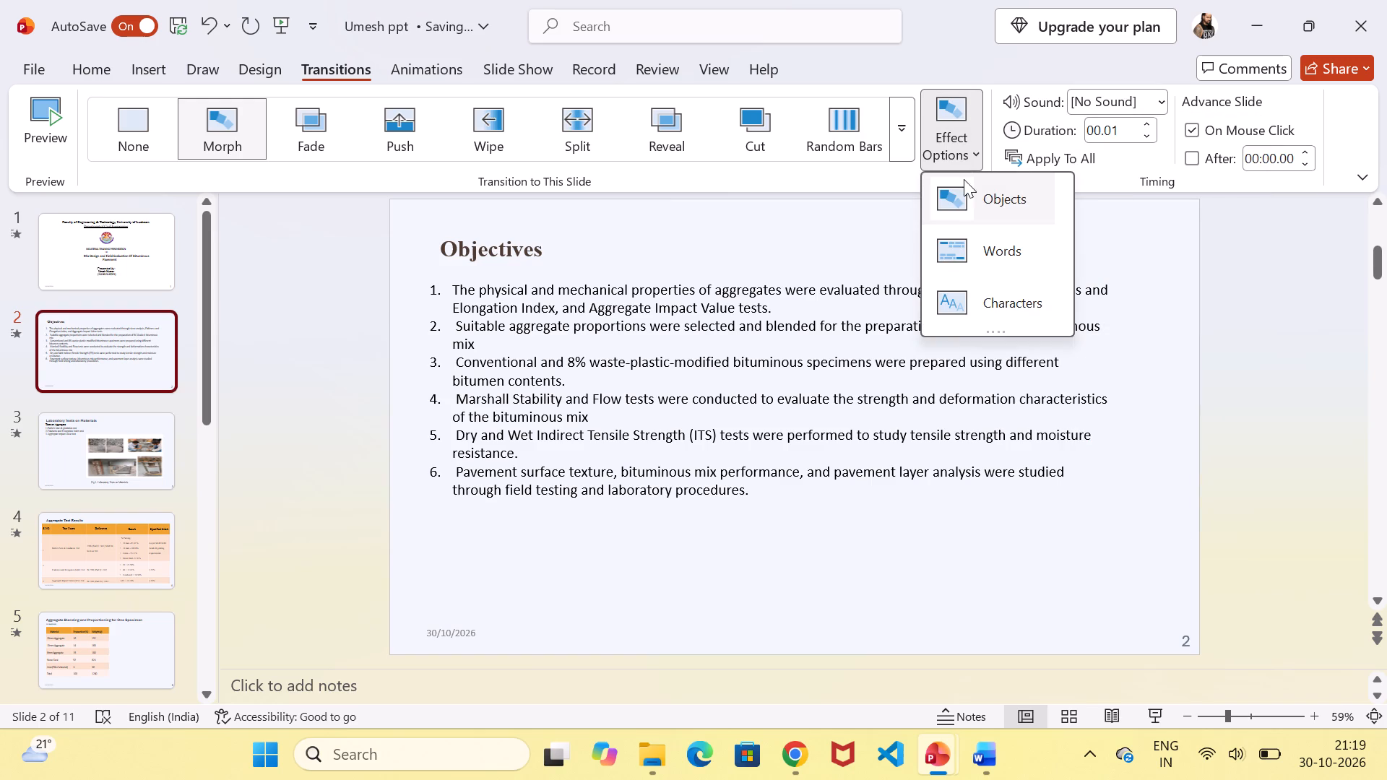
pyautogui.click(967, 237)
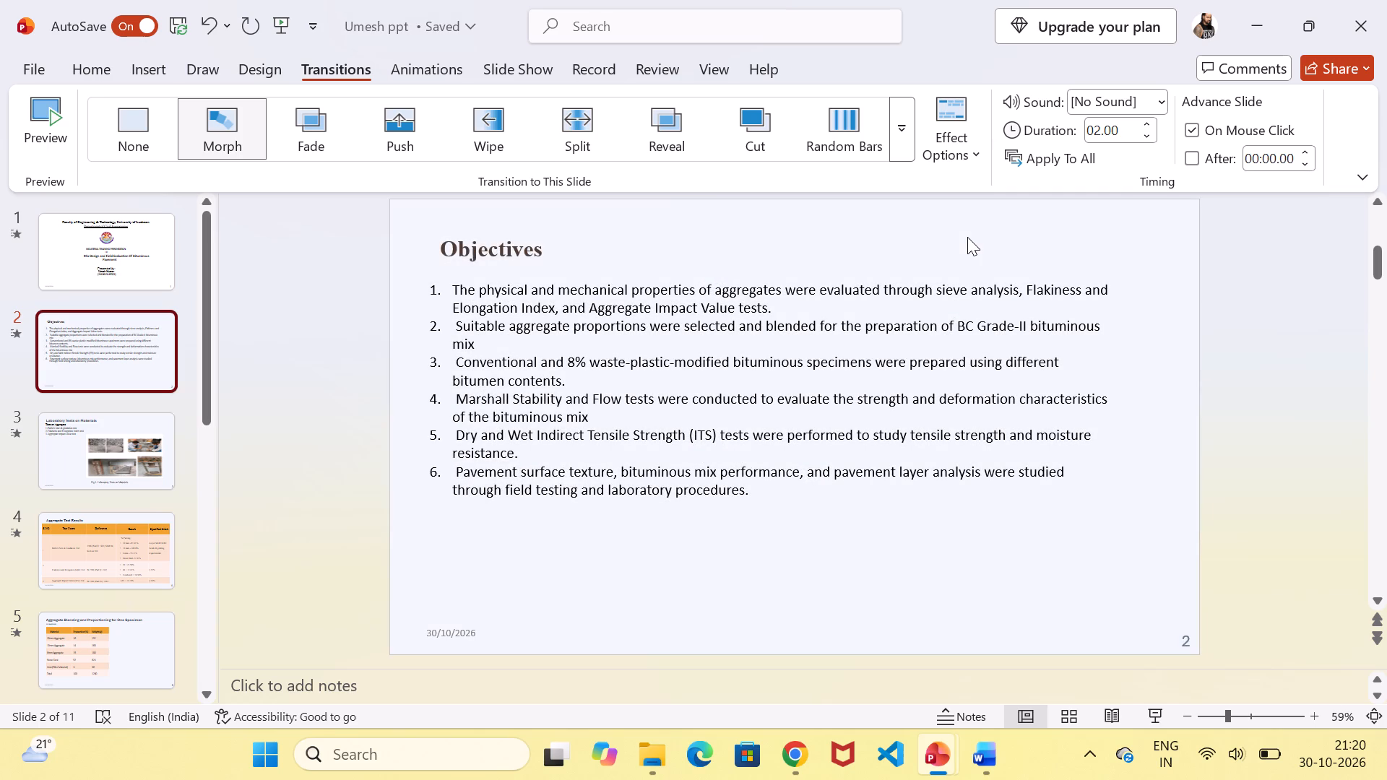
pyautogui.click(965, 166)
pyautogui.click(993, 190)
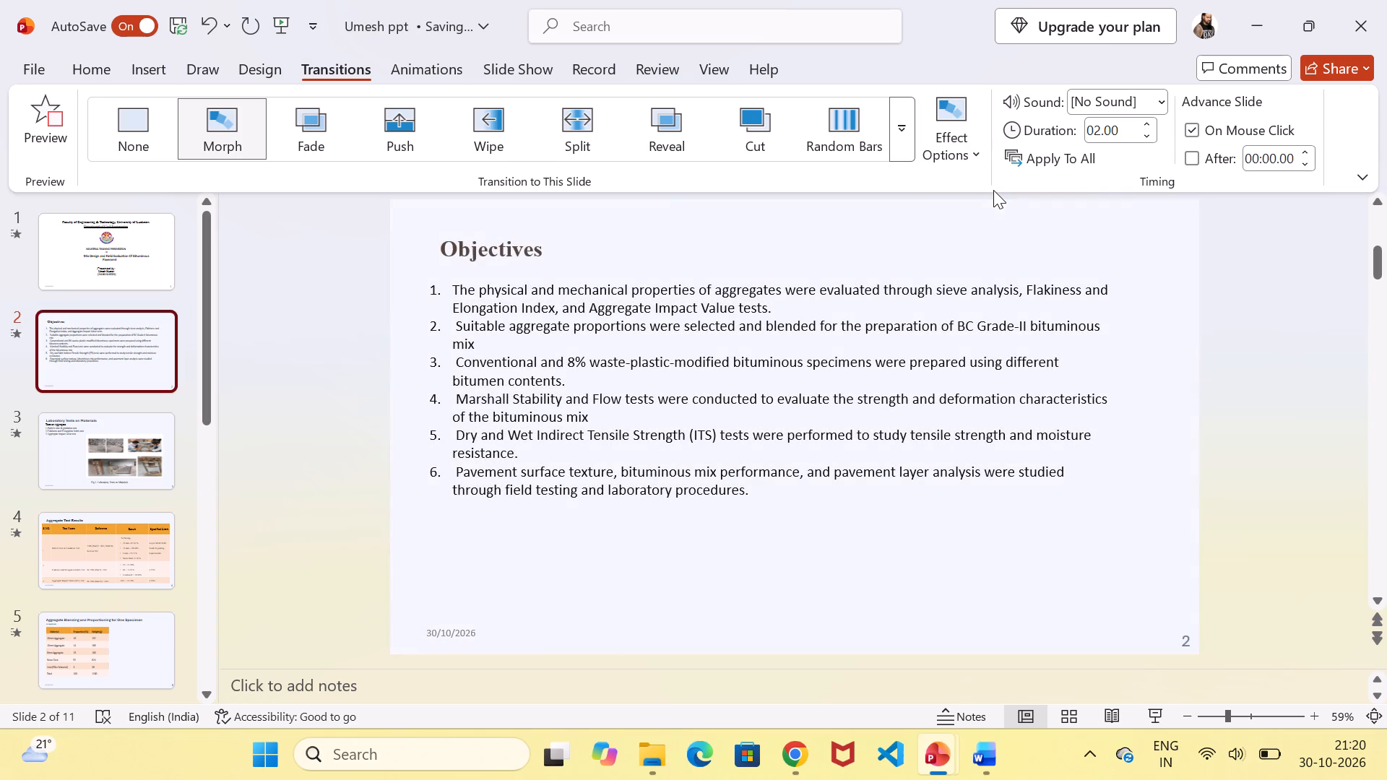
# Apply the Morph transition settings of the Laboratory Tests on Materials slide to all slides.
pyautogui.click(91, 420)
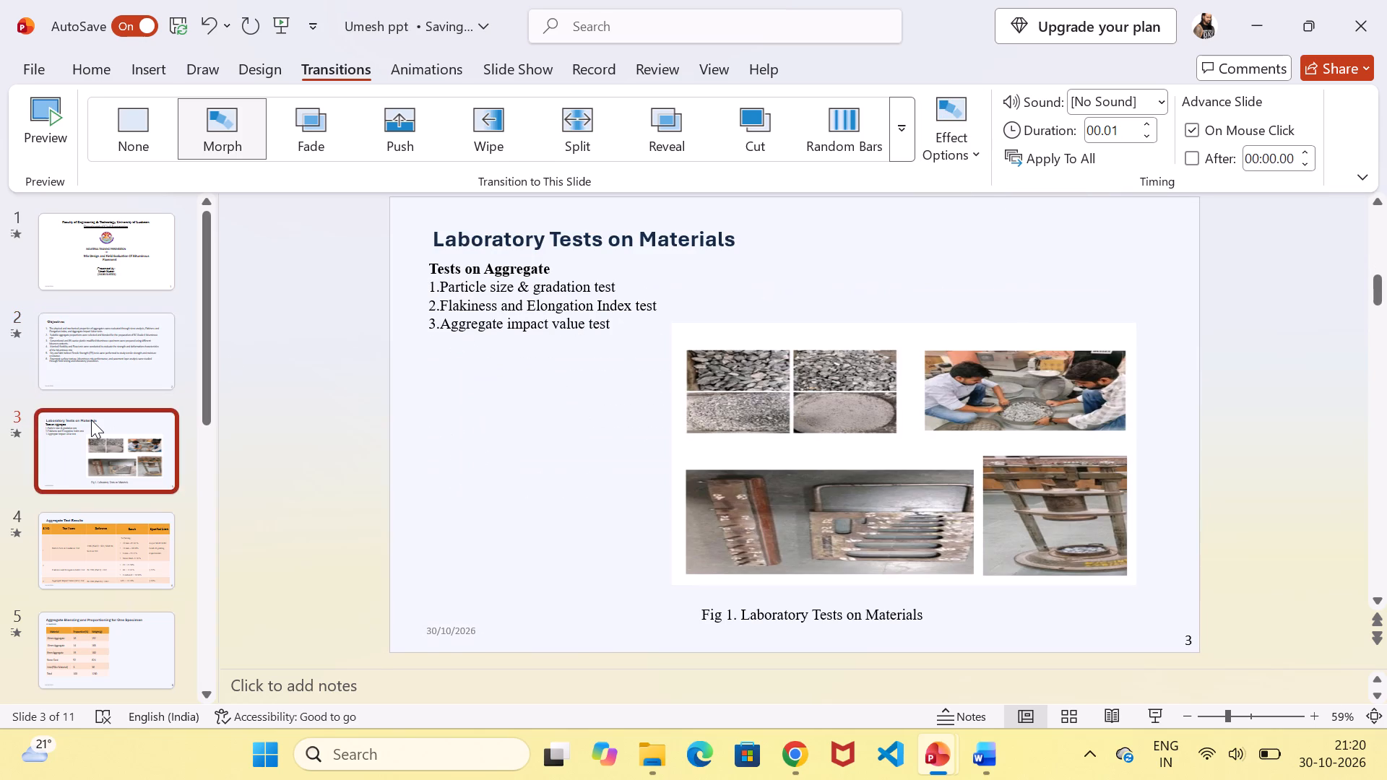
pyautogui.click(1068, 163)
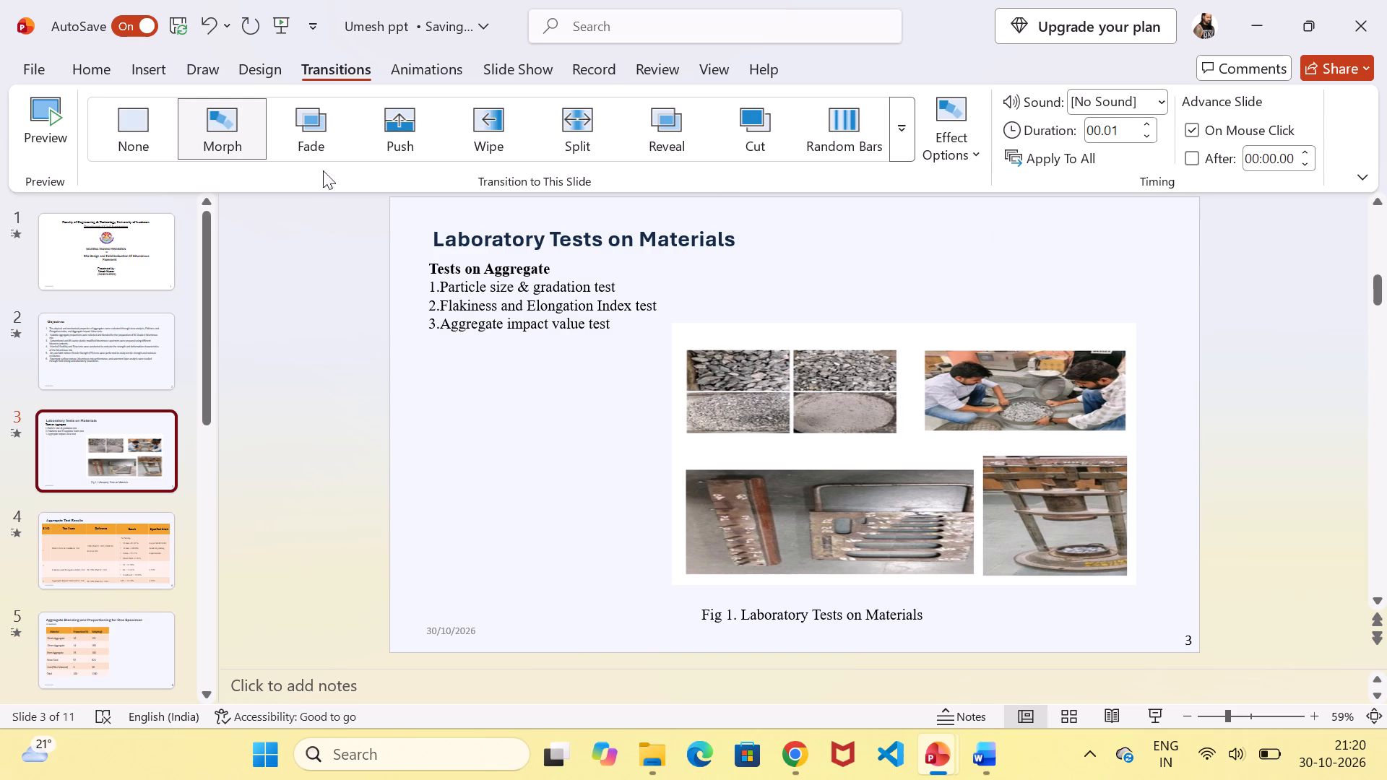
# Remove the Morph transition from the Laboratory Tests on Materials slide and from the title slide.
pyautogui.click(123, 142)
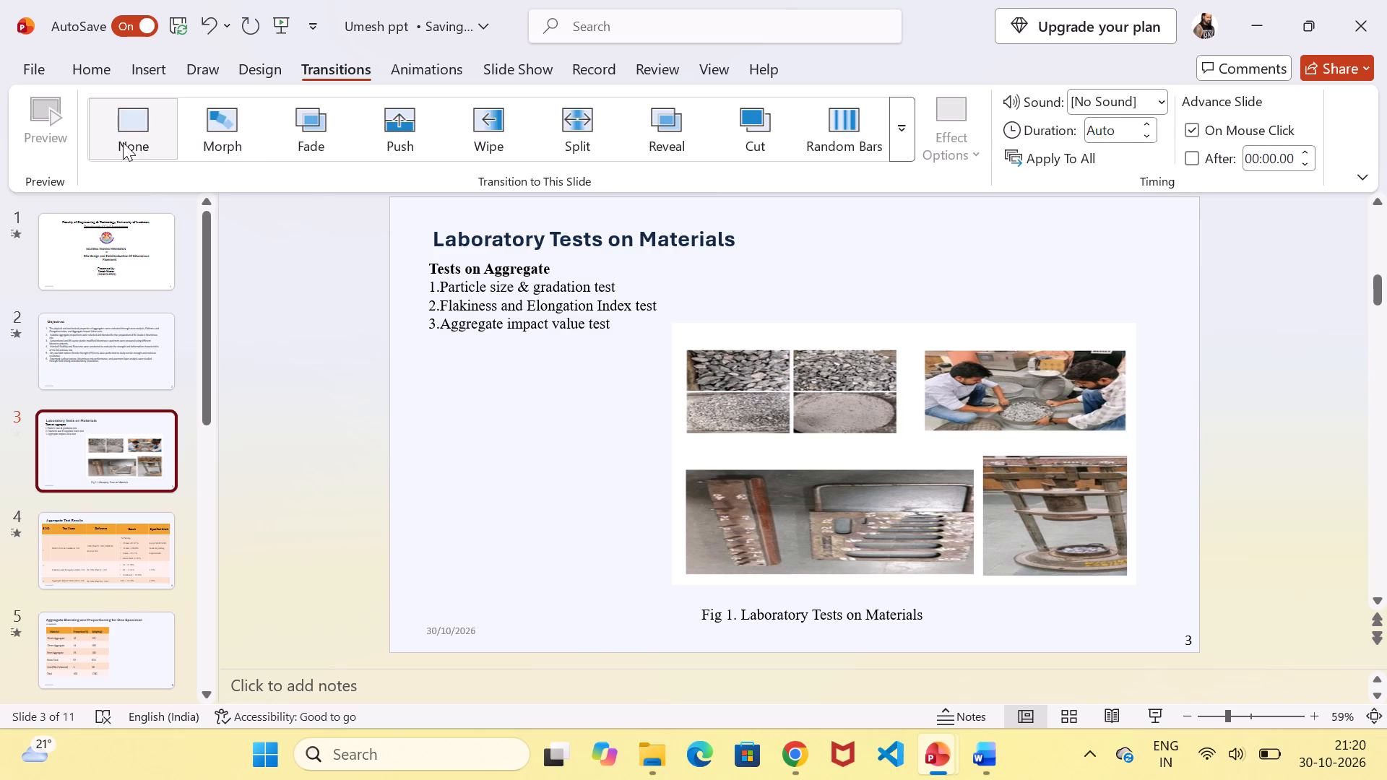
pyautogui.click(123, 142)
pyautogui.click(126, 235)
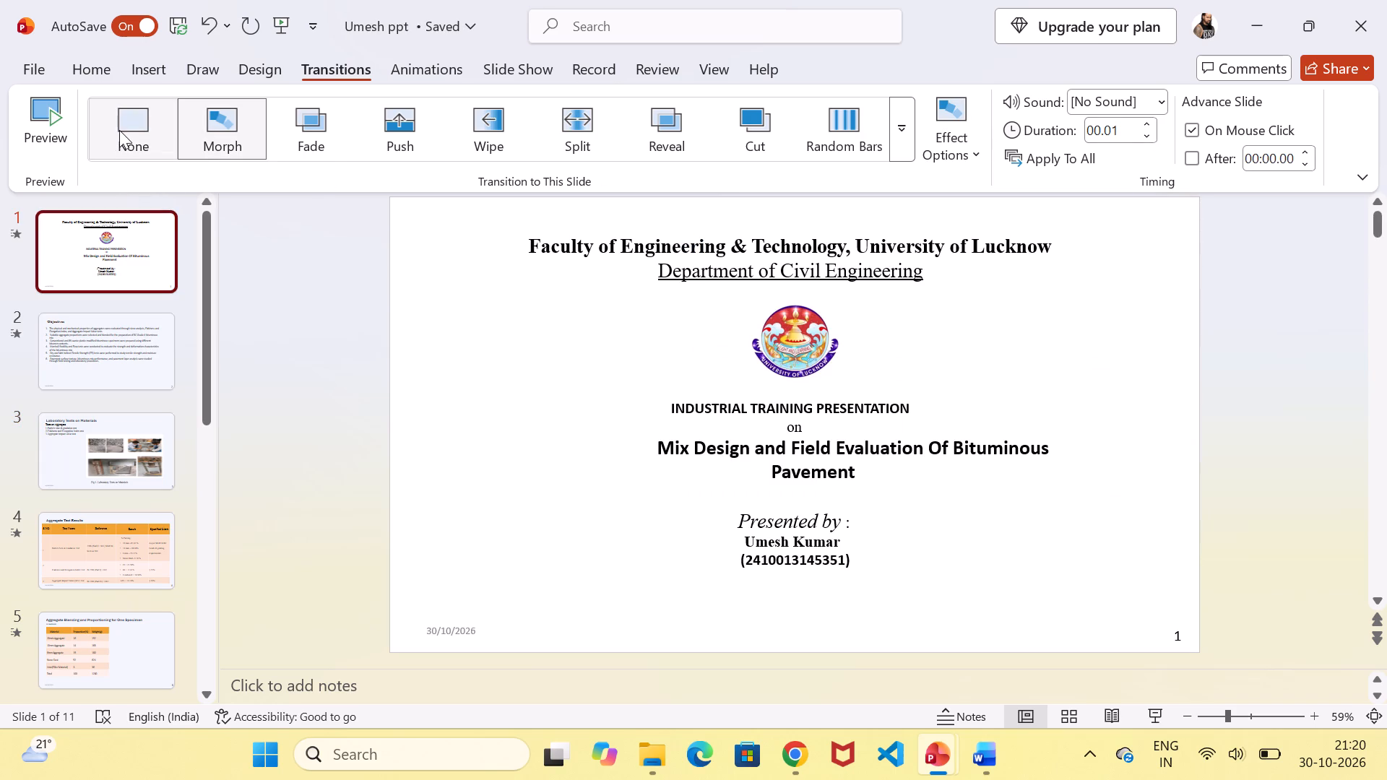
pyautogui.click(119, 130)
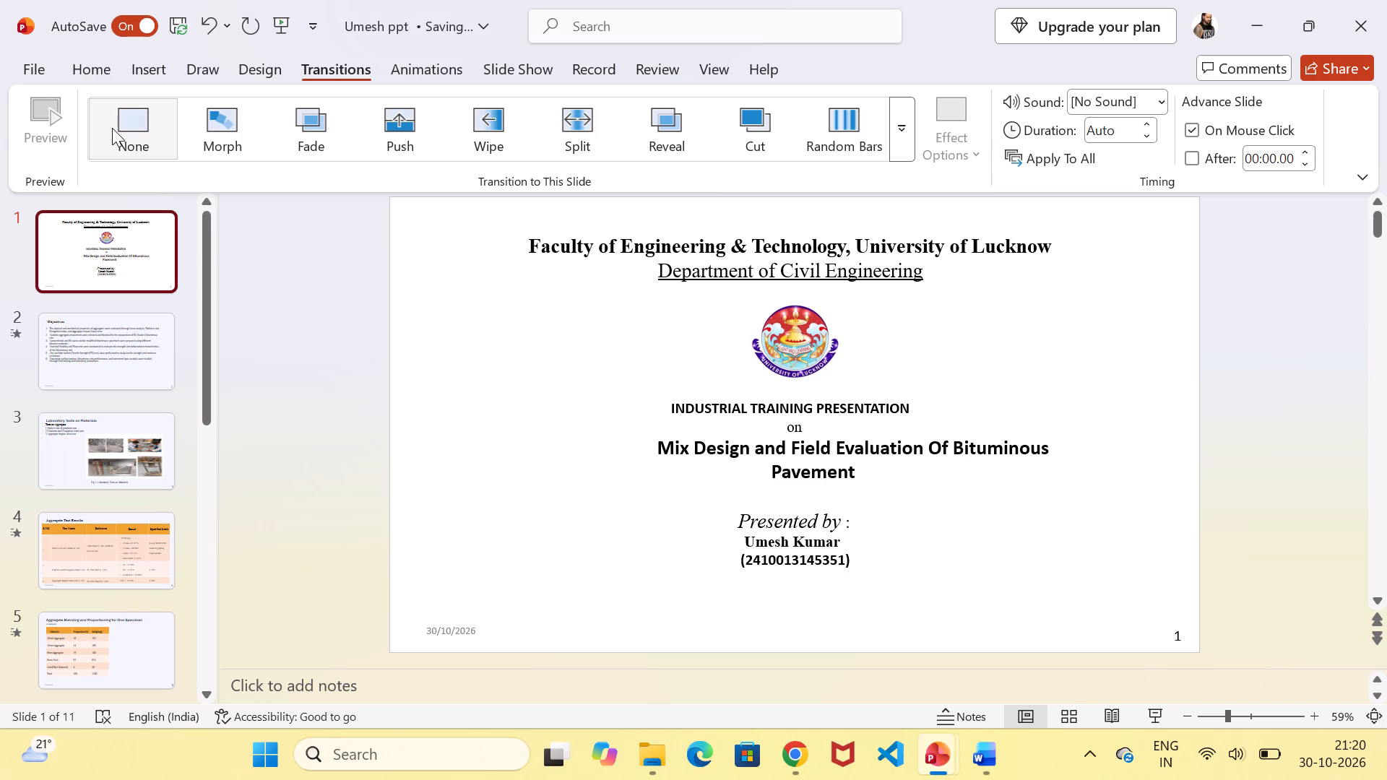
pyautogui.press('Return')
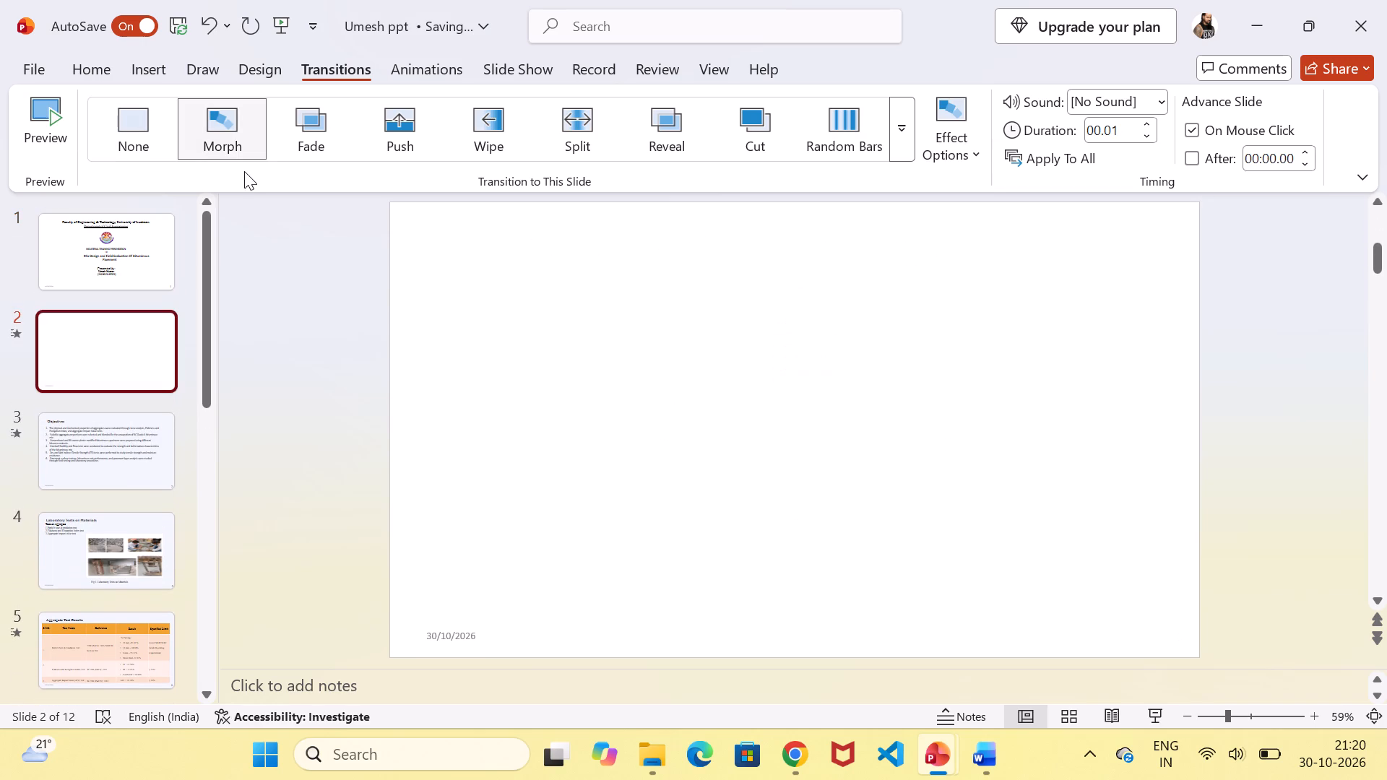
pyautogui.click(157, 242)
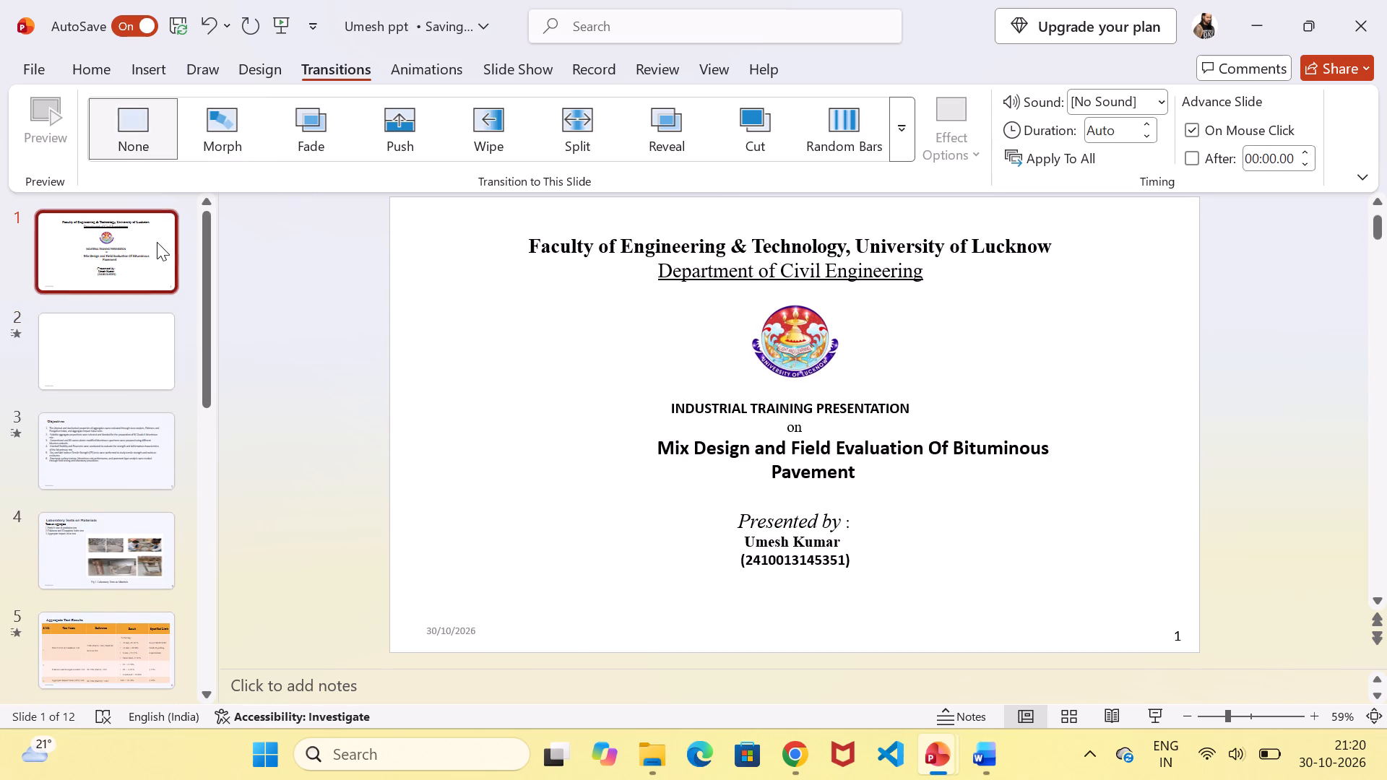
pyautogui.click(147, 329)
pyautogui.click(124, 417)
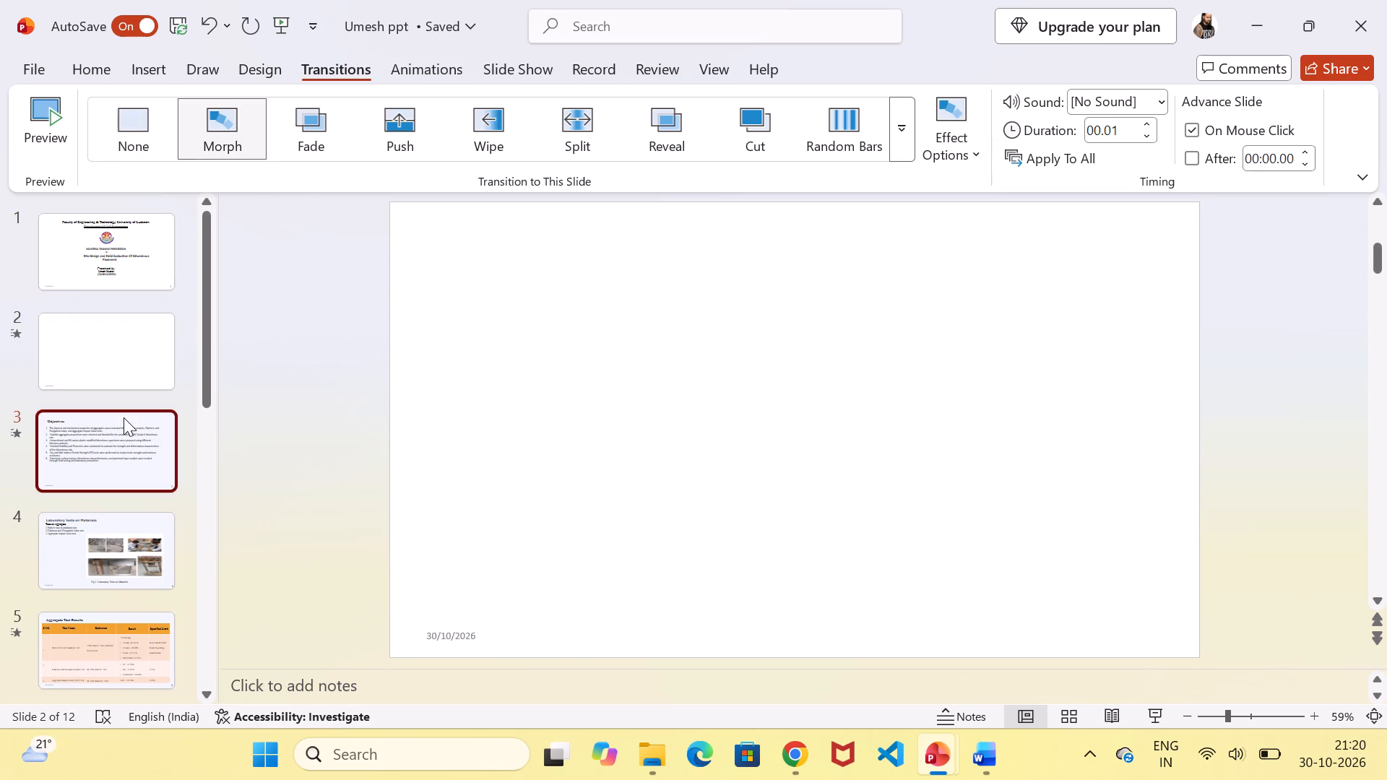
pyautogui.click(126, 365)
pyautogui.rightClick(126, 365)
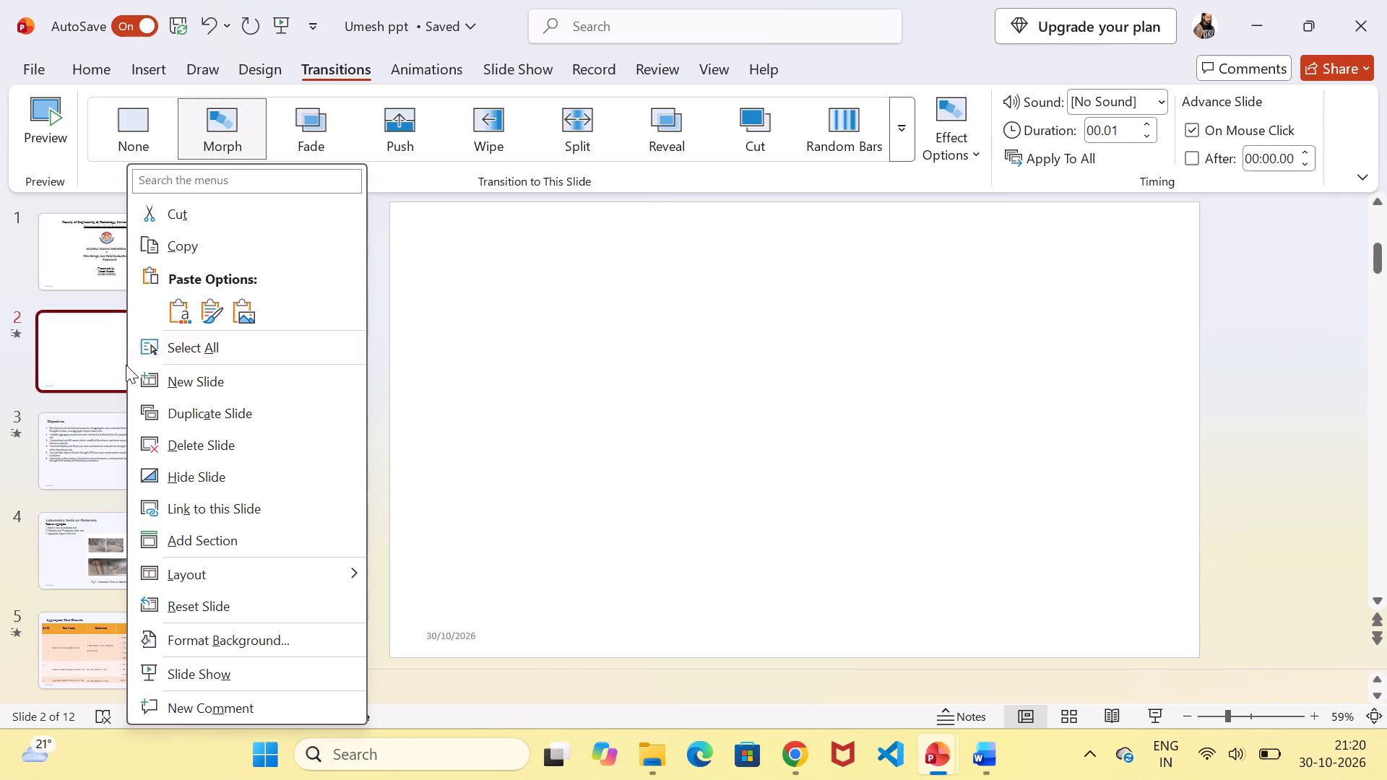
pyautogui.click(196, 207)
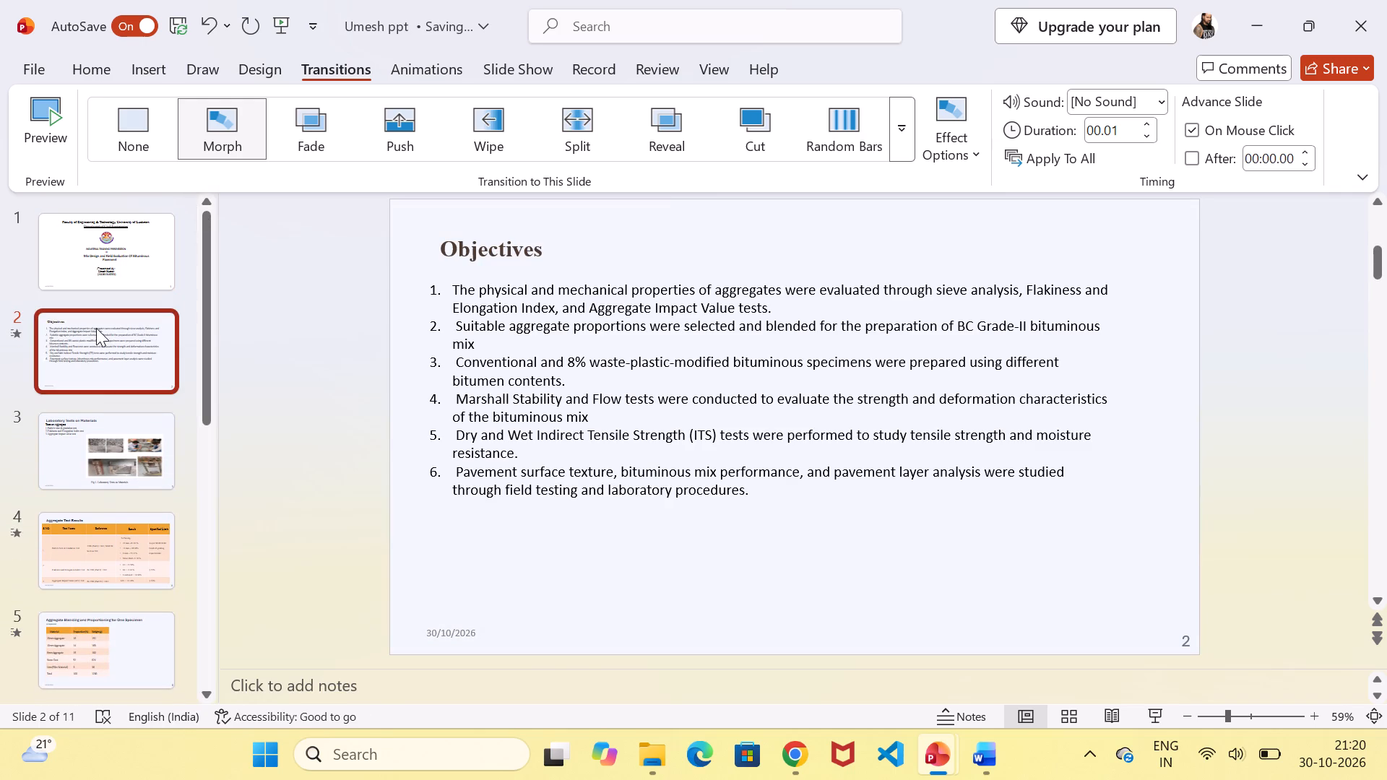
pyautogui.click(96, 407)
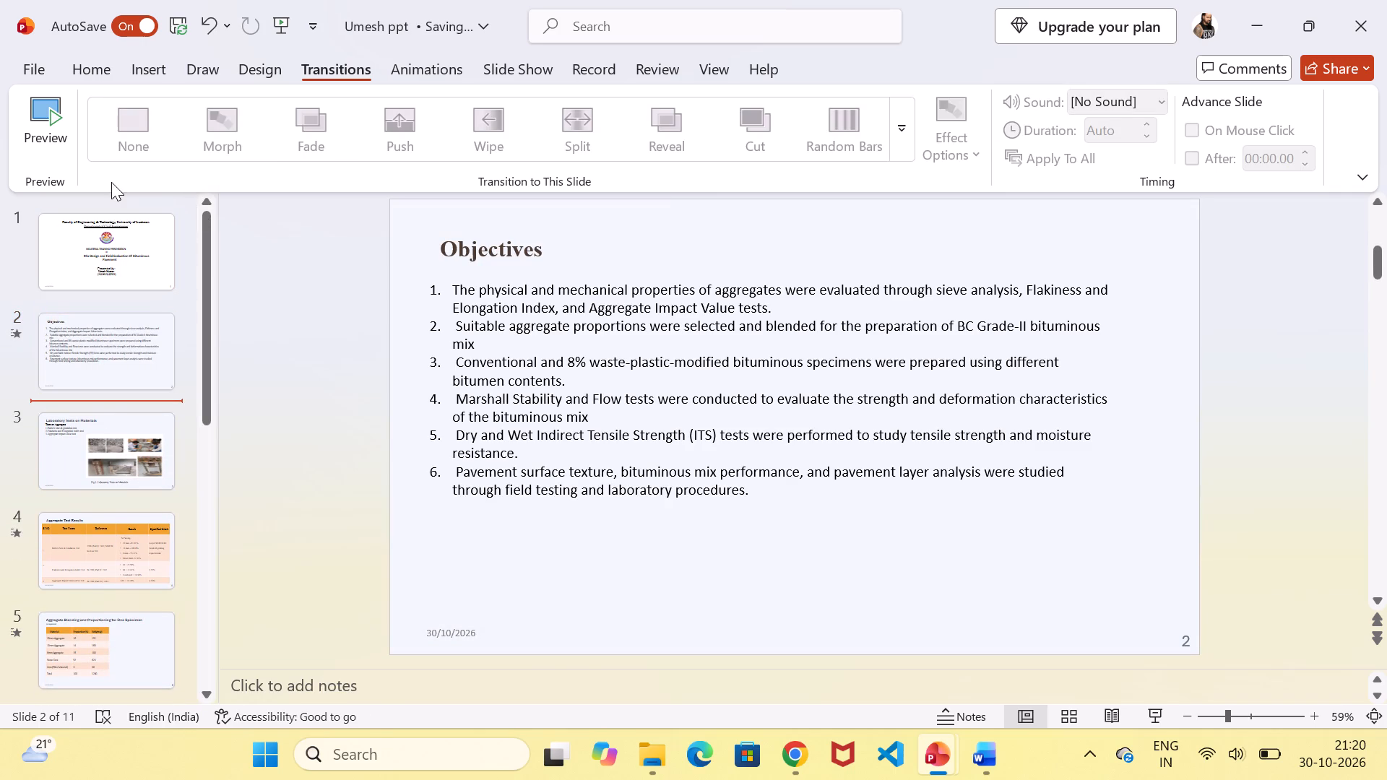
# Shorten the leading spaces before "Mix Design and Field Evaluation Of Bituminous" on the title slide by six.
pyautogui.click(122, 256)
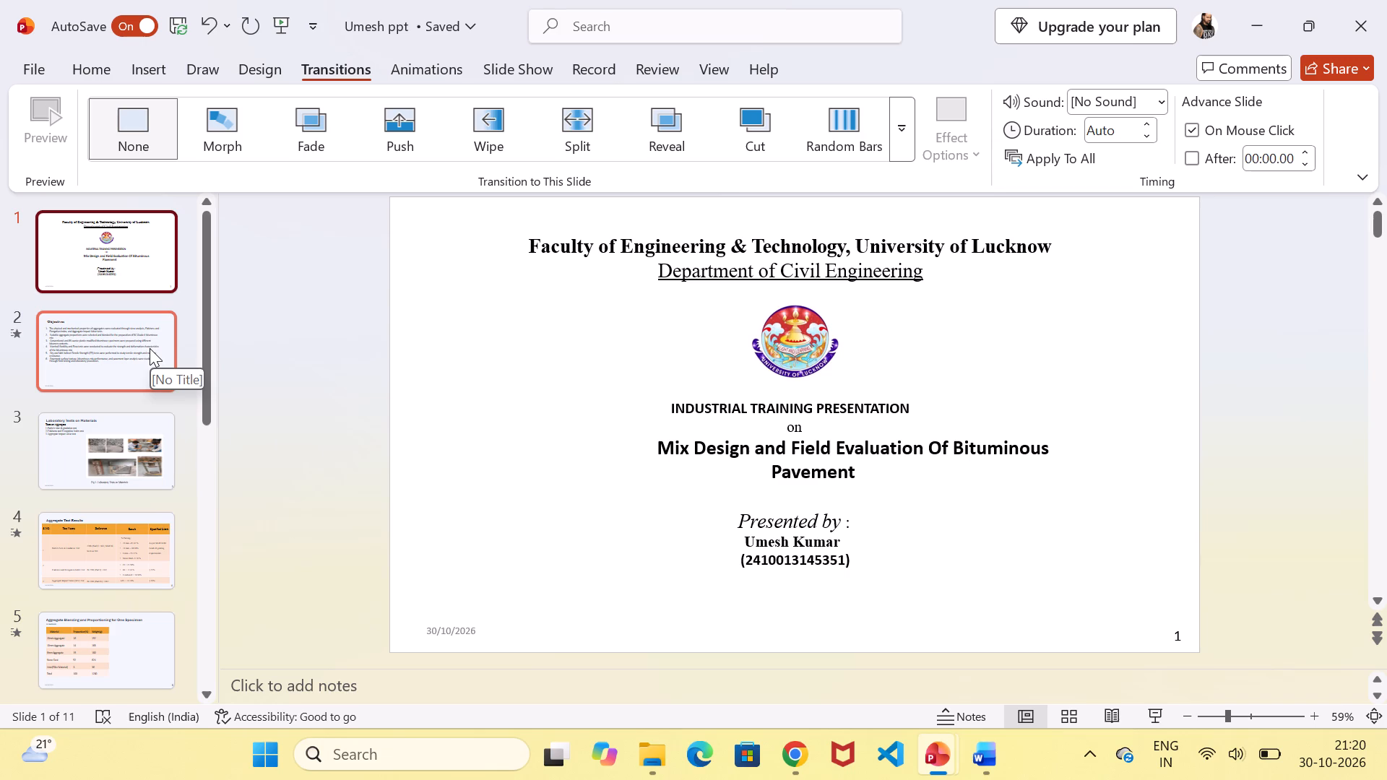
pyautogui.click(653, 449)
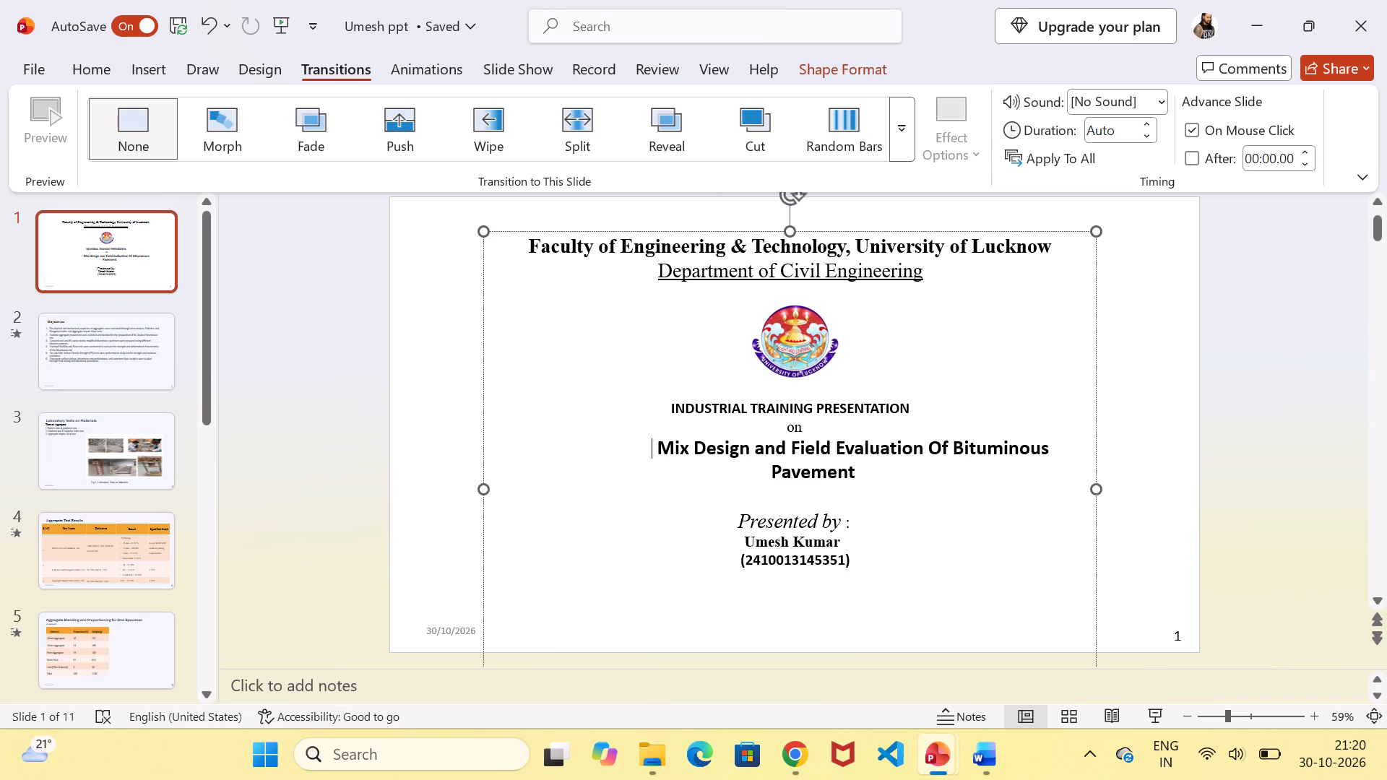
pyautogui.press('space')
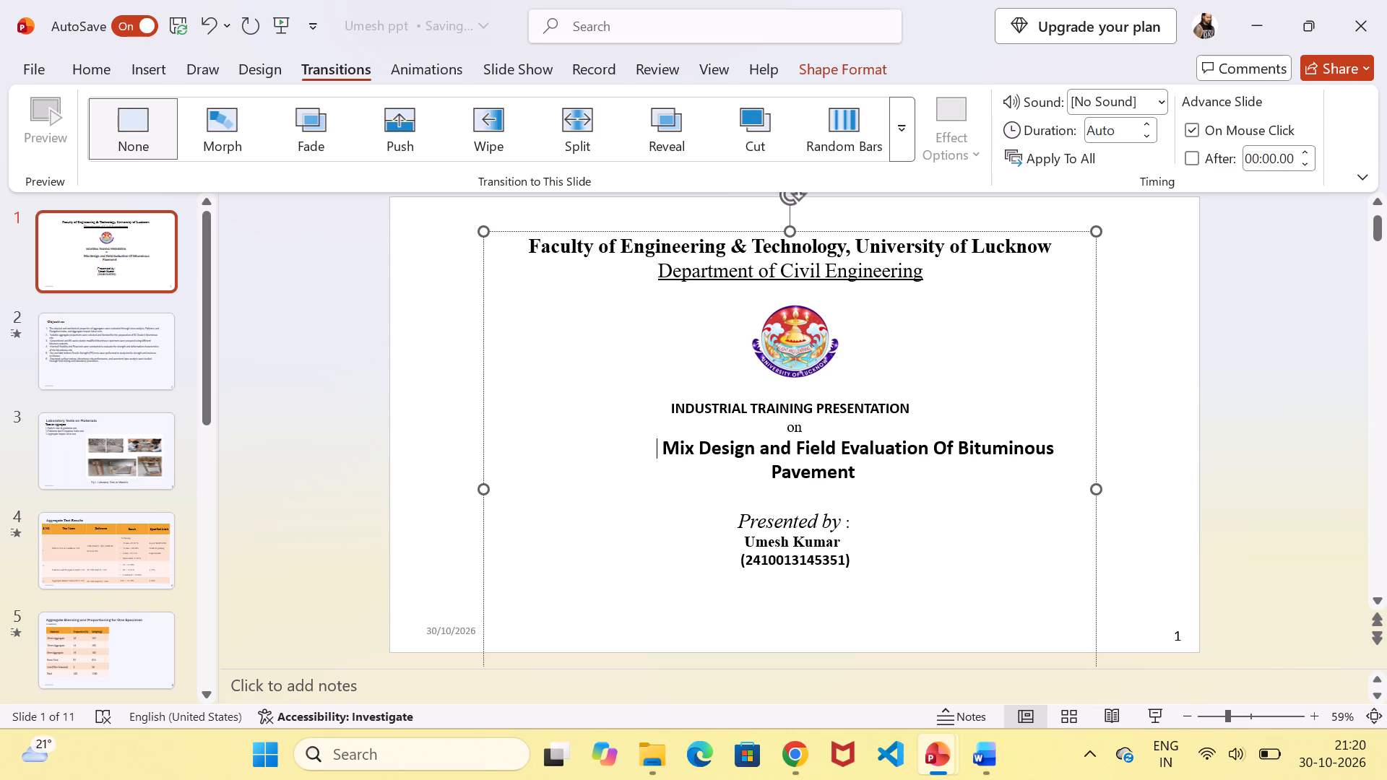
pyautogui.press('BackSpace')
pyautogui.press('BackSpace')
pyautogui.press('BackSpace')
pyautogui.press('BackSpace')
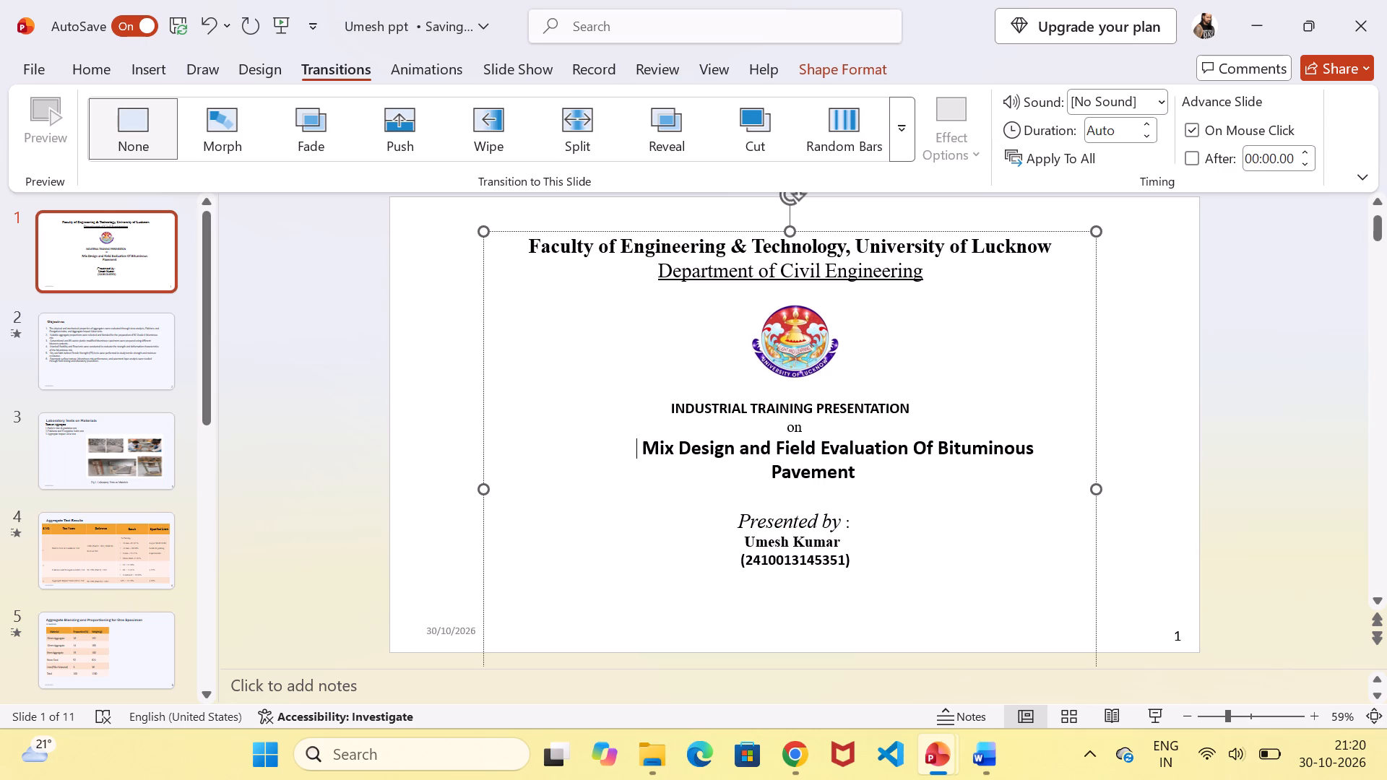
pyautogui.press('BackSpace')
pyautogui.press('BackSpace')
pyautogui.press('BackSpace')
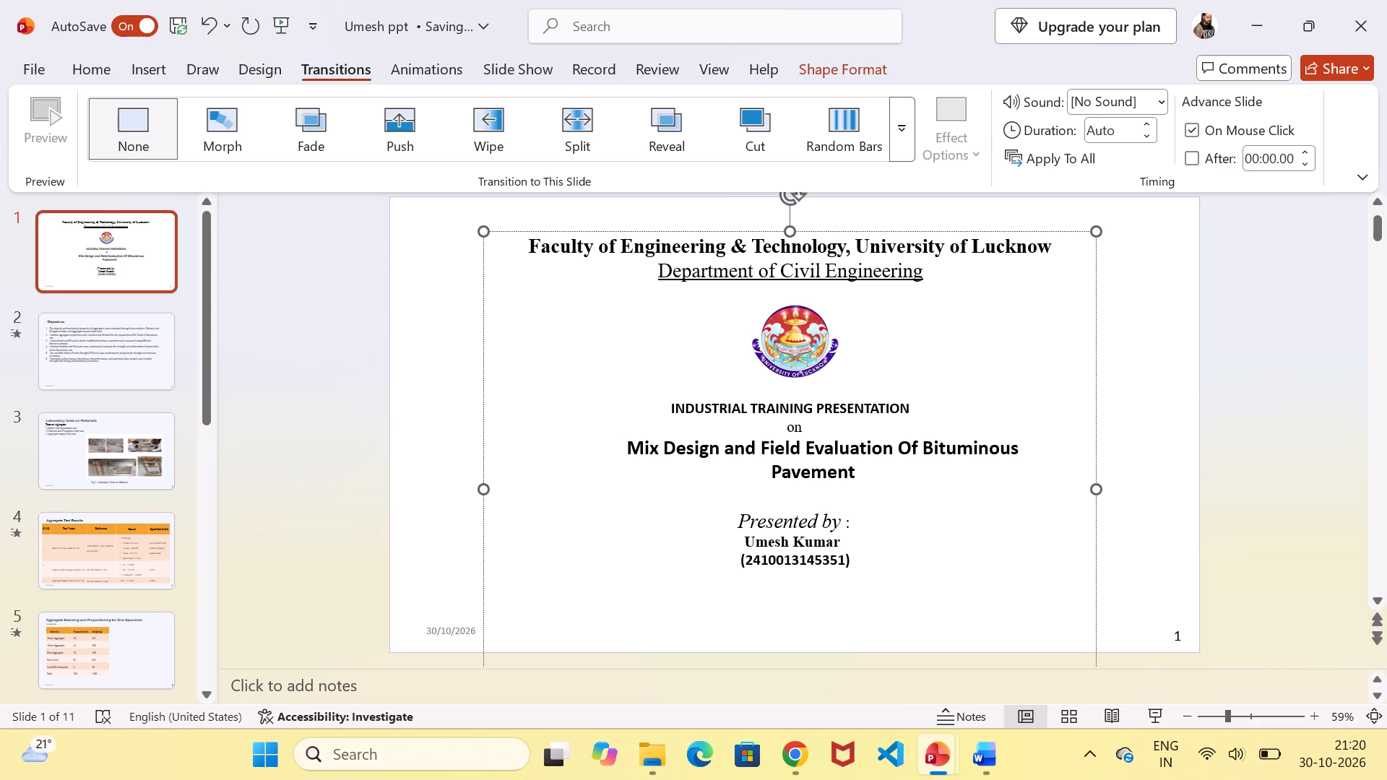
# Delete three leading spaces before "Pavement" in the second line of the presentation title.
pyautogui.click(761, 474)
pyautogui.press('BackSpace')
pyautogui.press('BackSpace')
pyautogui.press('BackSpace')
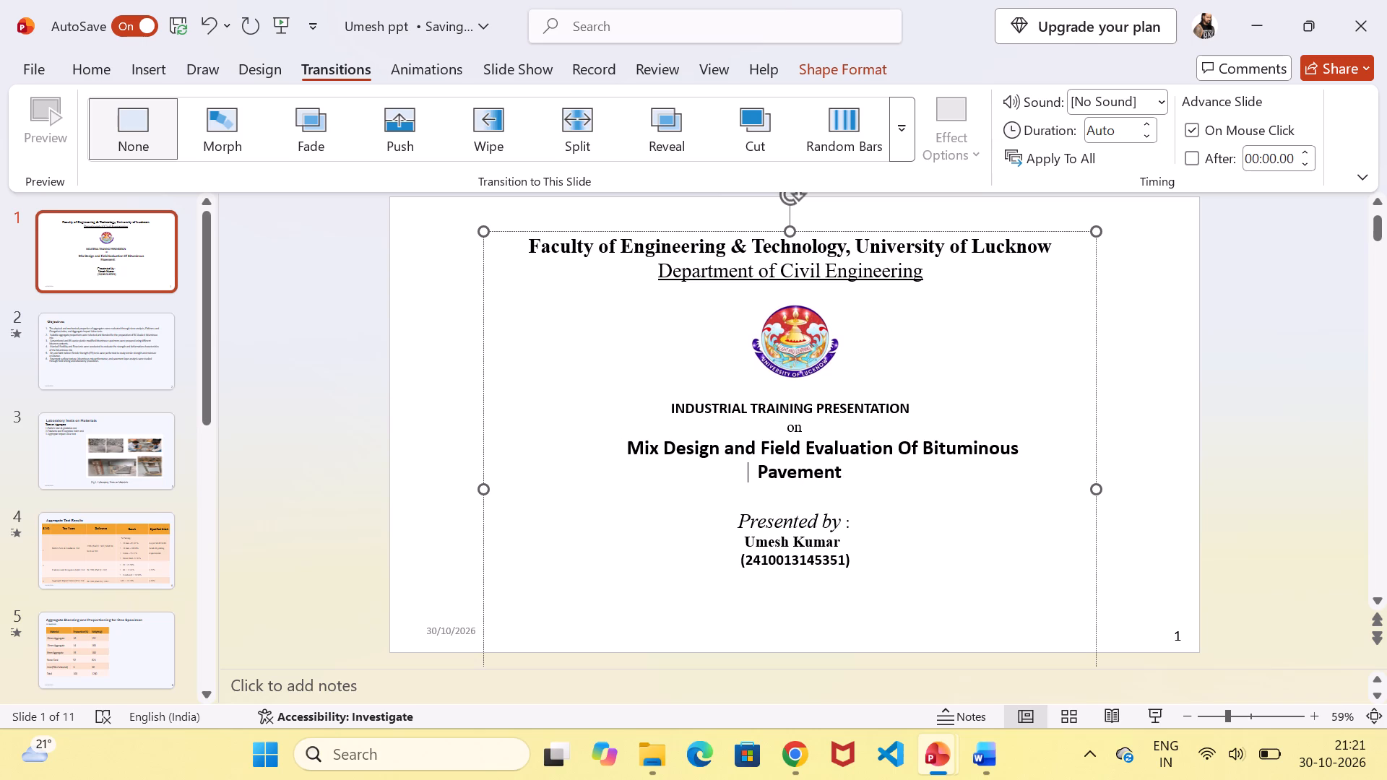
pyautogui.click(920, 555)
pyautogui.scroll(1, 662, 343)
# Remove the Morph transition from the Objectives slide and reconfirm the presentation's existing file name.
pyautogui.click(152, 318)
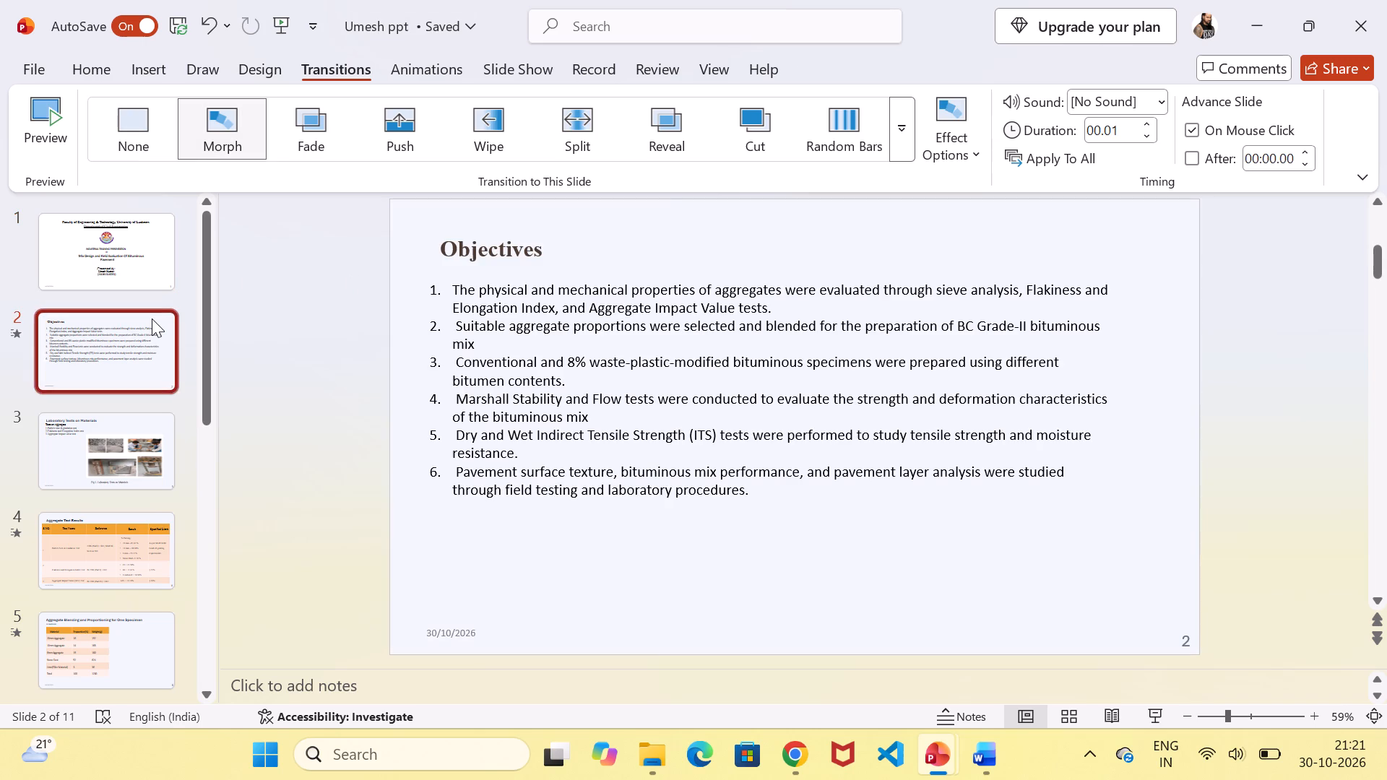
pyautogui.click(172, 443)
pyautogui.click(123, 542)
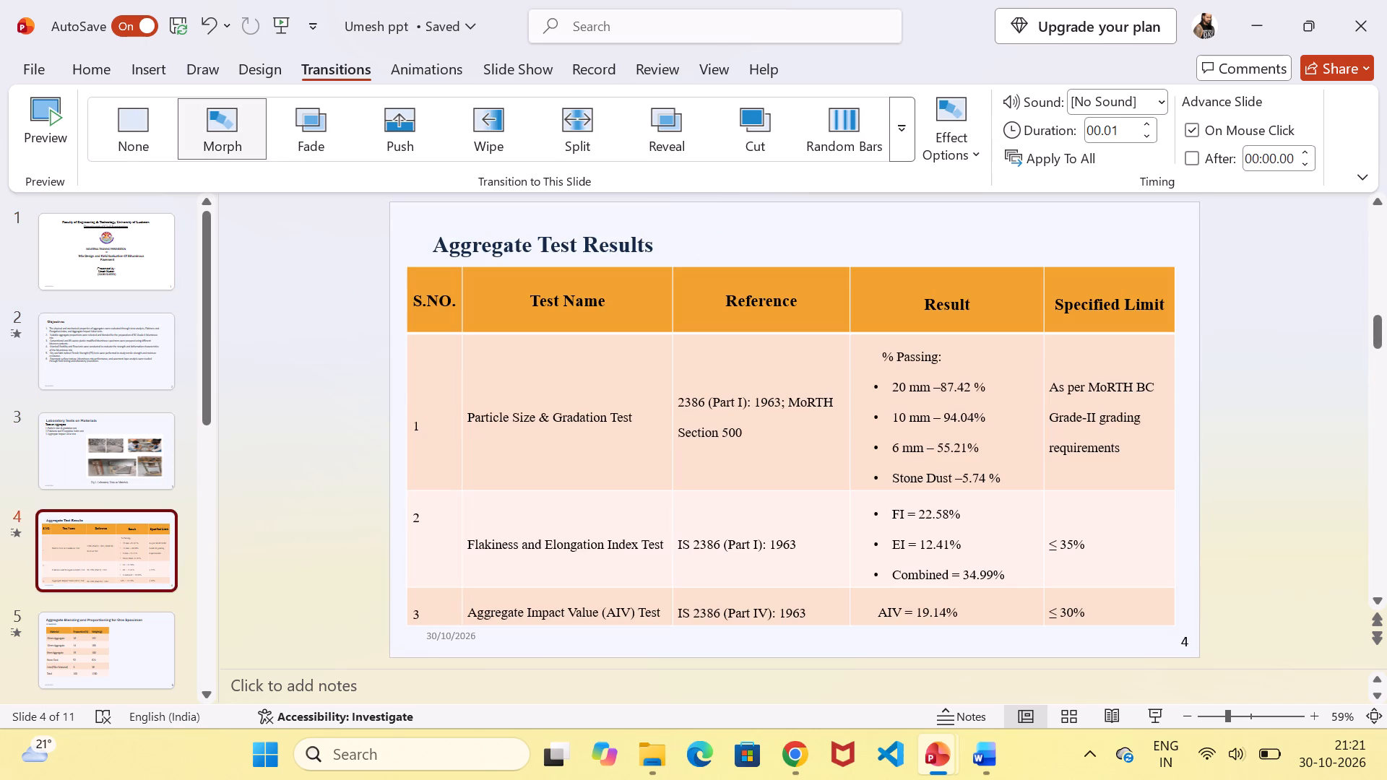
pyautogui.click(137, 654)
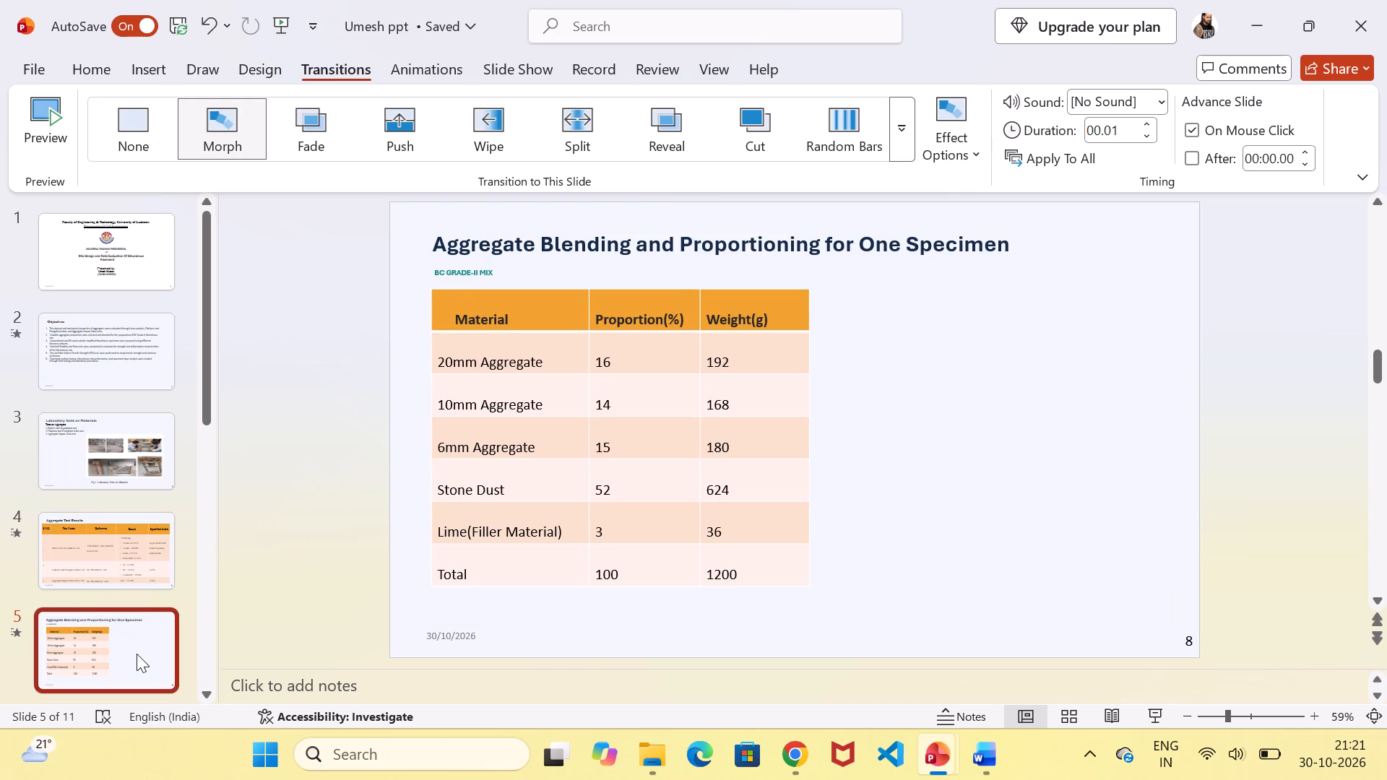
pyautogui.scroll(-1, 137, 654)
pyautogui.scroll(1, 137, 654)
pyautogui.click(127, 352)
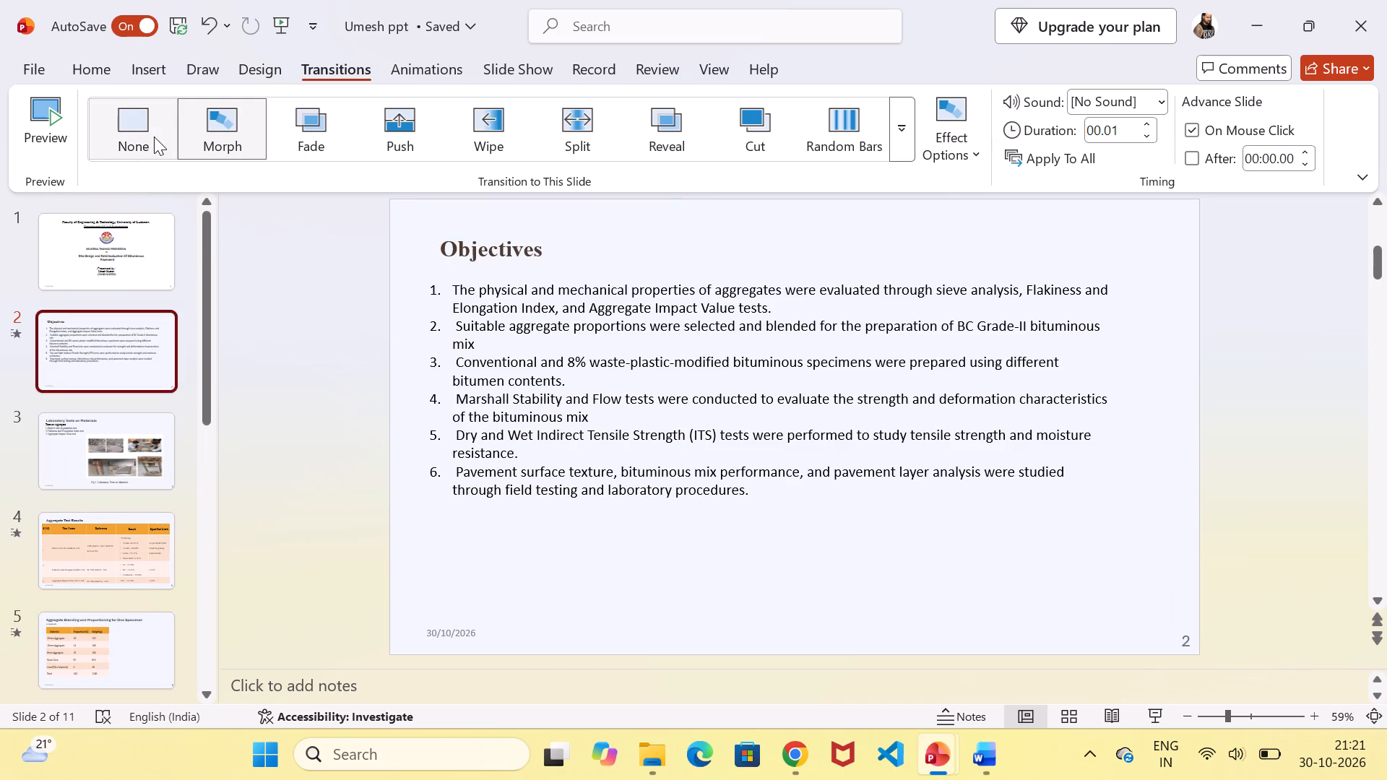
pyautogui.click(142, 117)
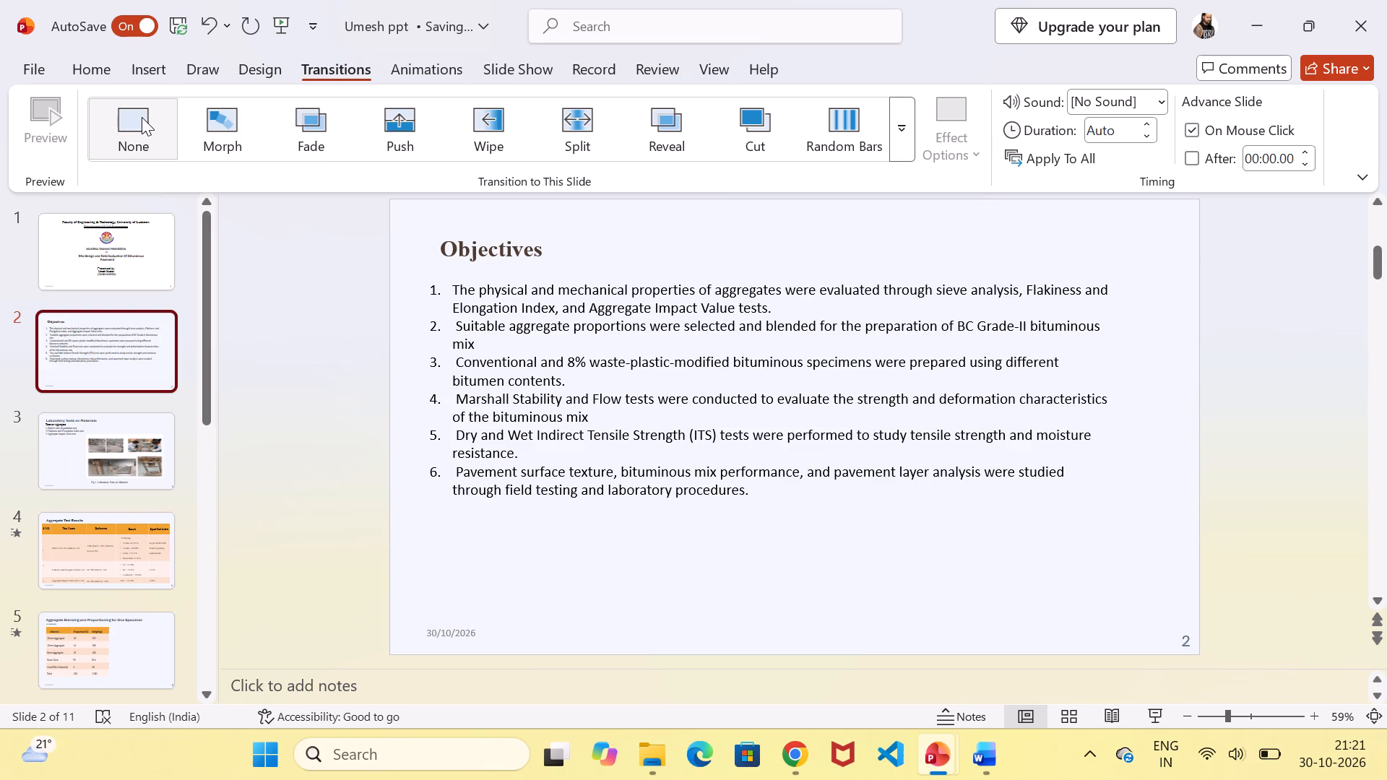
pyautogui.click(468, 29)
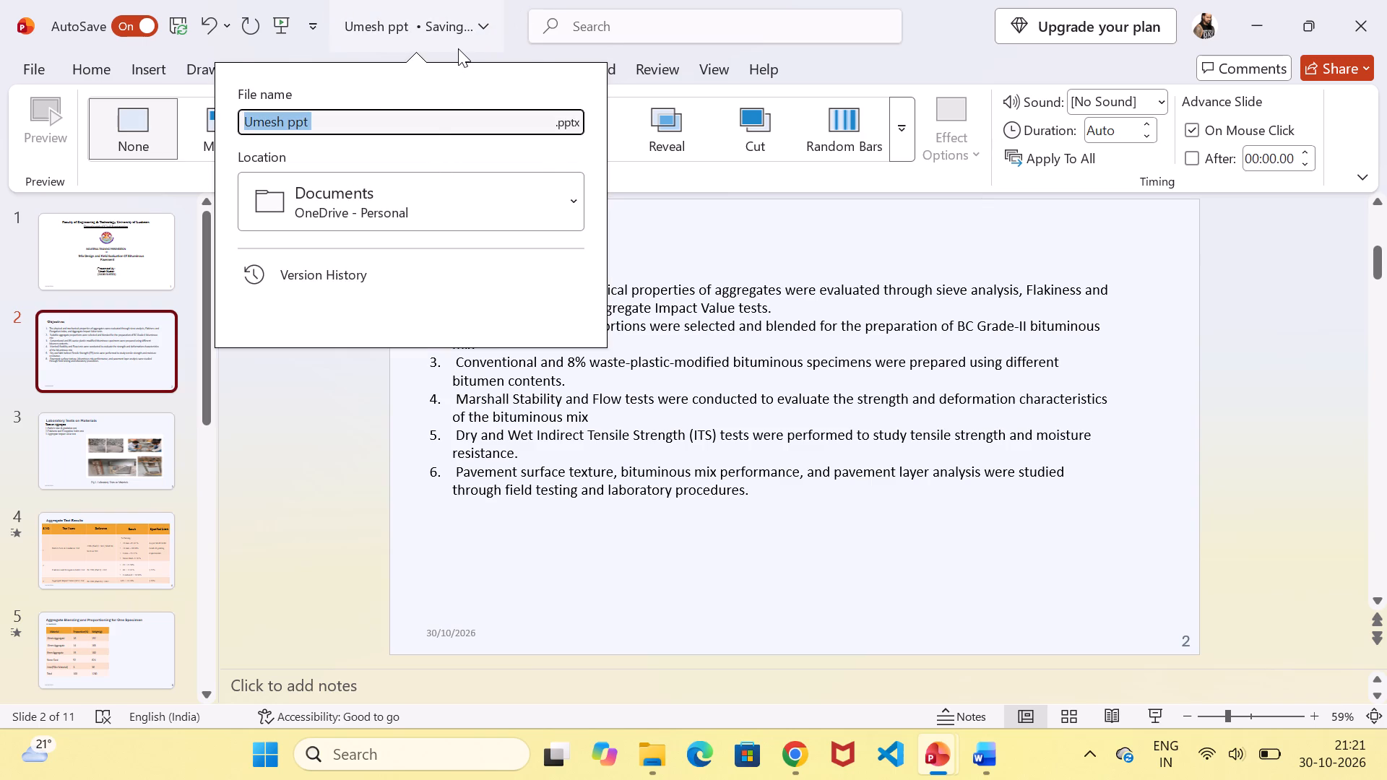
pyautogui.press('Return')
# Remove the Morph transition from the Aggregate Test Results slide and reconfirm the existing file name.
pyautogui.click(136, 537)
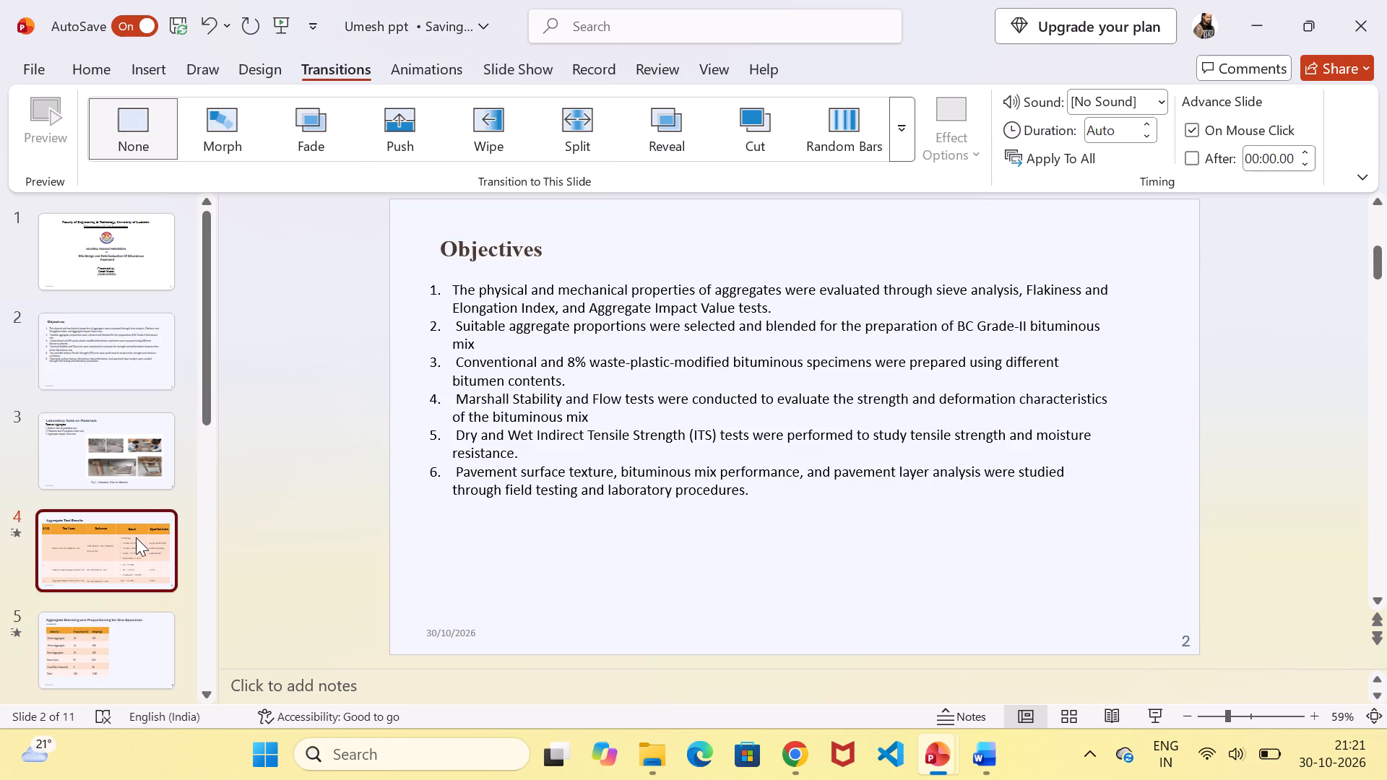
pyautogui.click(104, 124)
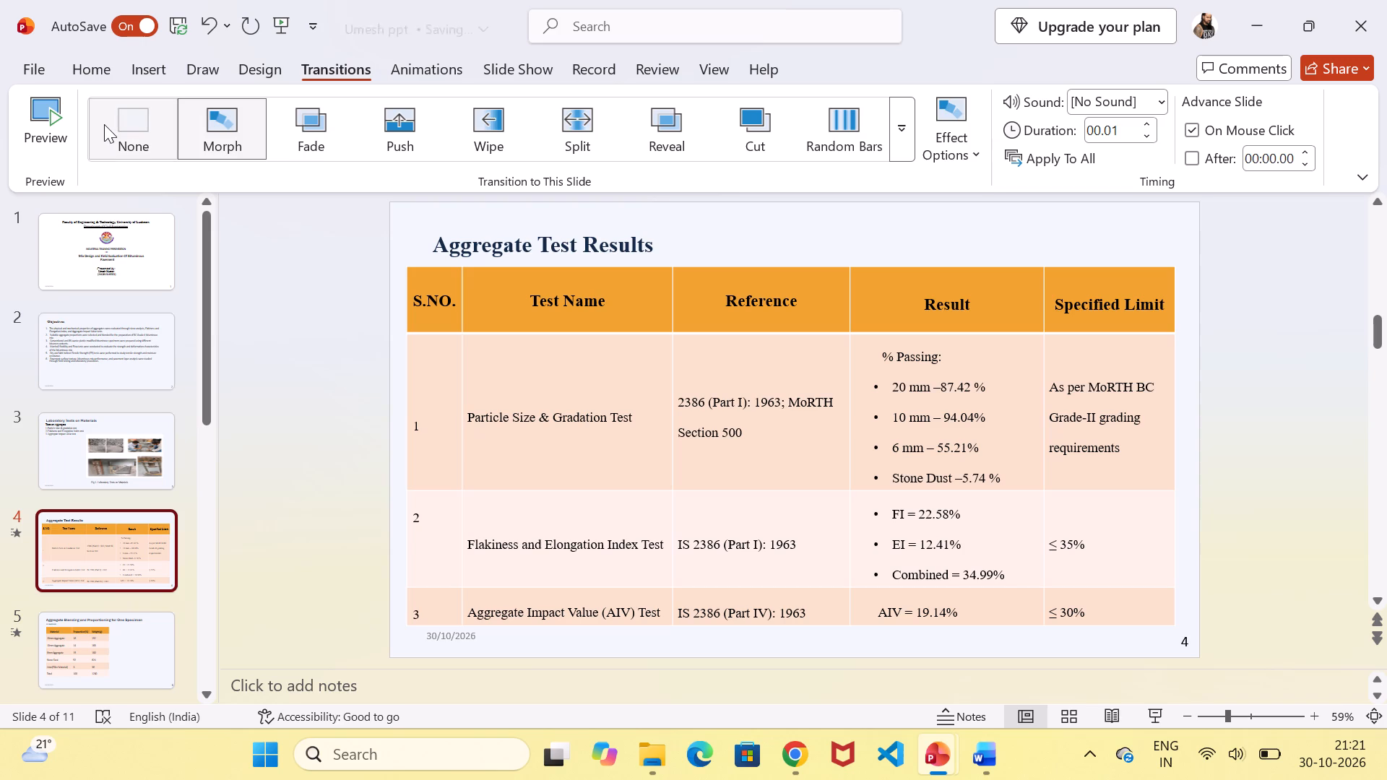
pyautogui.click(389, 22)
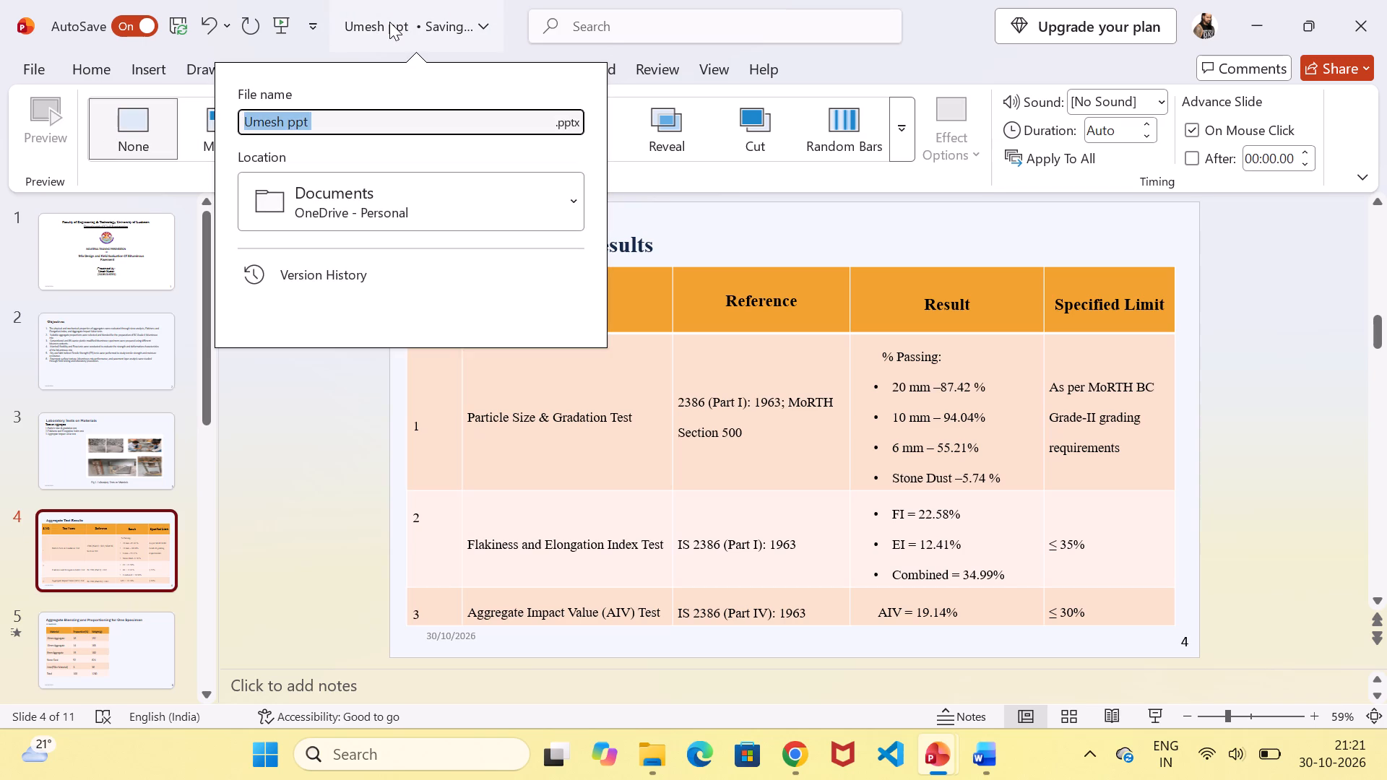
pyautogui.press('Return')
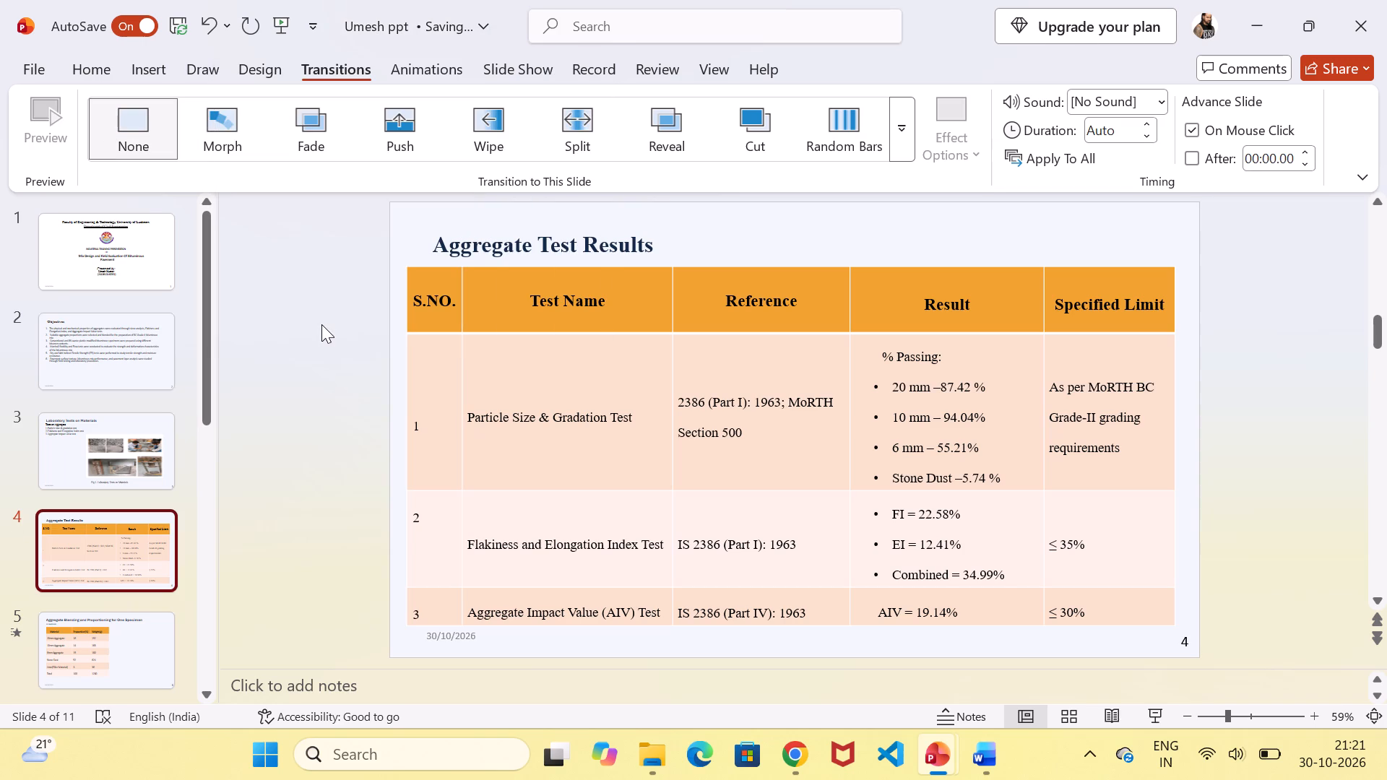
# Remove the Morph transition from the Aggregate Blending and Proportioning for One Specimen slide and reconfirm the existing file name.
pyautogui.click(99, 627)
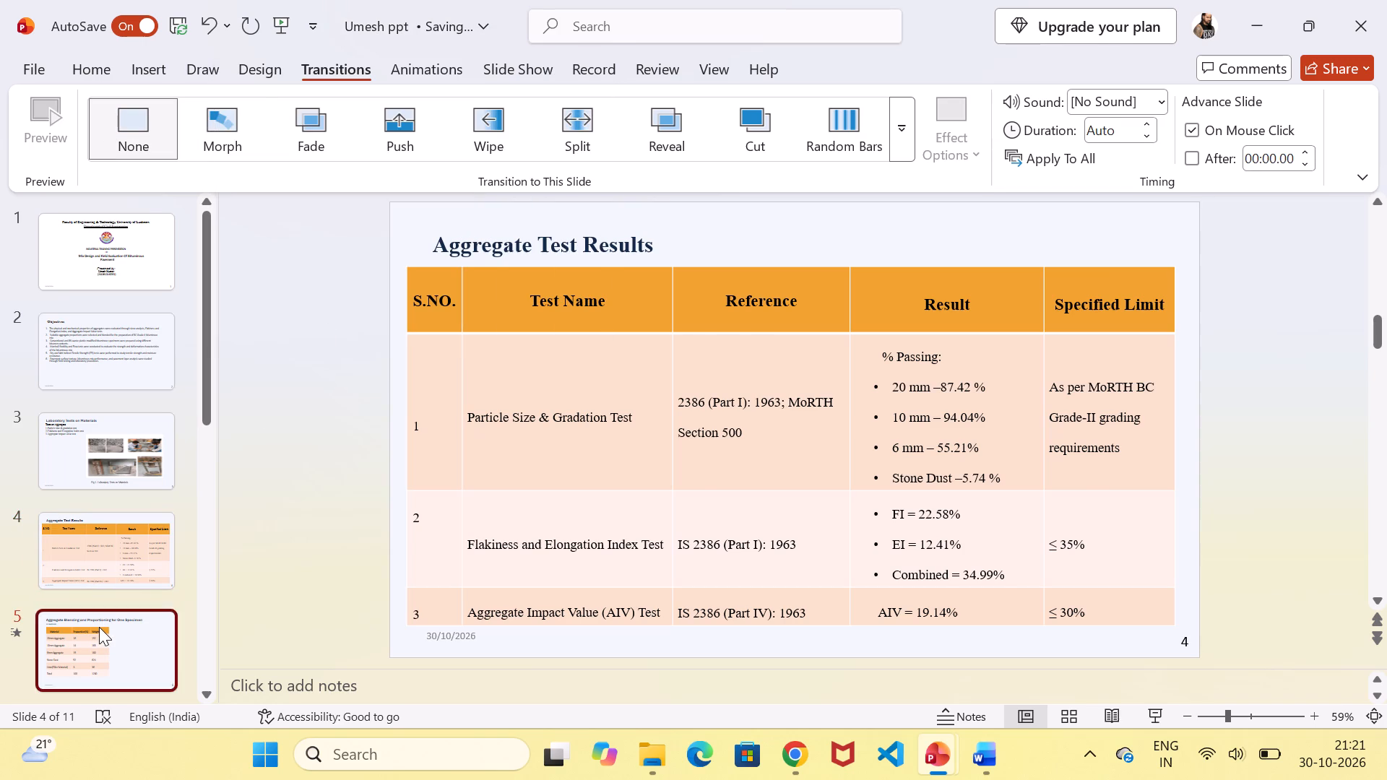
pyautogui.click(403, 29)
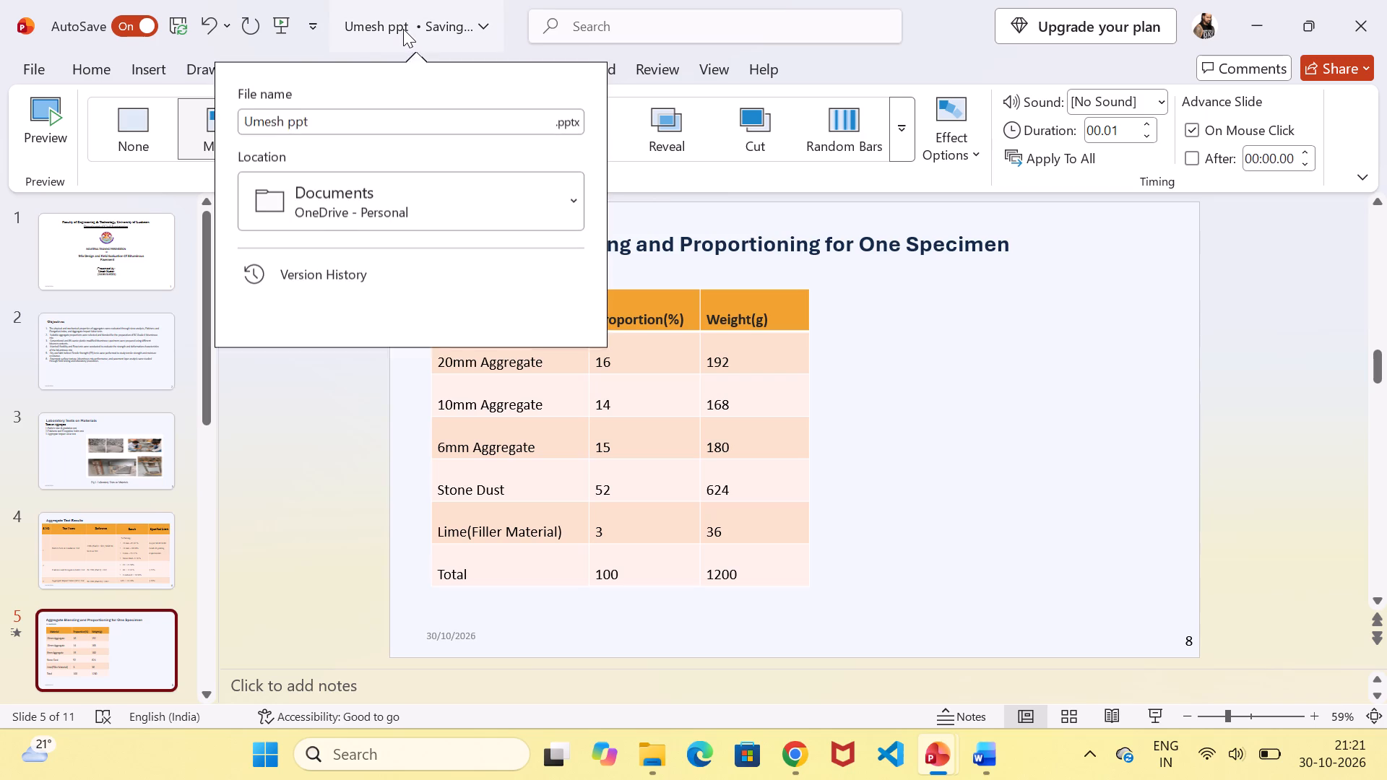
pyautogui.press('Return')
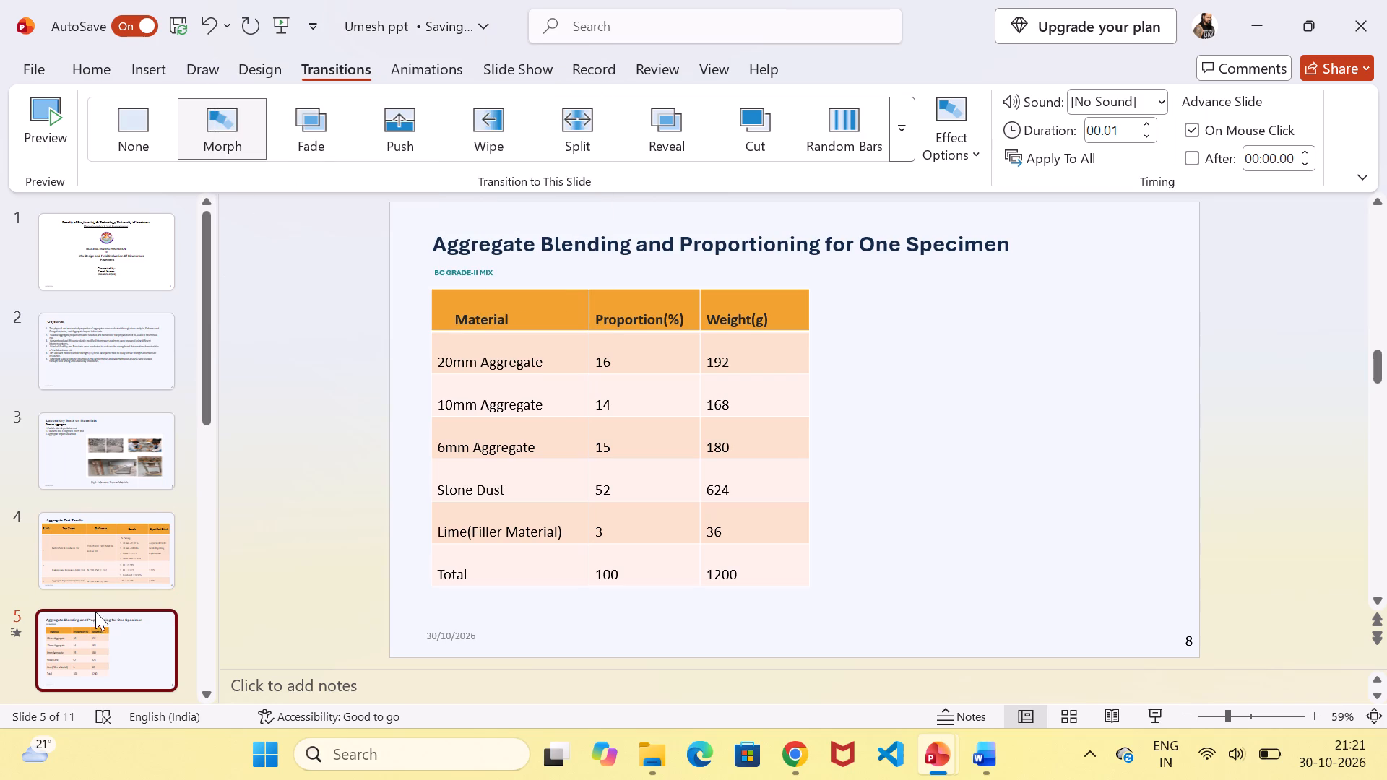
pyautogui.click(124, 129)
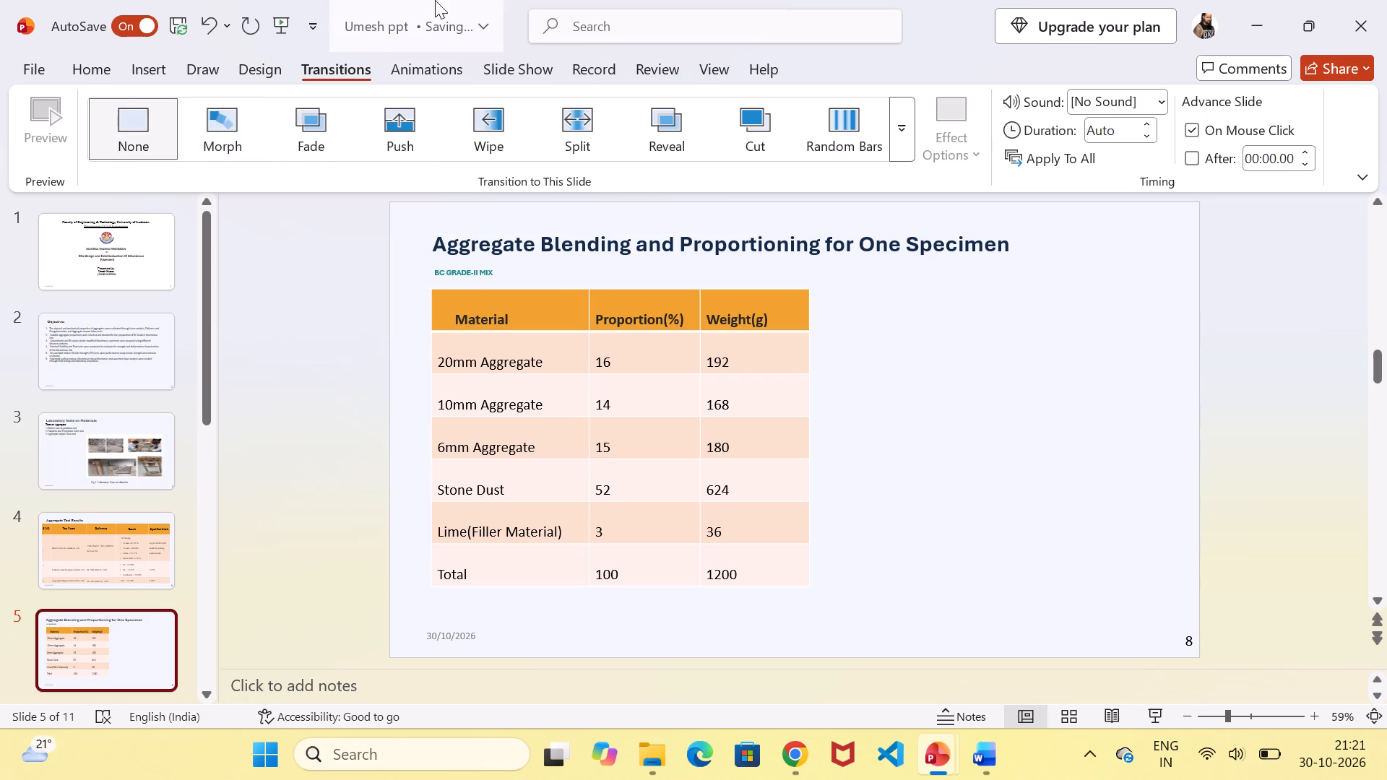
pyautogui.click(422, 32)
pyautogui.press('Return')
# Remove the Morph transition from the Preparation of Marshall Specimens slide.
pyautogui.scroll(-2, 272, 243)
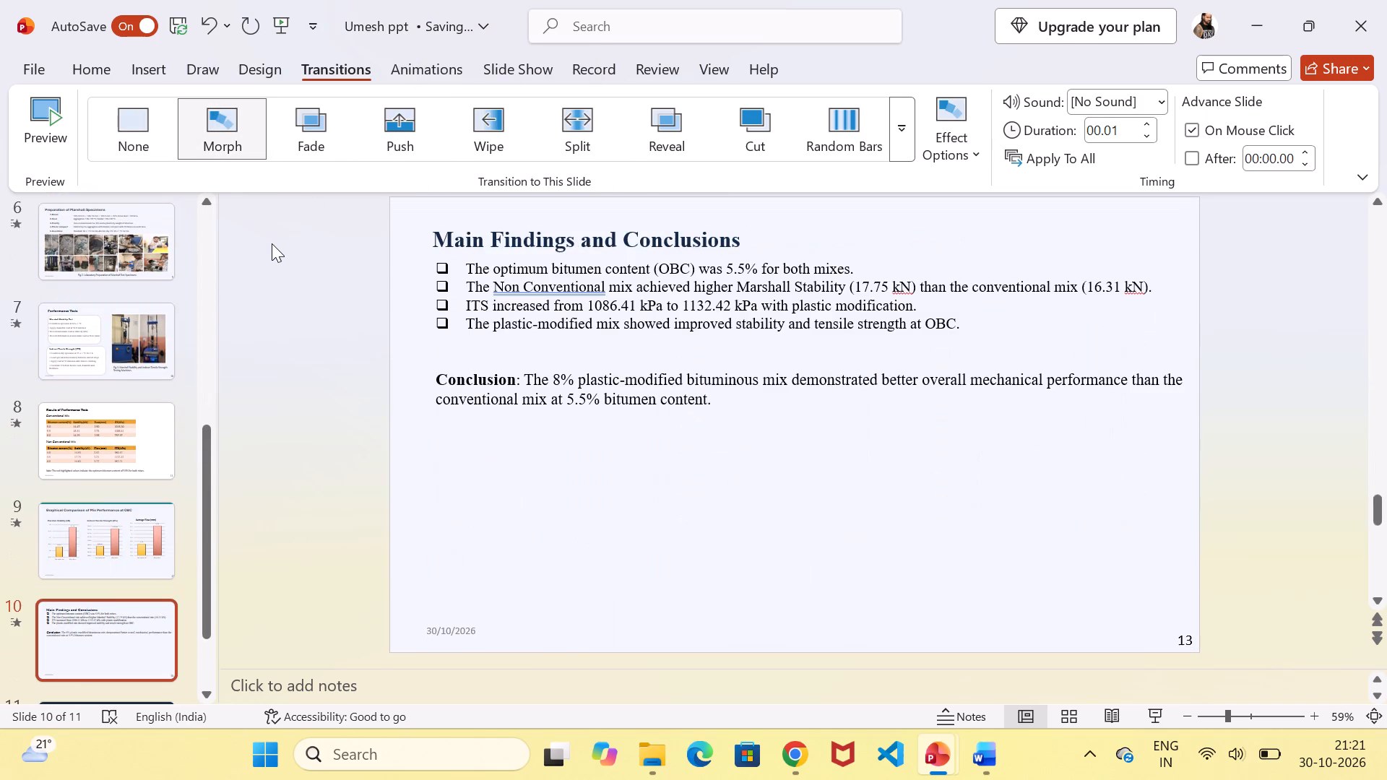
pyautogui.scroll(-1, 272, 243)
pyautogui.scroll(1, 17, 259)
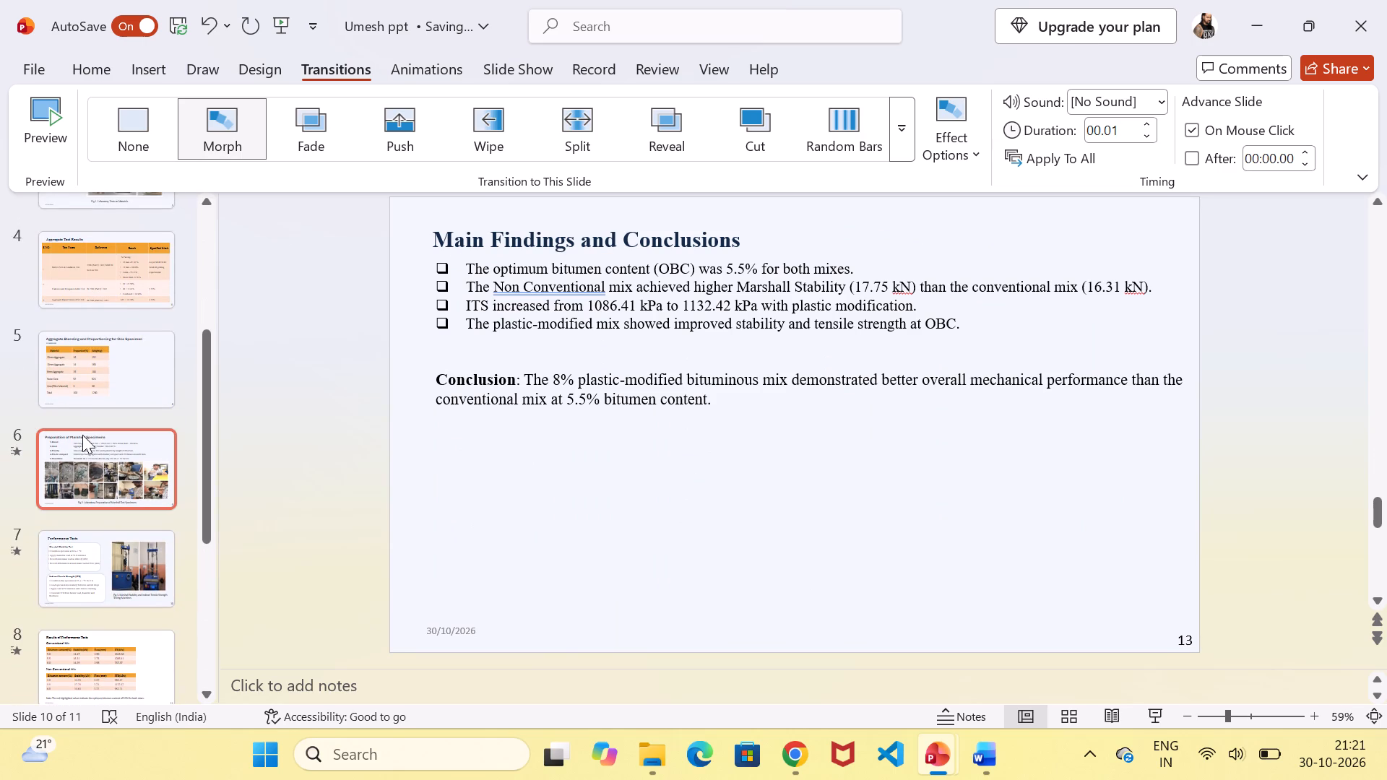
pyautogui.click(90, 443)
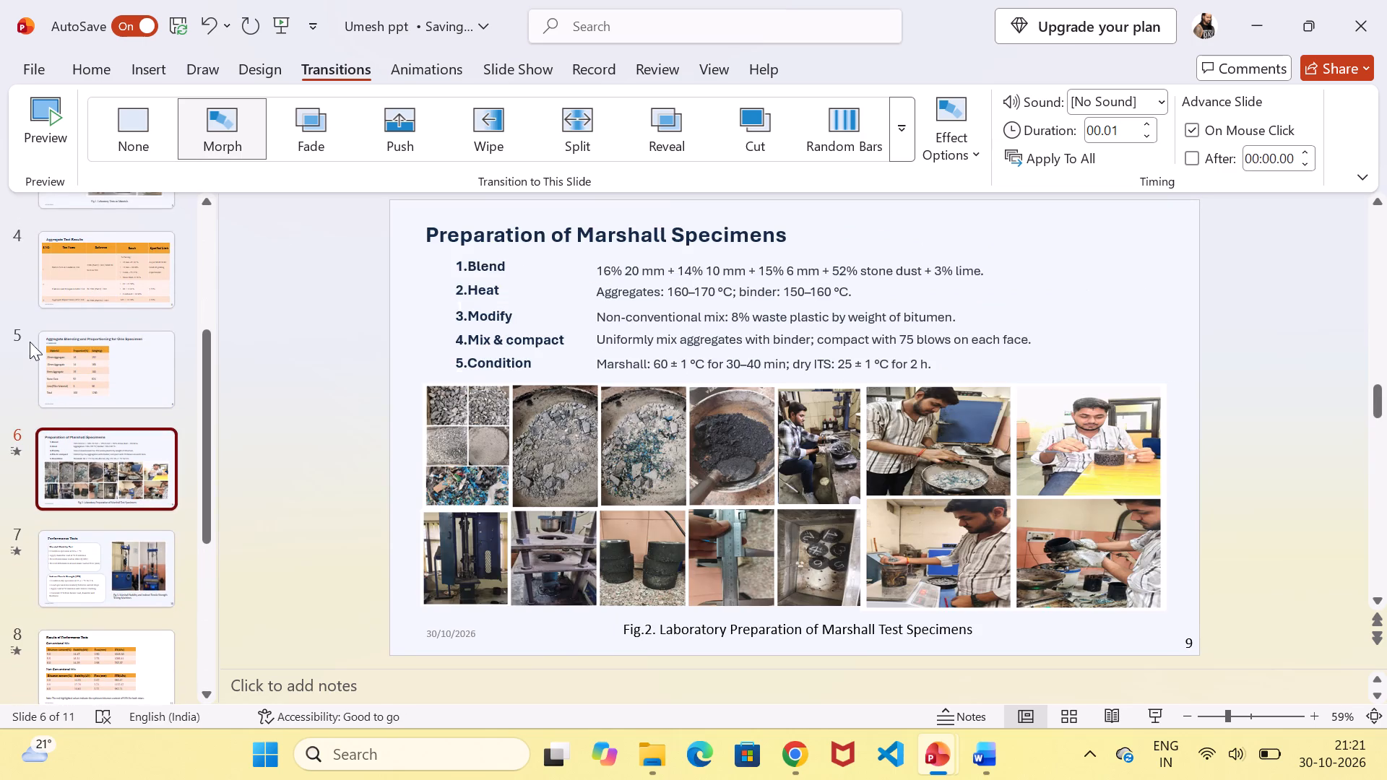
pyautogui.click(140, 108)
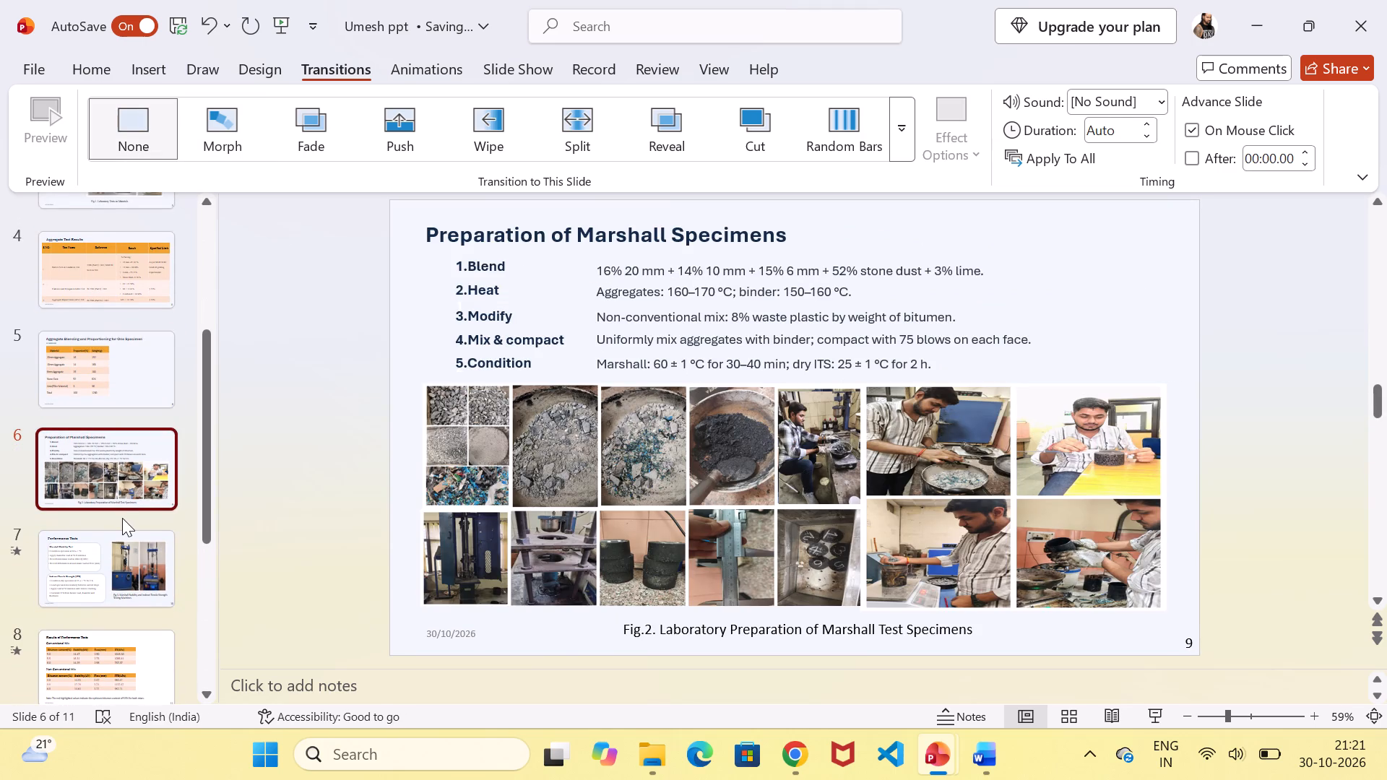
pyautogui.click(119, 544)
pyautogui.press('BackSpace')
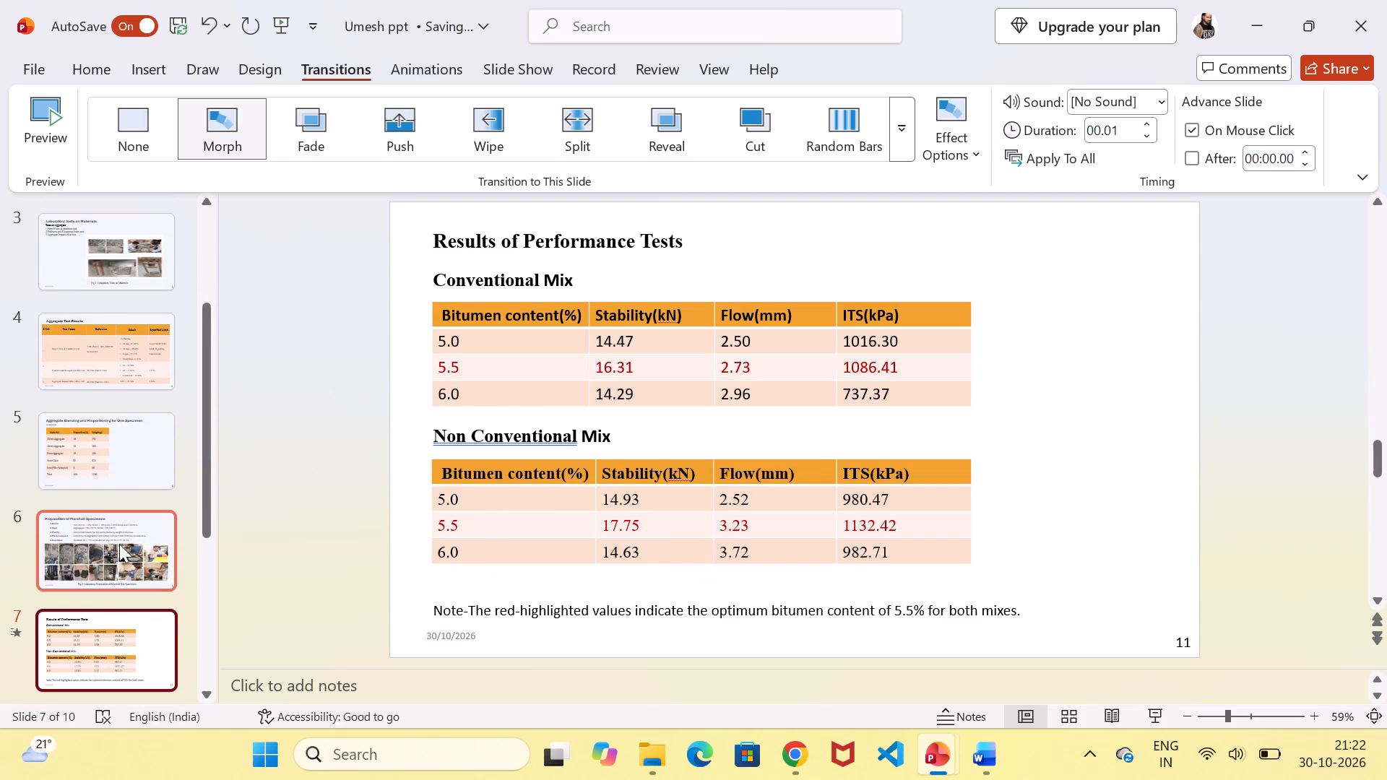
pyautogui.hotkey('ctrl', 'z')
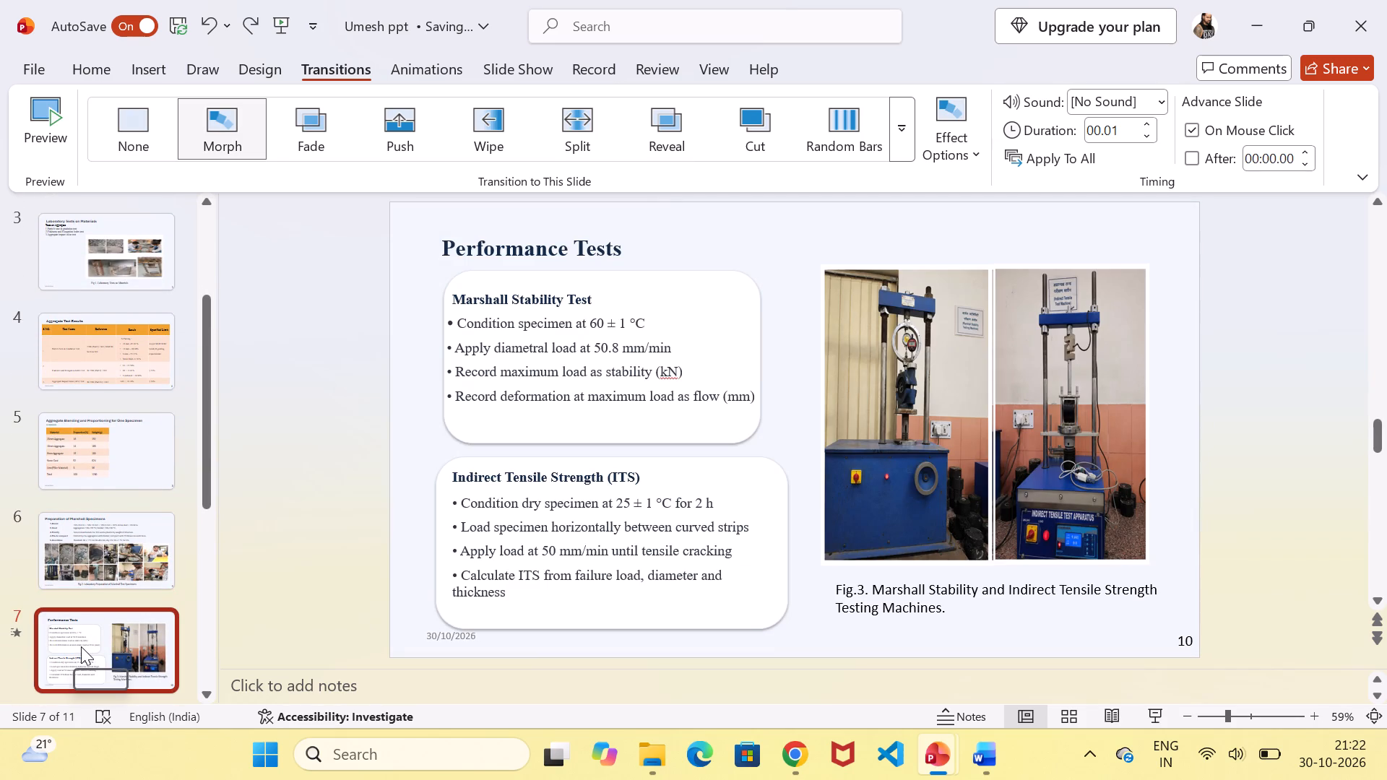
# Remove the Morph transition from the Performance Tests slide.
pyautogui.click(81, 646)
pyautogui.scroll(-1, 81, 646)
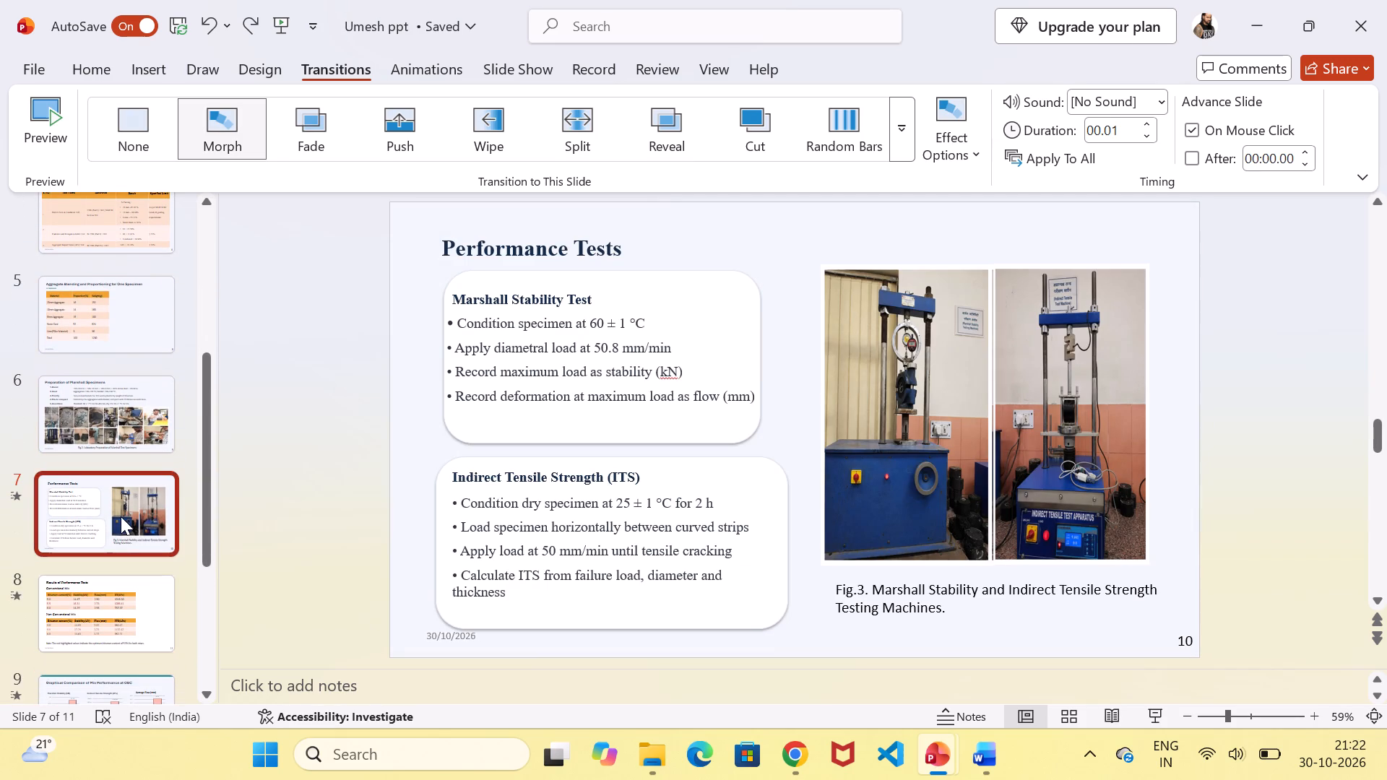
pyautogui.click(121, 516)
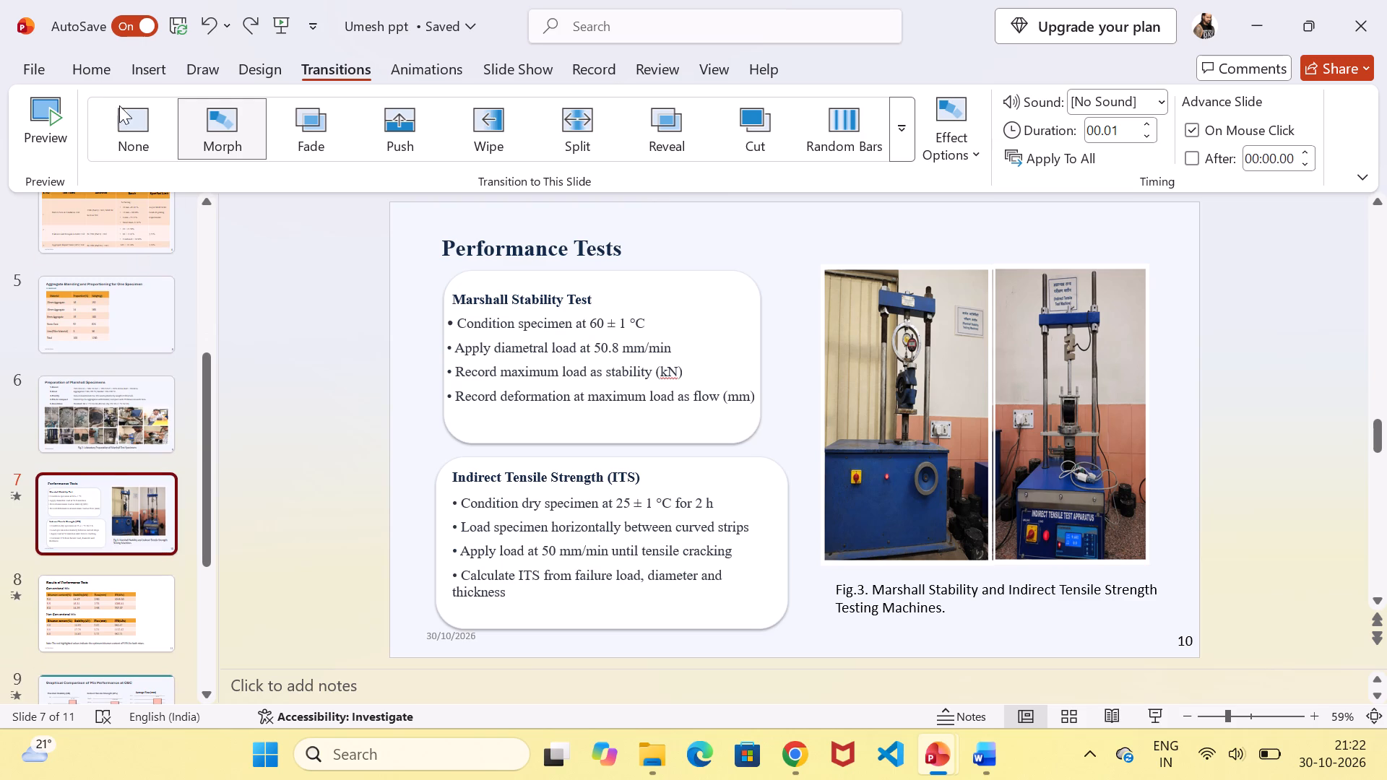
pyautogui.click(129, 117)
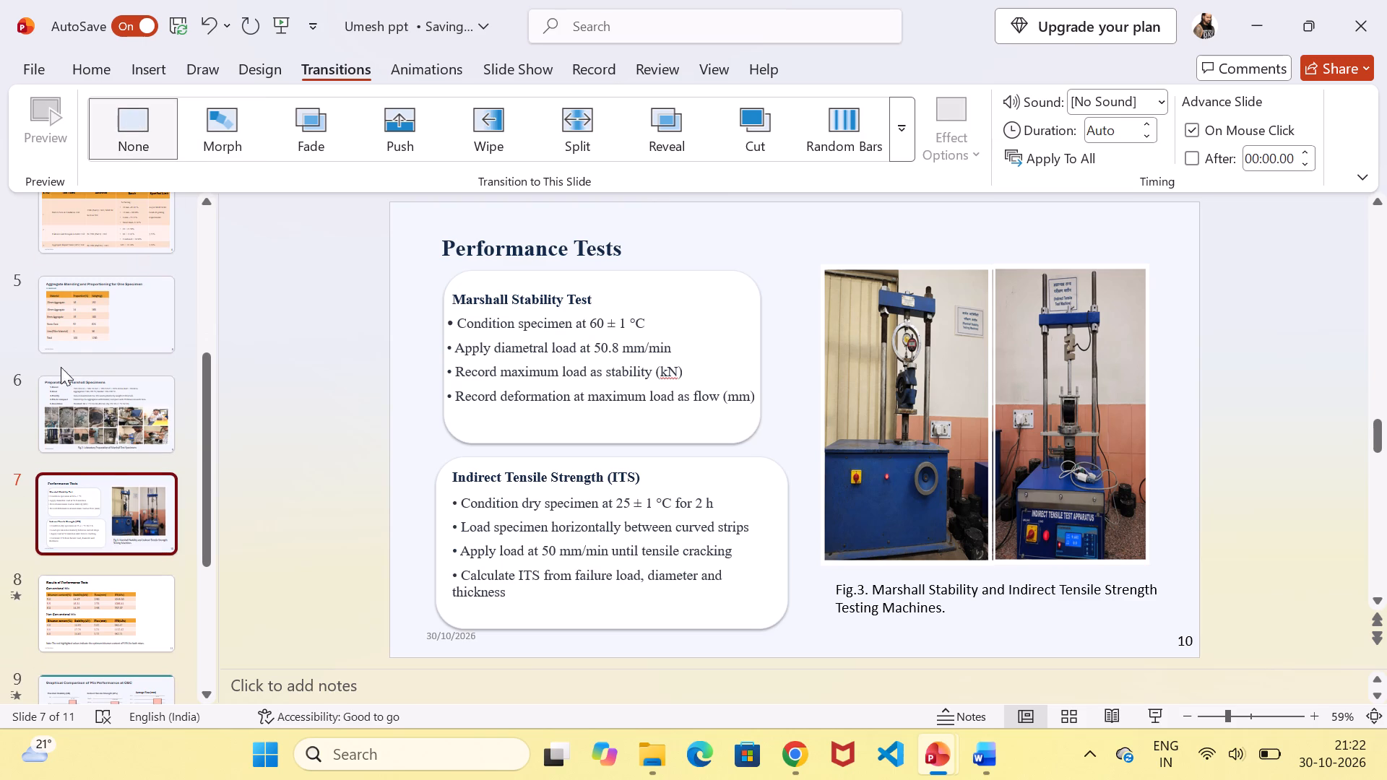
# Remove the Morph transition from the Results of Performance Tests slide and the Graphical Comparison of Mix Performance at OBC slide.
pyautogui.click(95, 588)
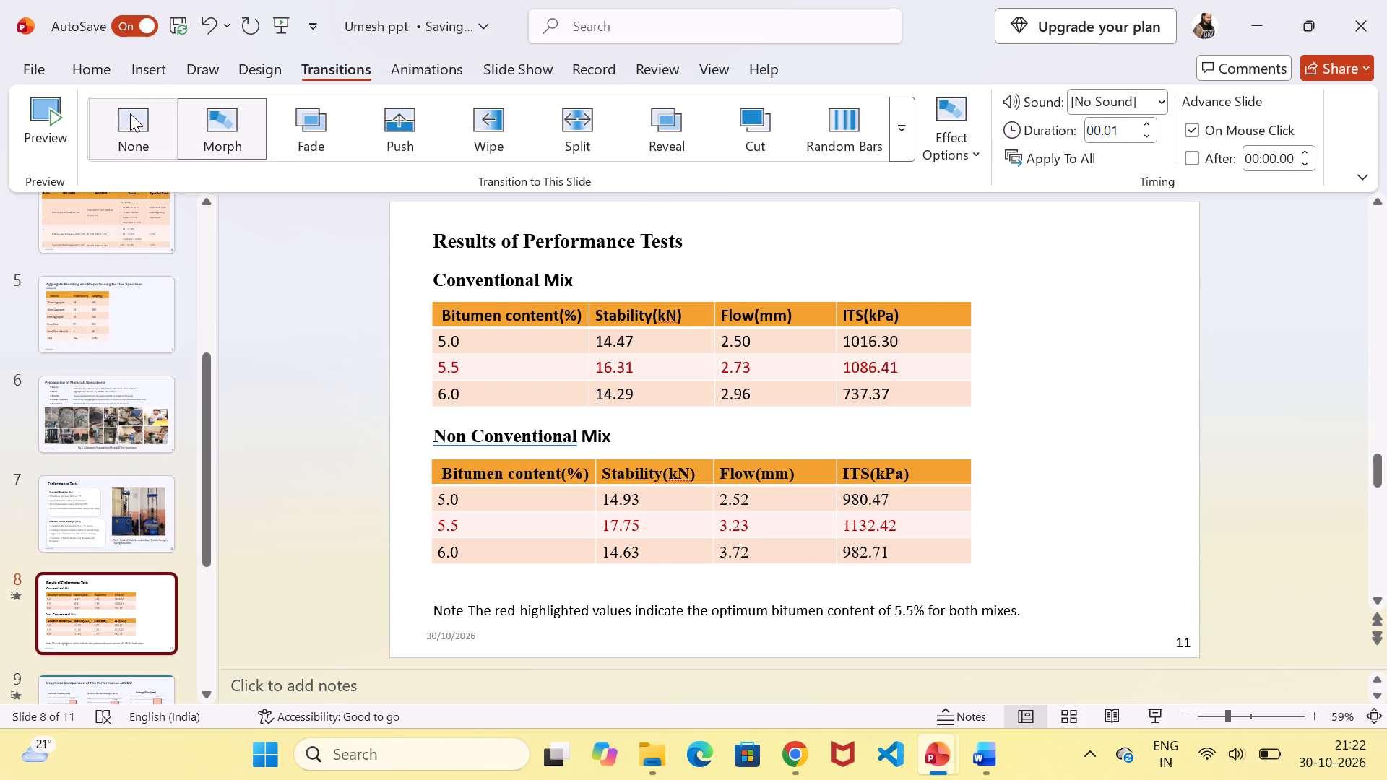
pyautogui.click(129, 118)
pyautogui.scroll(-2, 131, 316)
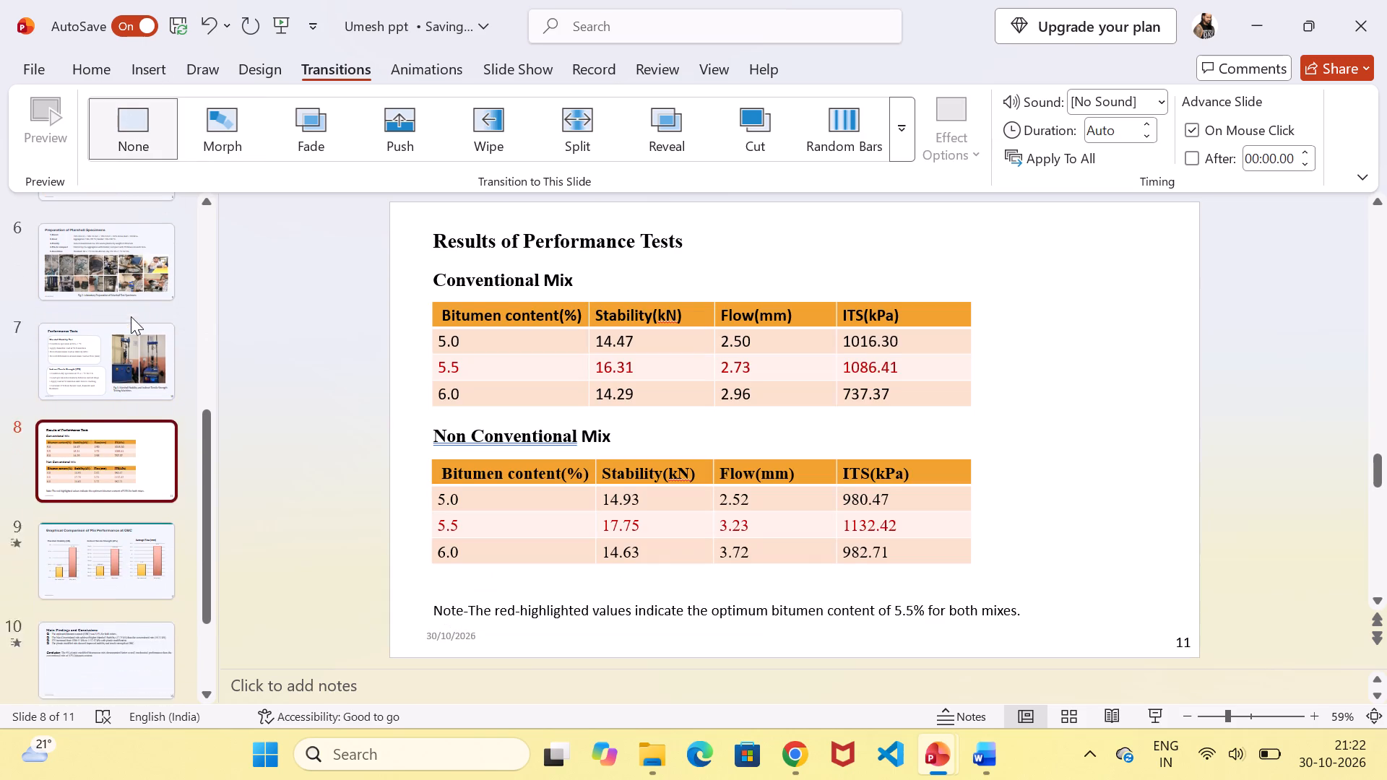
pyautogui.scroll(-1, 131, 316)
pyautogui.click(92, 439)
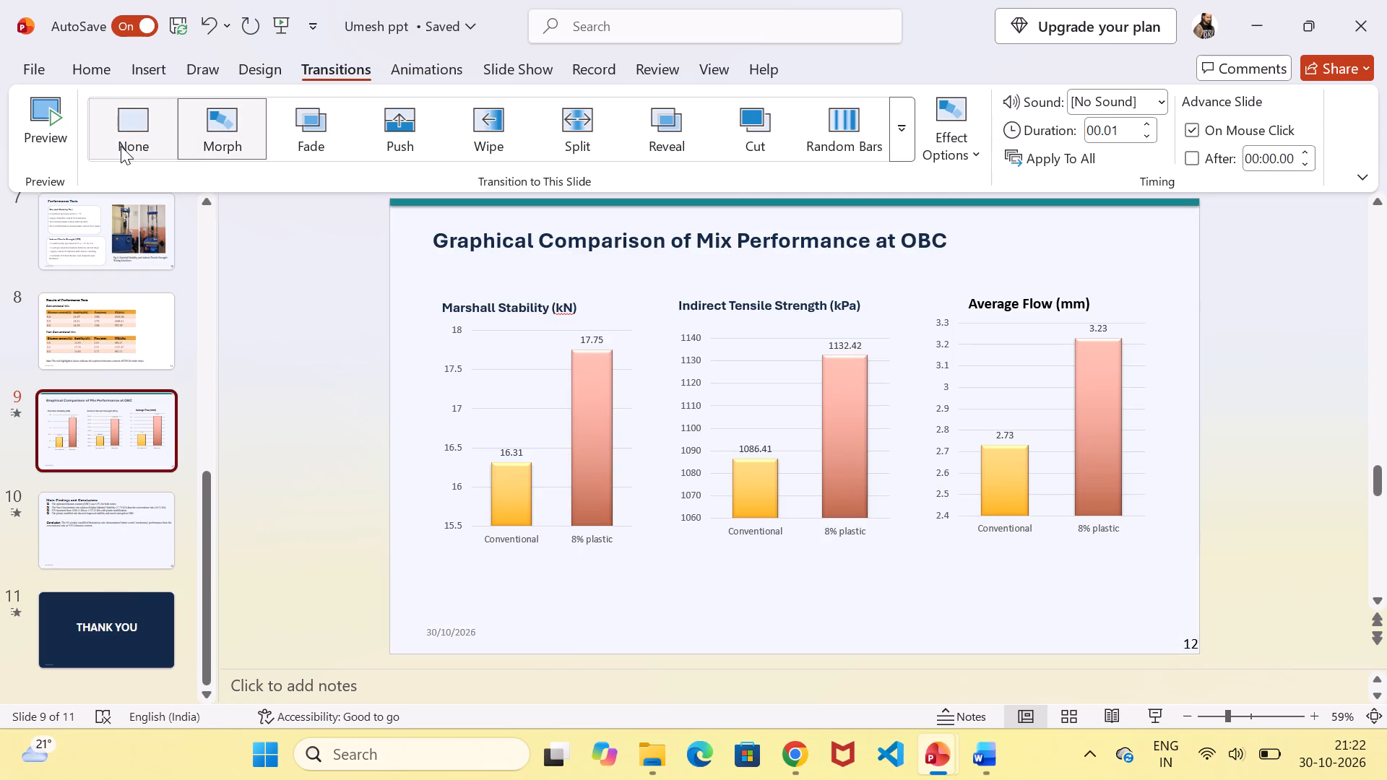
pyautogui.click(121, 146)
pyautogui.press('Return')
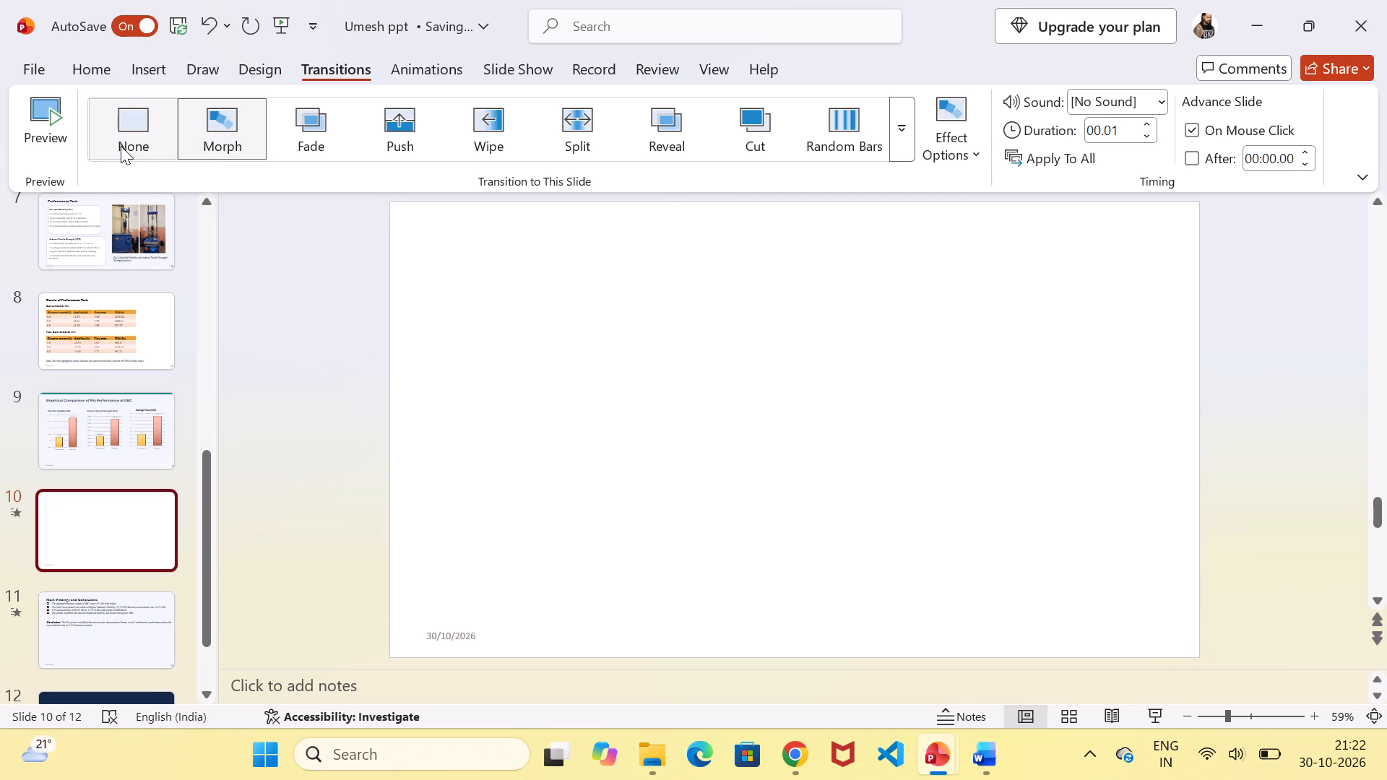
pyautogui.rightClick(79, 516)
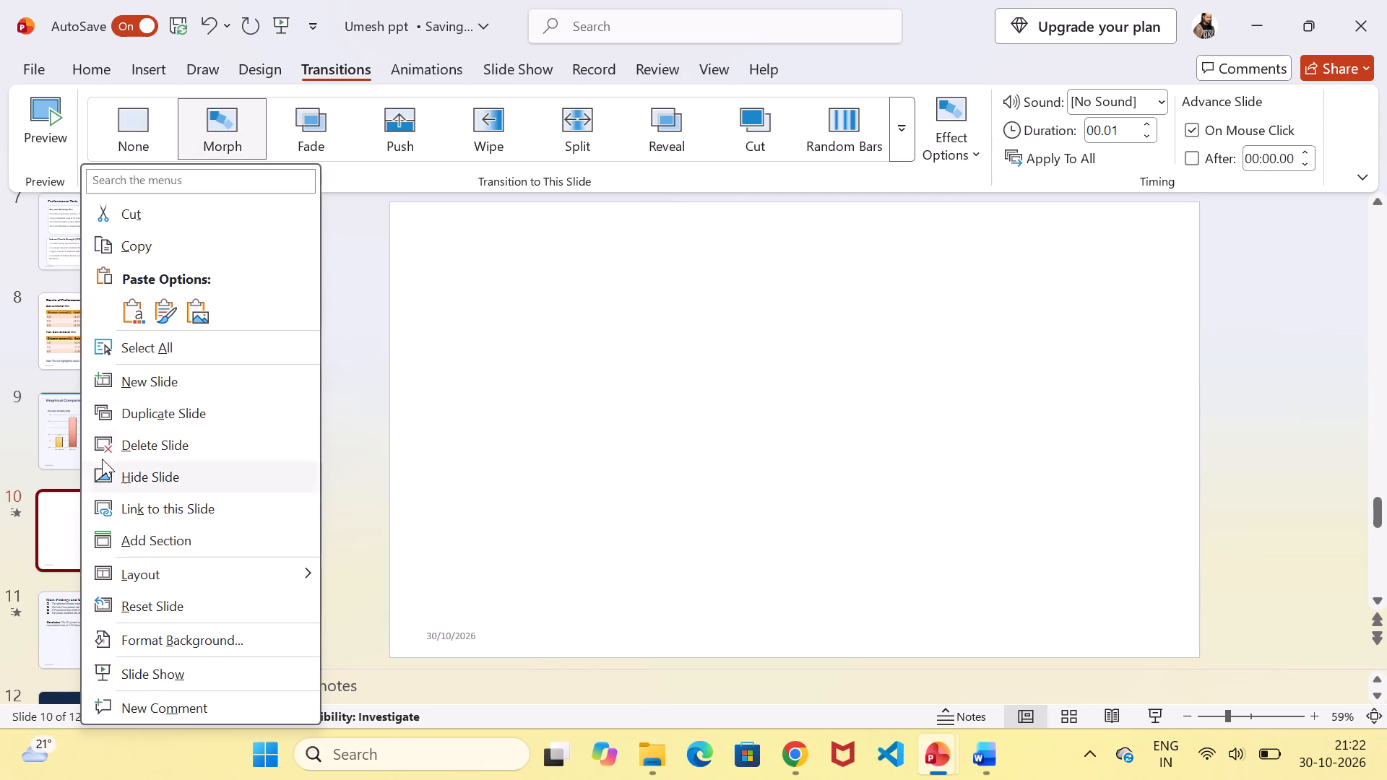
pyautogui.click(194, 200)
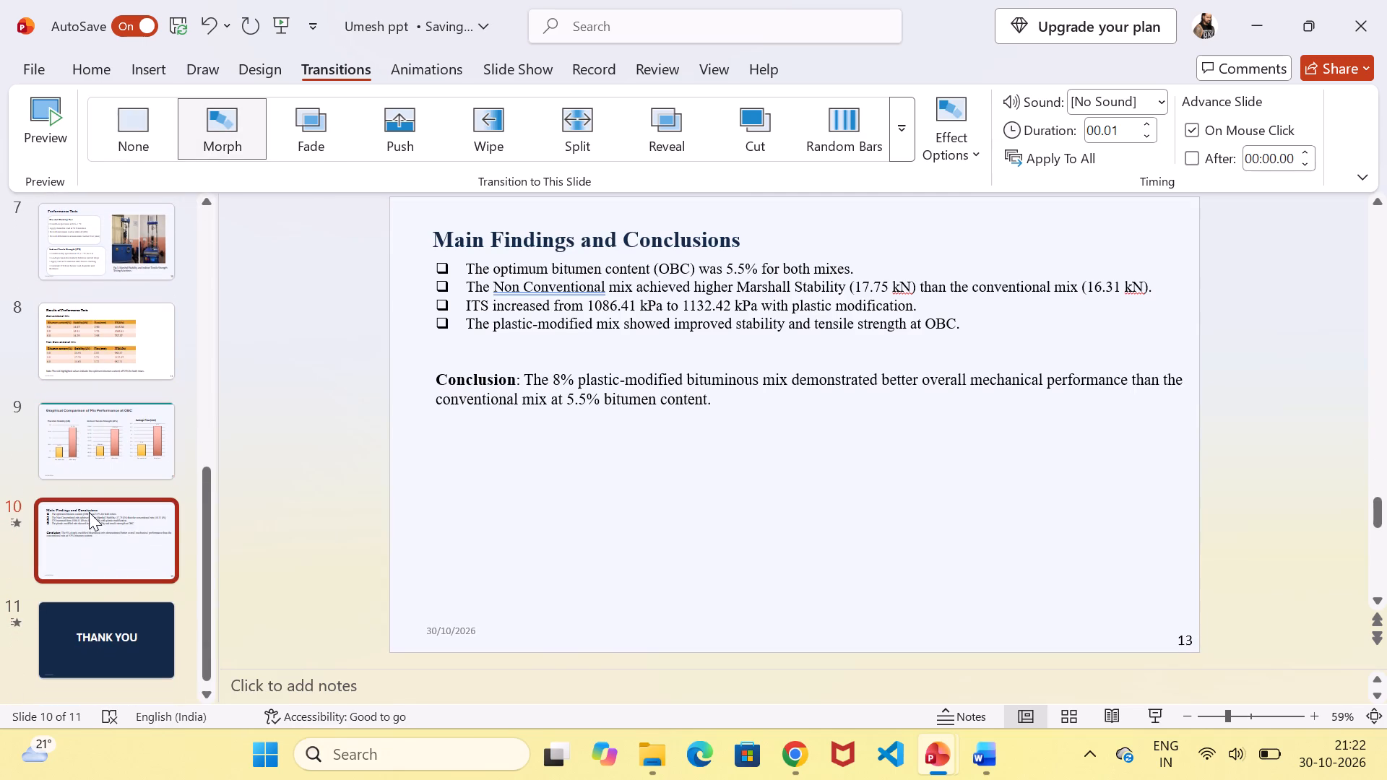
# Remove the Morph transition from the Main Findings and Conclusions slide and the closing Thank You slide.
pyautogui.rightClick(95, 527)
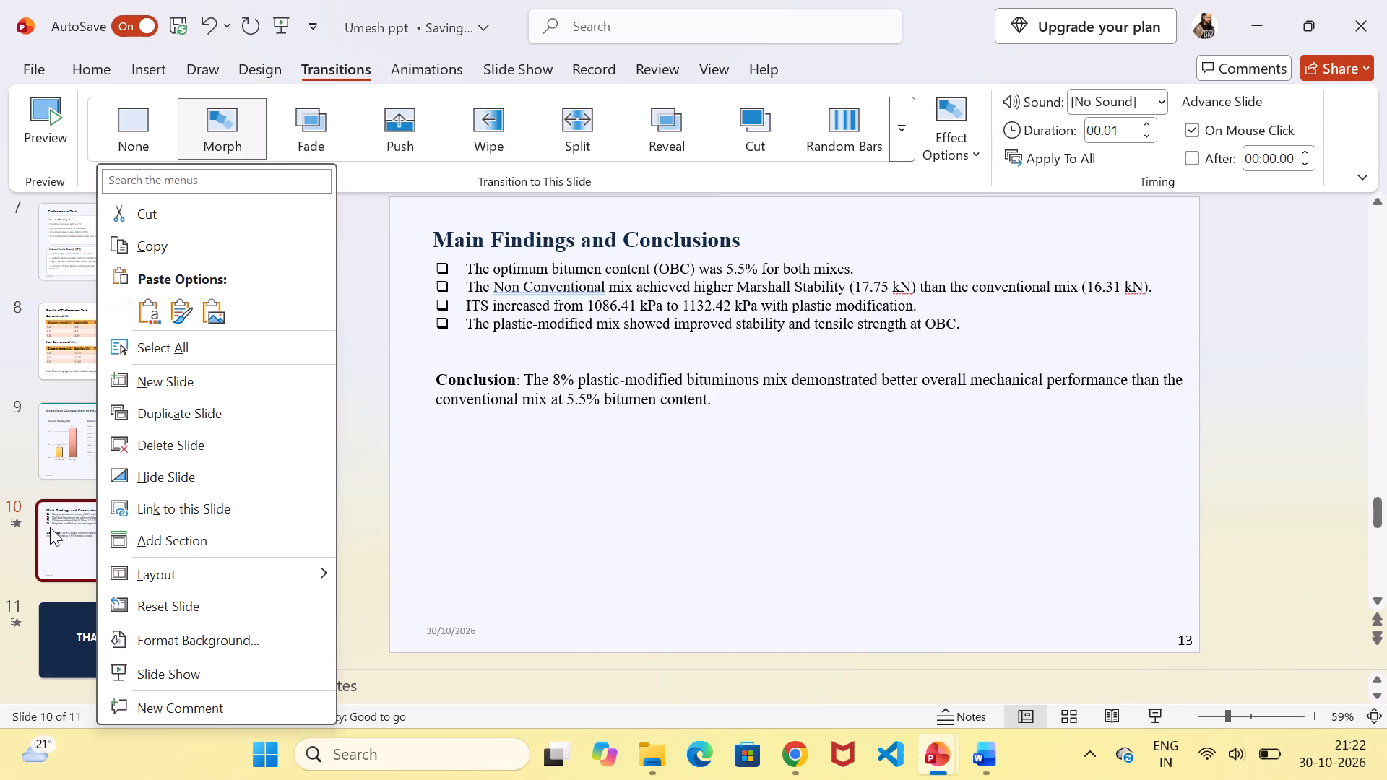
pyautogui.click(50, 527)
pyautogui.click(121, 142)
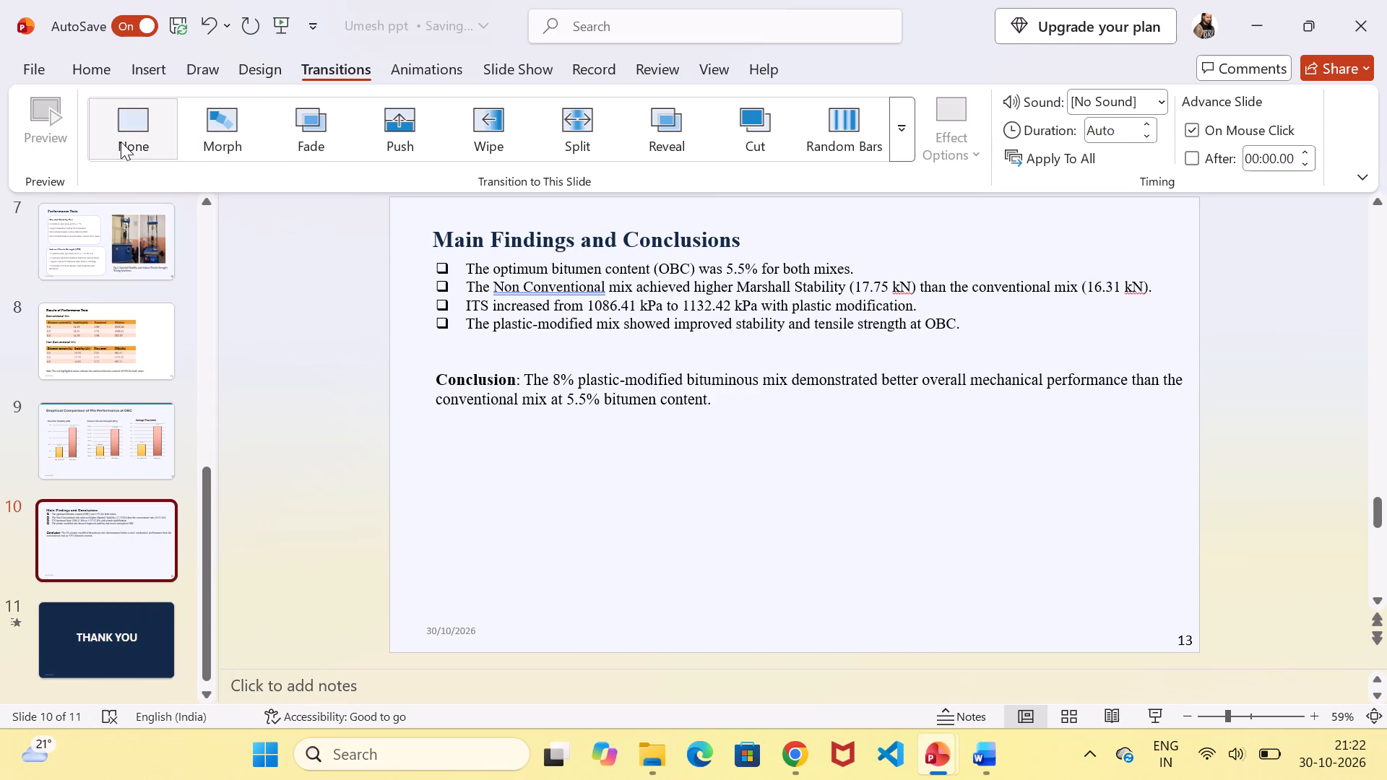
pyautogui.scroll(-1, 178, 402)
pyautogui.click(74, 612)
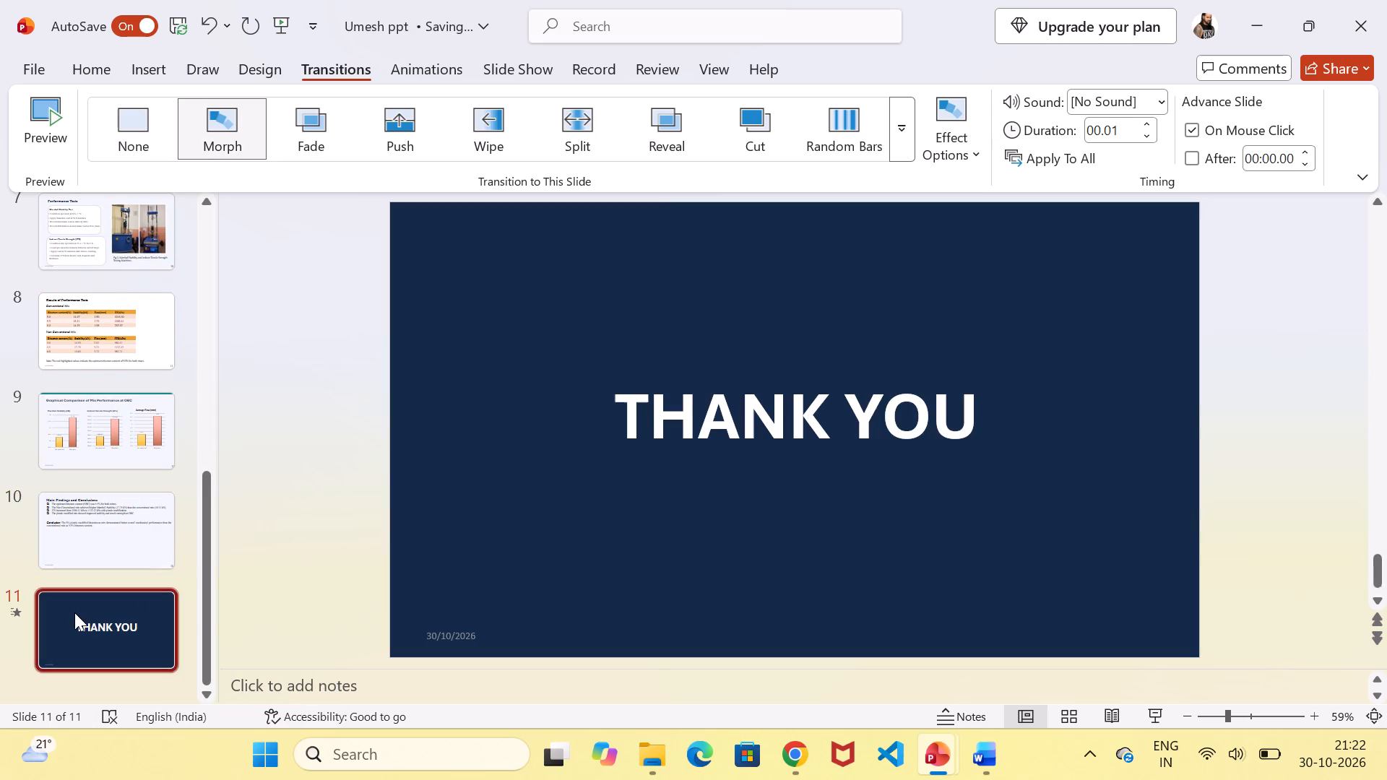
pyautogui.click(123, 136)
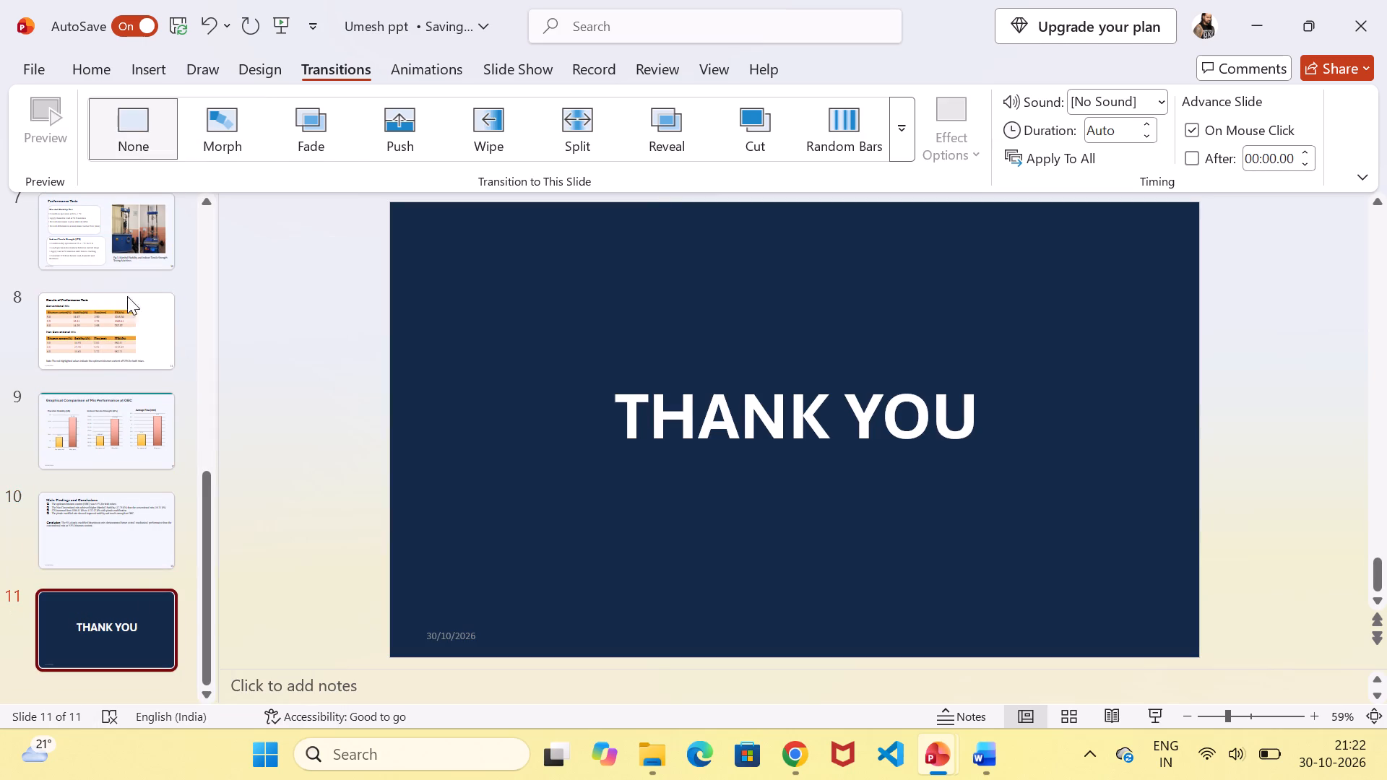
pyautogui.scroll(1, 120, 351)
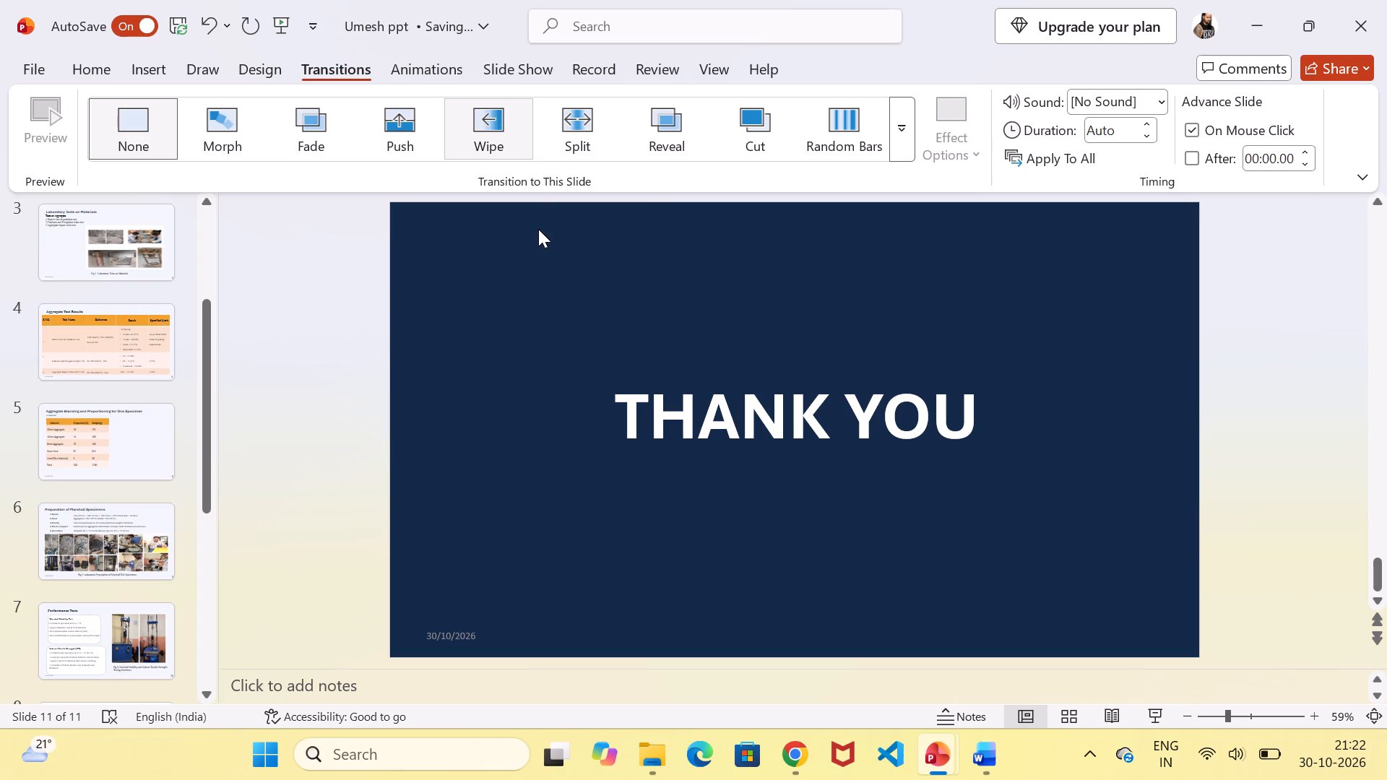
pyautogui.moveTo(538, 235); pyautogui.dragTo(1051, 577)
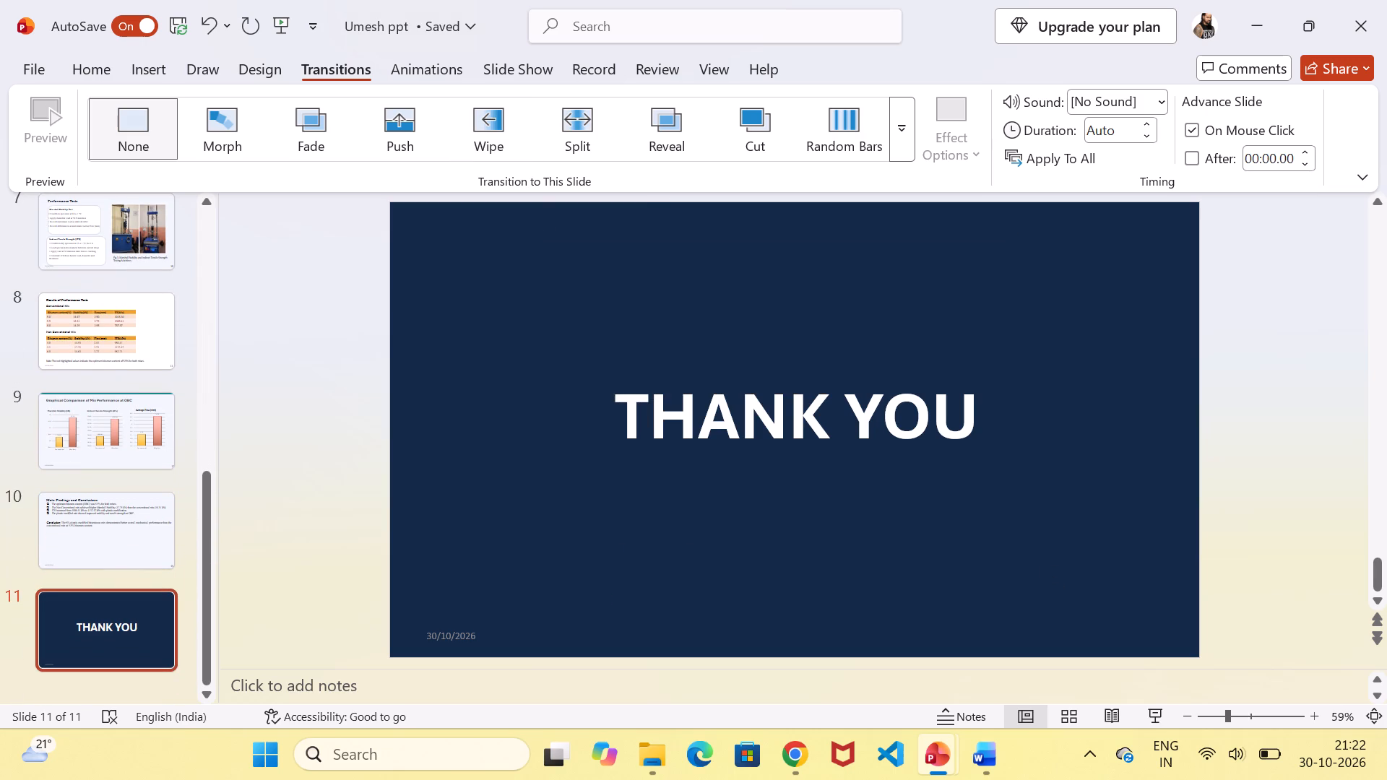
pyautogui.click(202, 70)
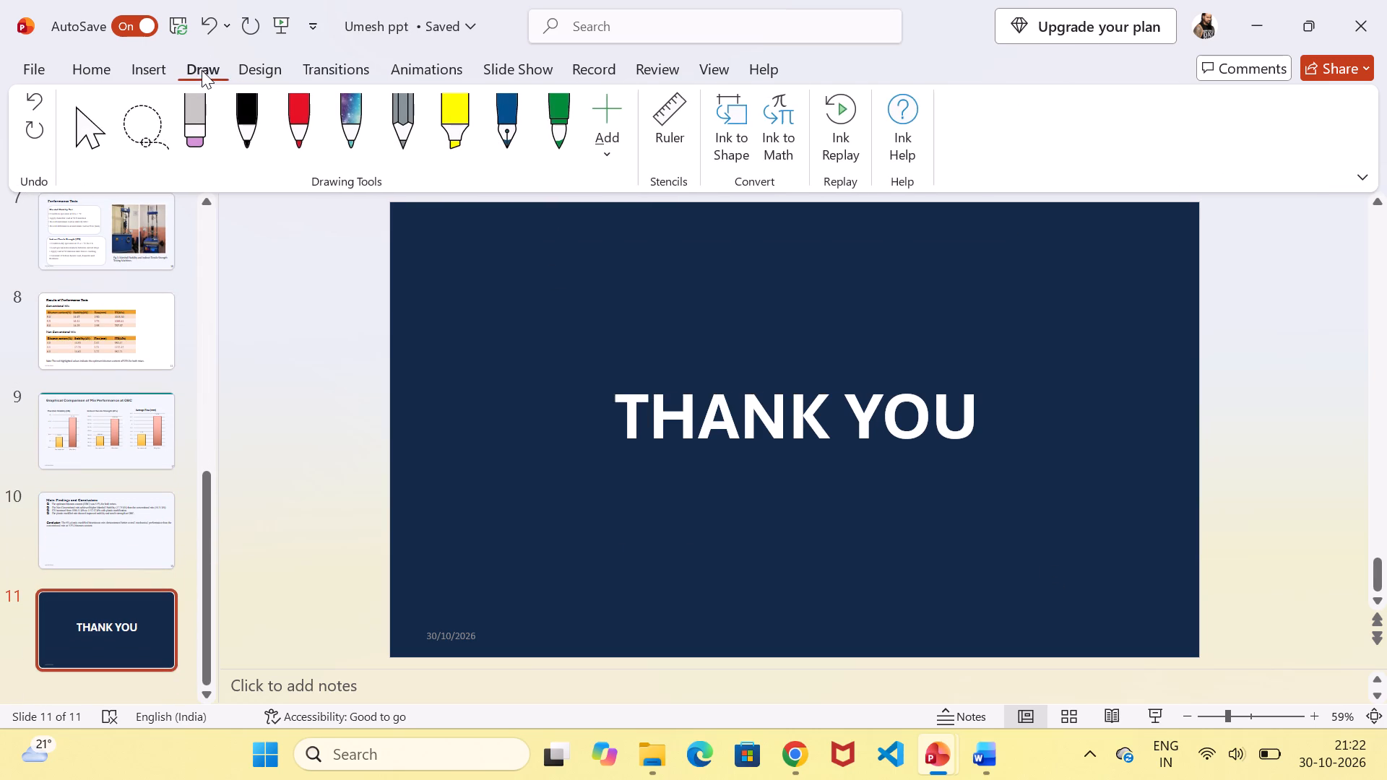
# Apply the white design theme with Bjorn colours to the presentation and set its theme fonts to Office (Aptos Display, Aptos).
pyautogui.click(244, 62)
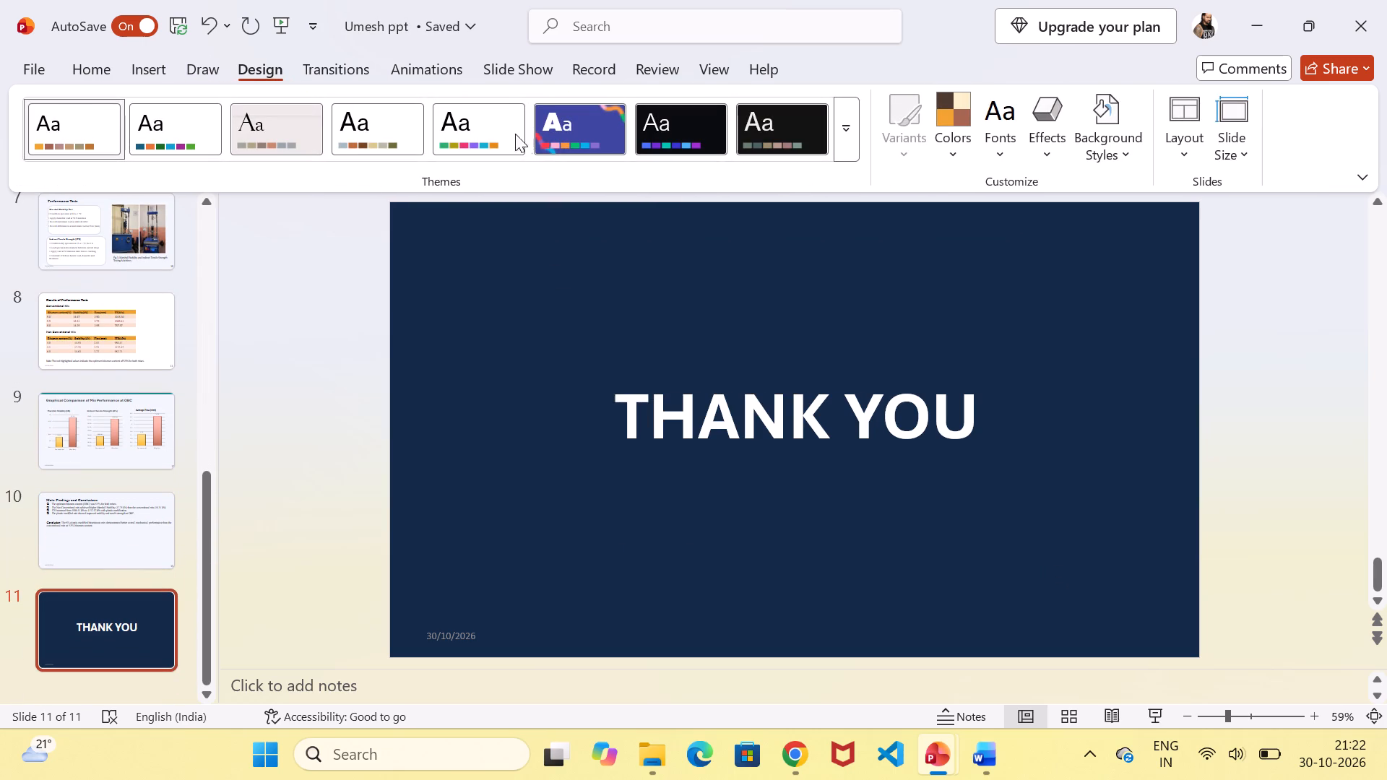
pyautogui.click(495, 131)
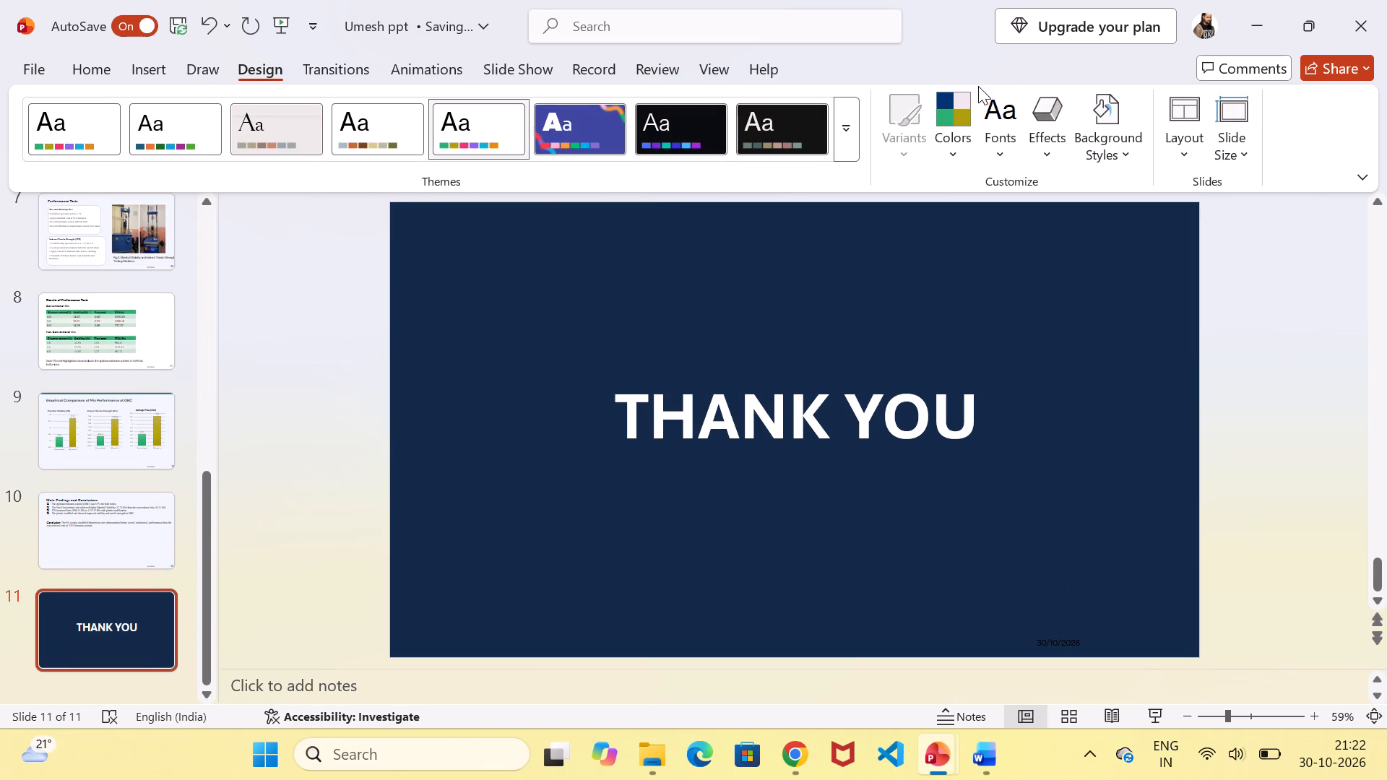
pyautogui.click(1003, 129)
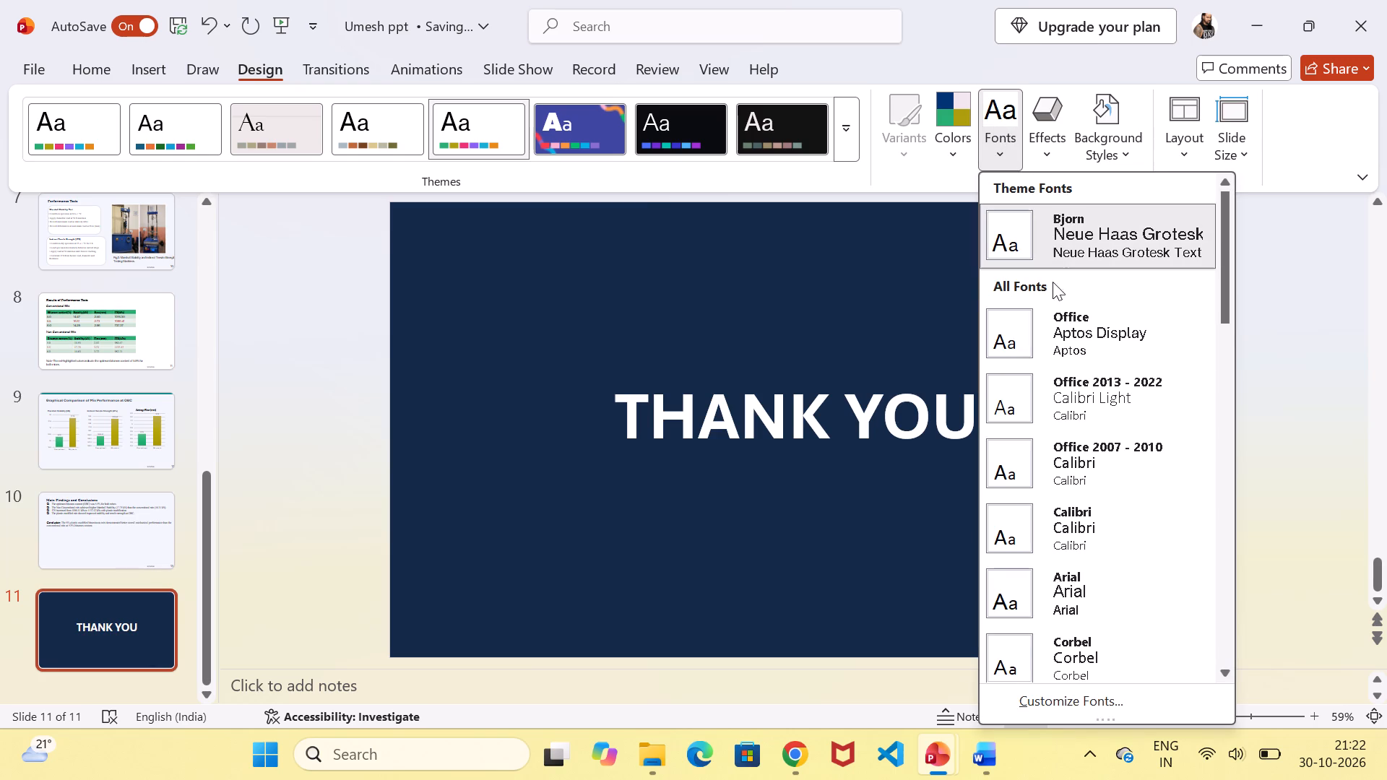
pyautogui.click(1047, 318)
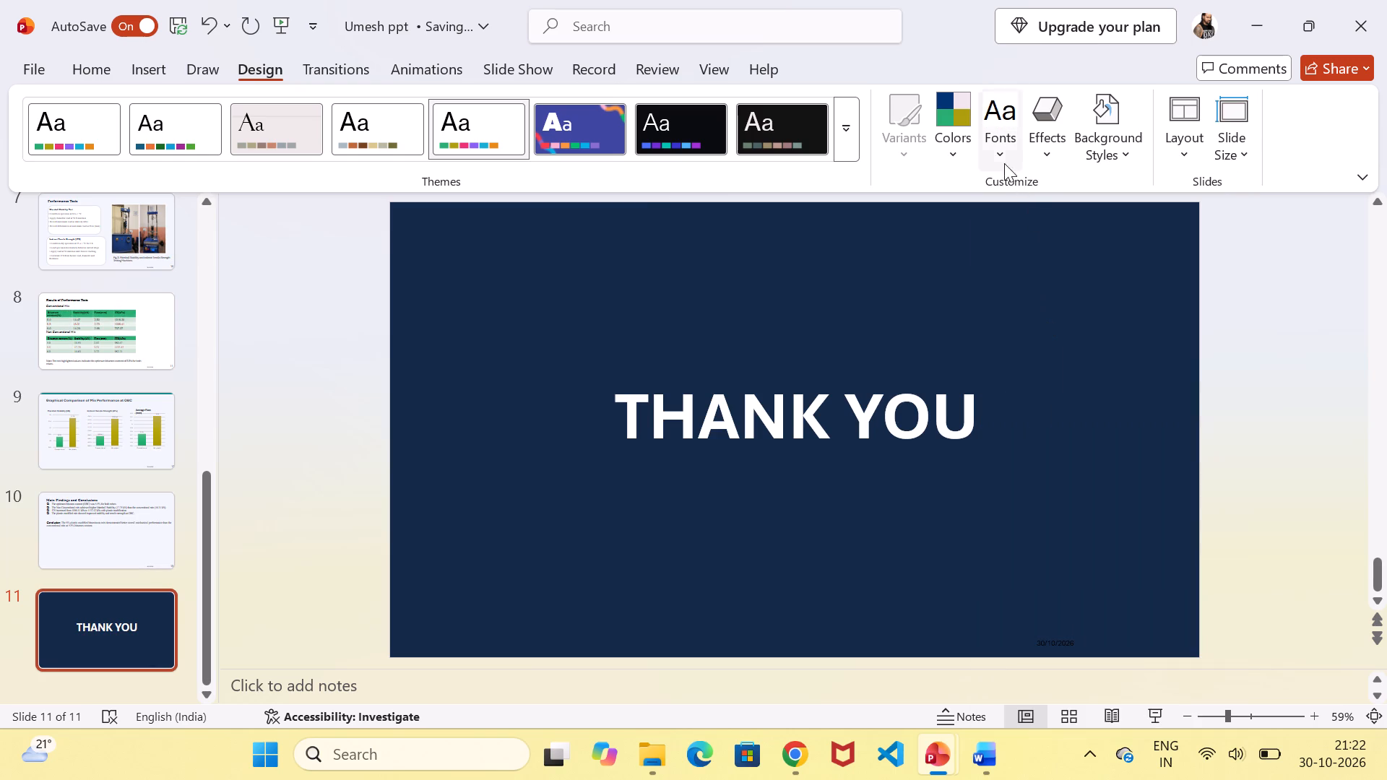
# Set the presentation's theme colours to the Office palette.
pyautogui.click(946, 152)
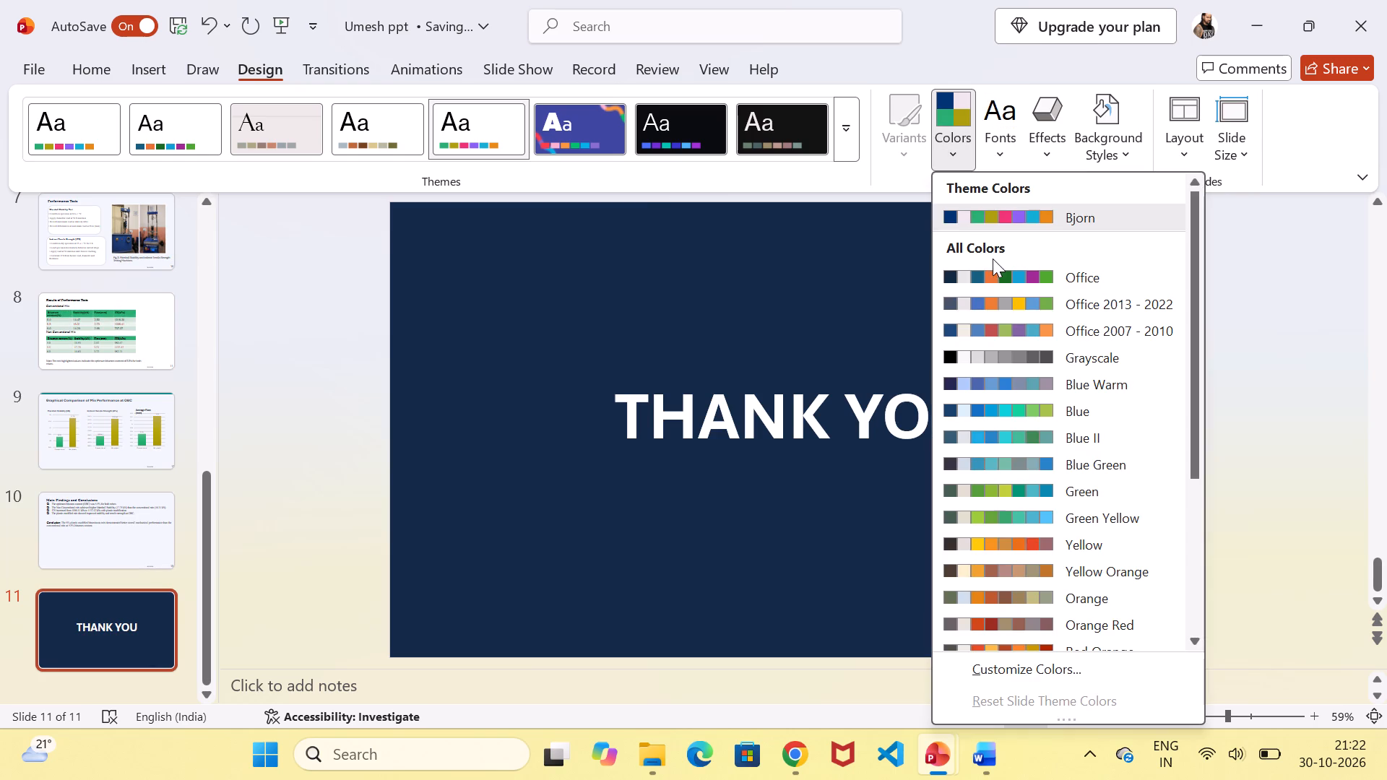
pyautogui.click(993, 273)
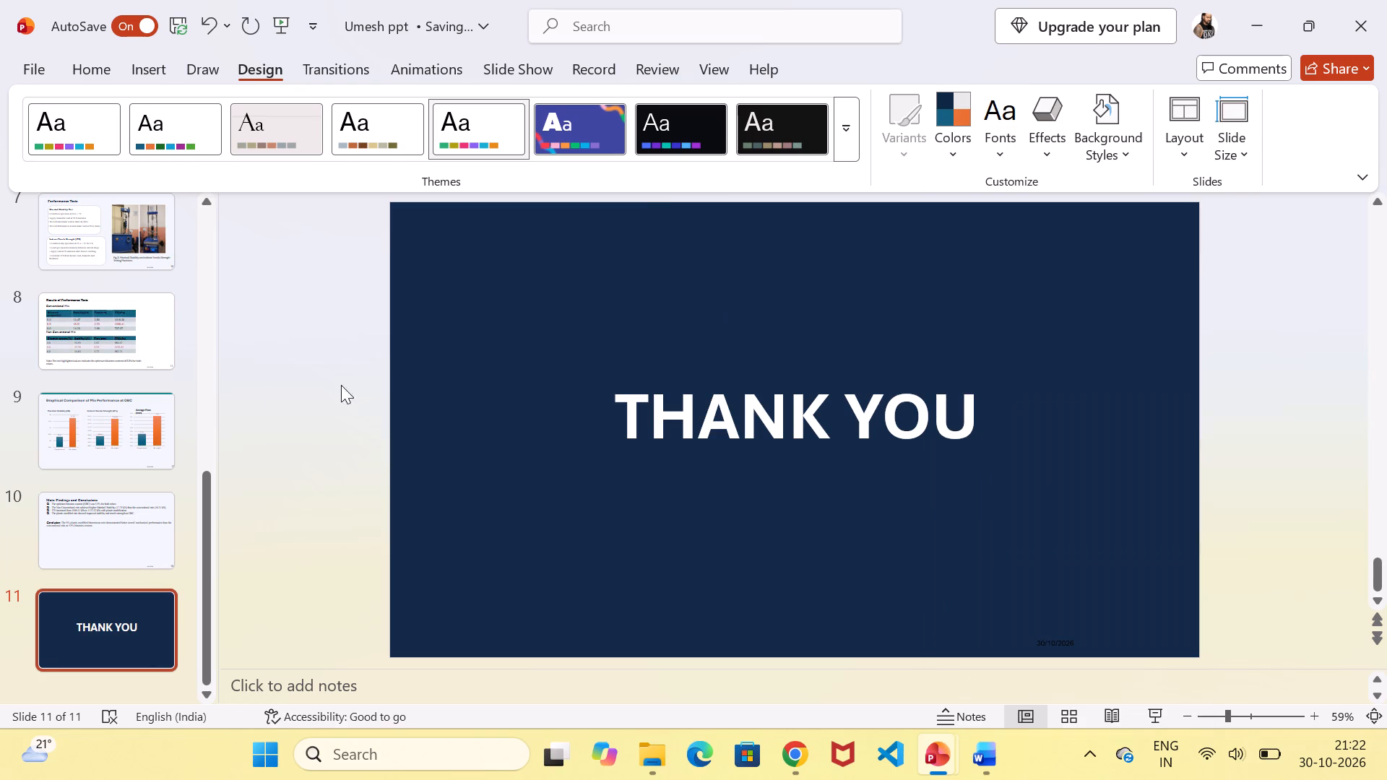
# Examine how the recoloured tables and charts look on the Results of Performance Tests and Graphical Comparison slides.
pyautogui.click(139, 354)
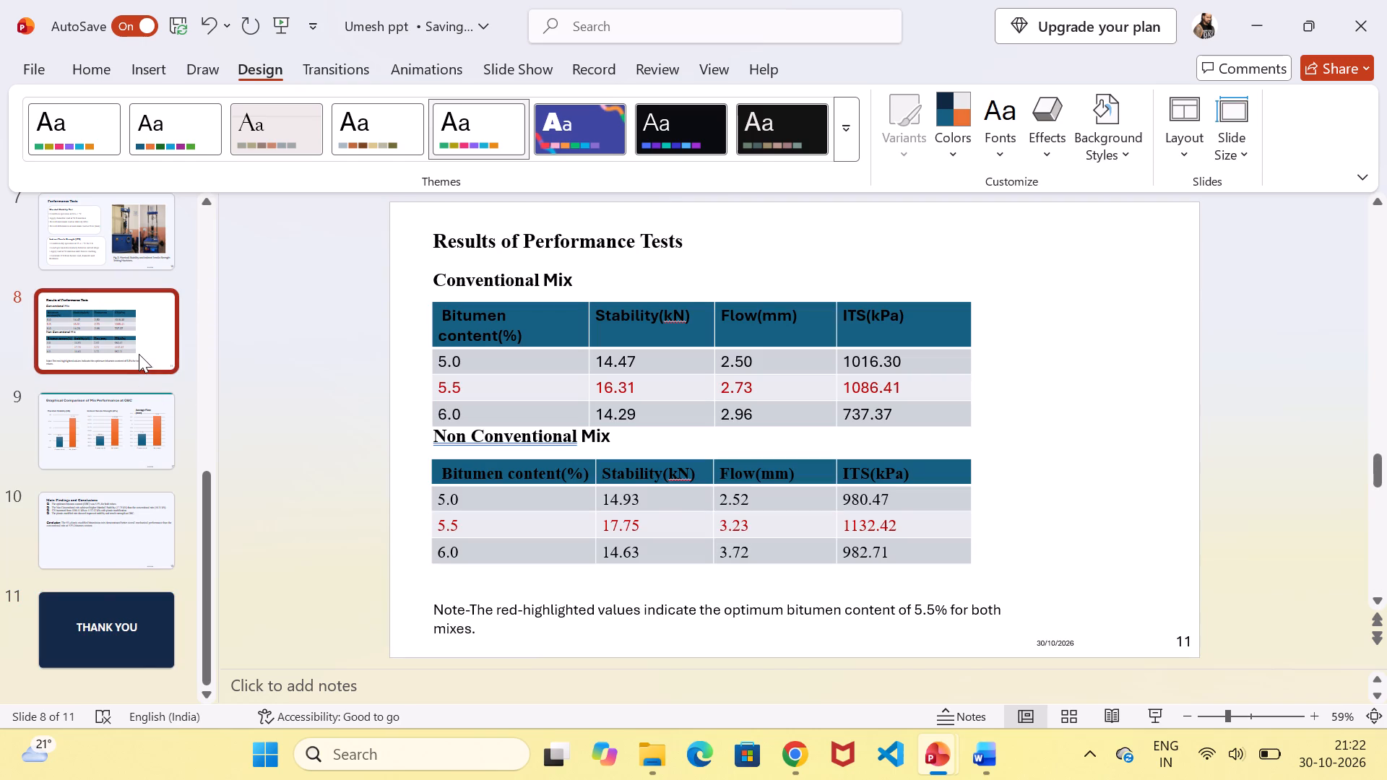
pyautogui.click(62, 467)
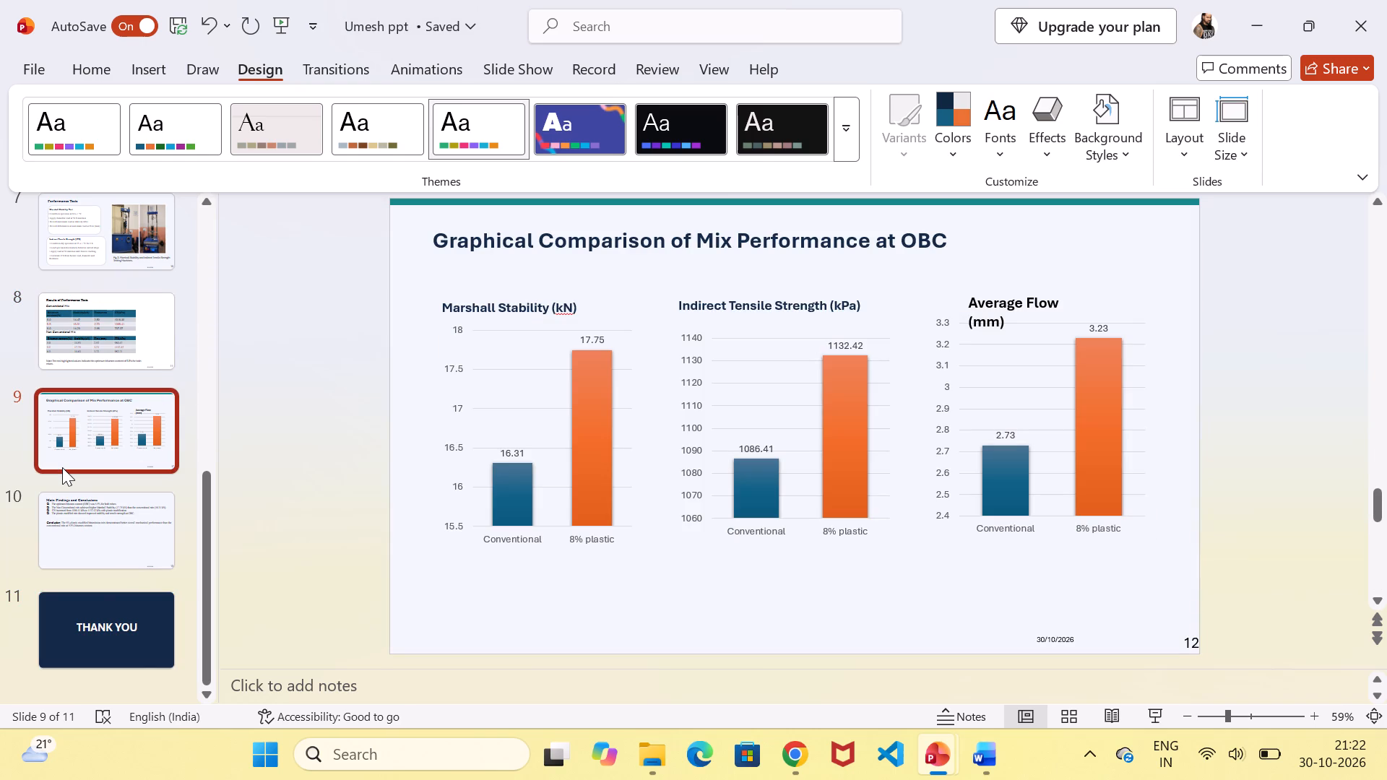
pyautogui.click(116, 368)
pyautogui.scroll(1, 116, 368)
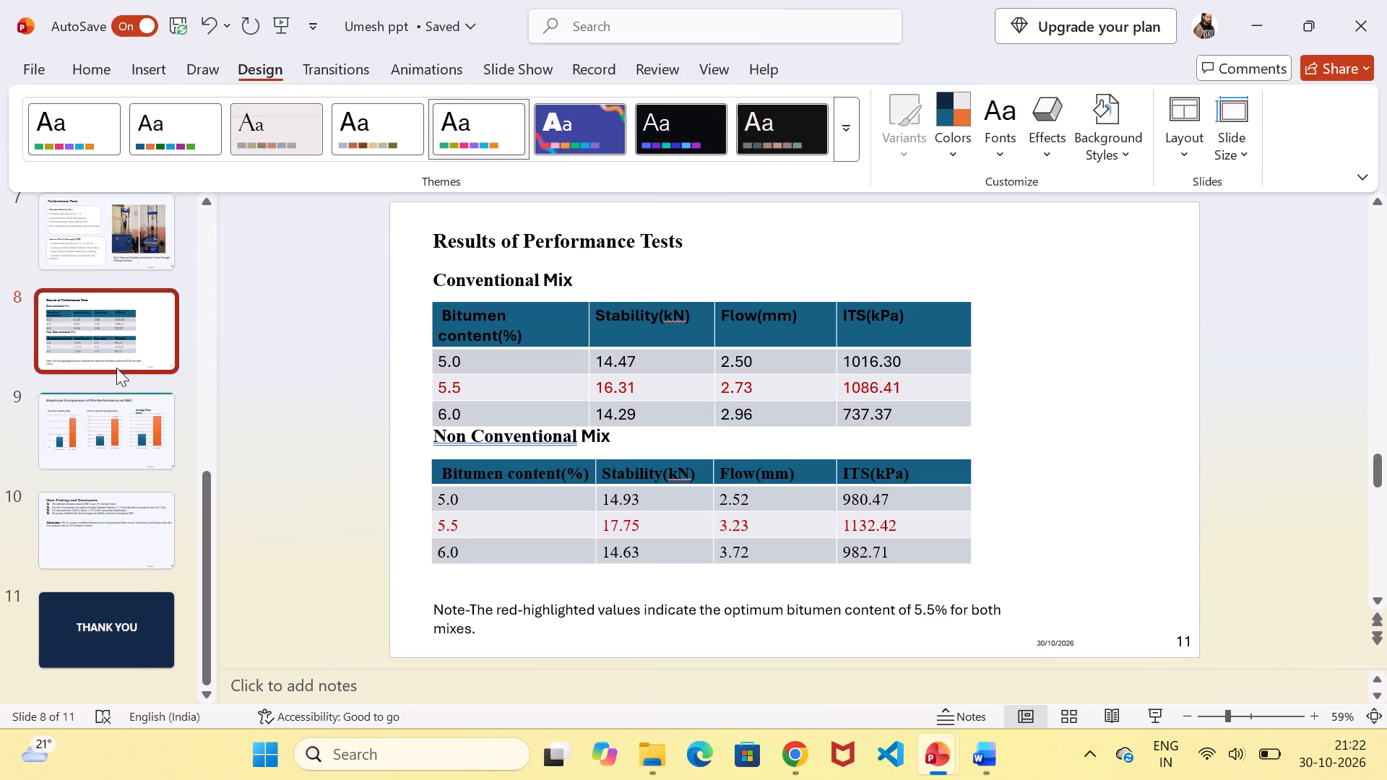
pyautogui.scroll(3, 116, 368)
pyautogui.scroll(-1, 116, 368)
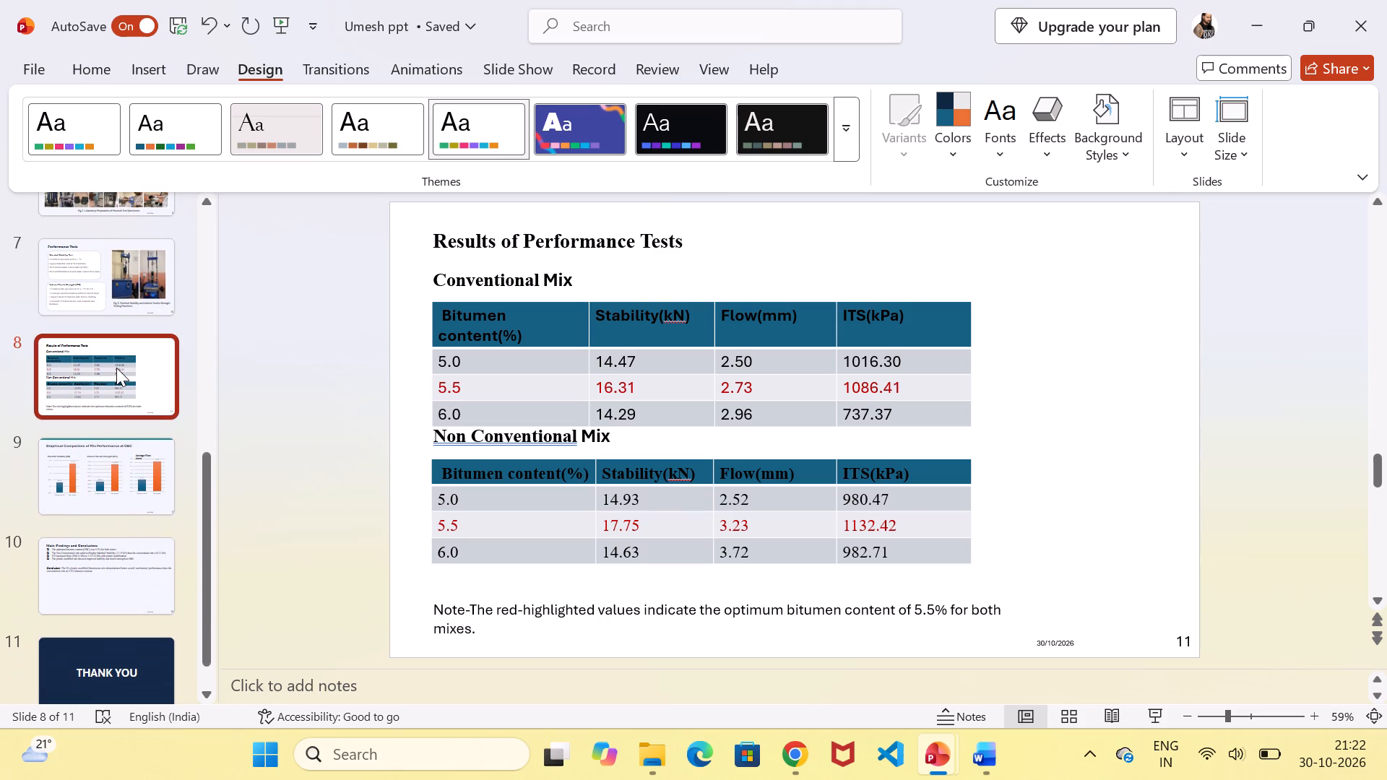
pyautogui.click(116, 368)
# Set the theme colours to the Green palette from the Graphical Comparison of Mix Performance at OBC slide.
pyautogui.click(116, 457)
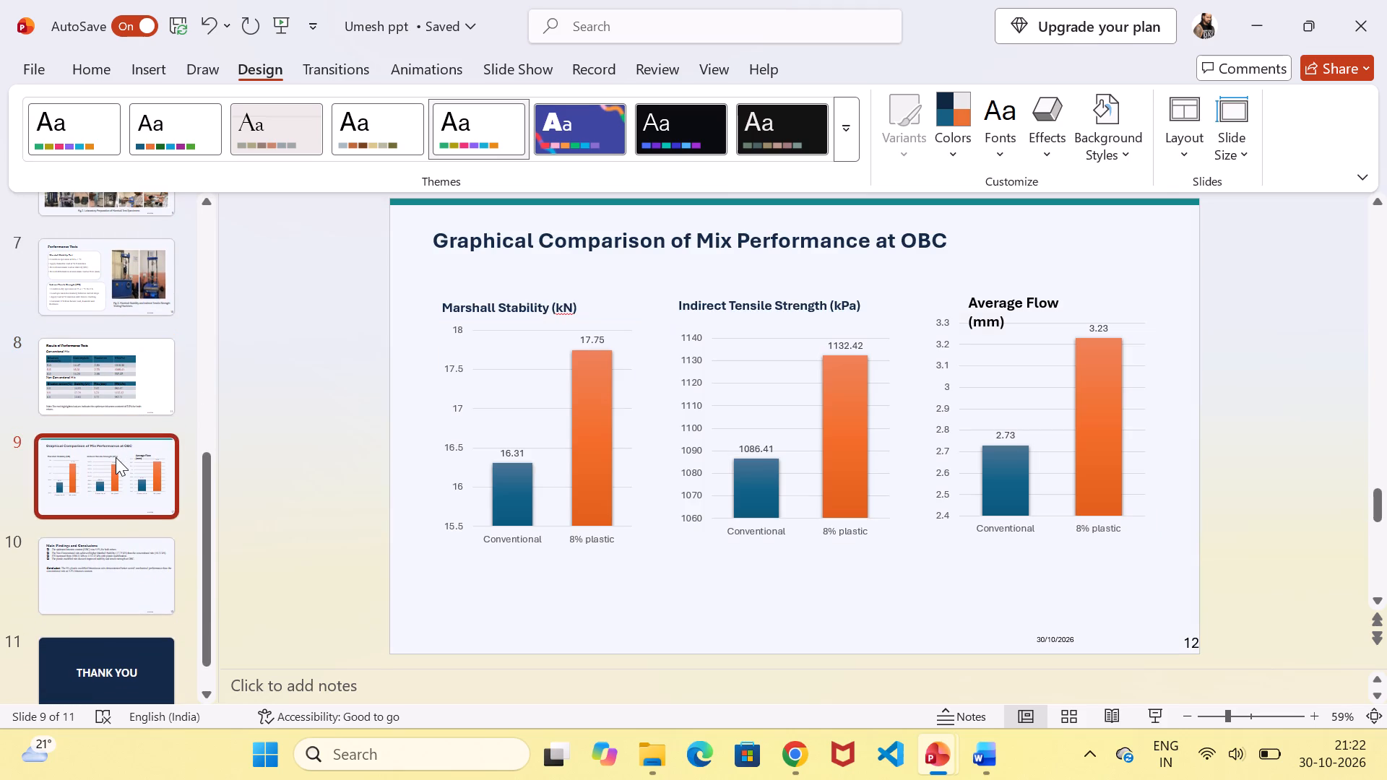
pyautogui.click(973, 147)
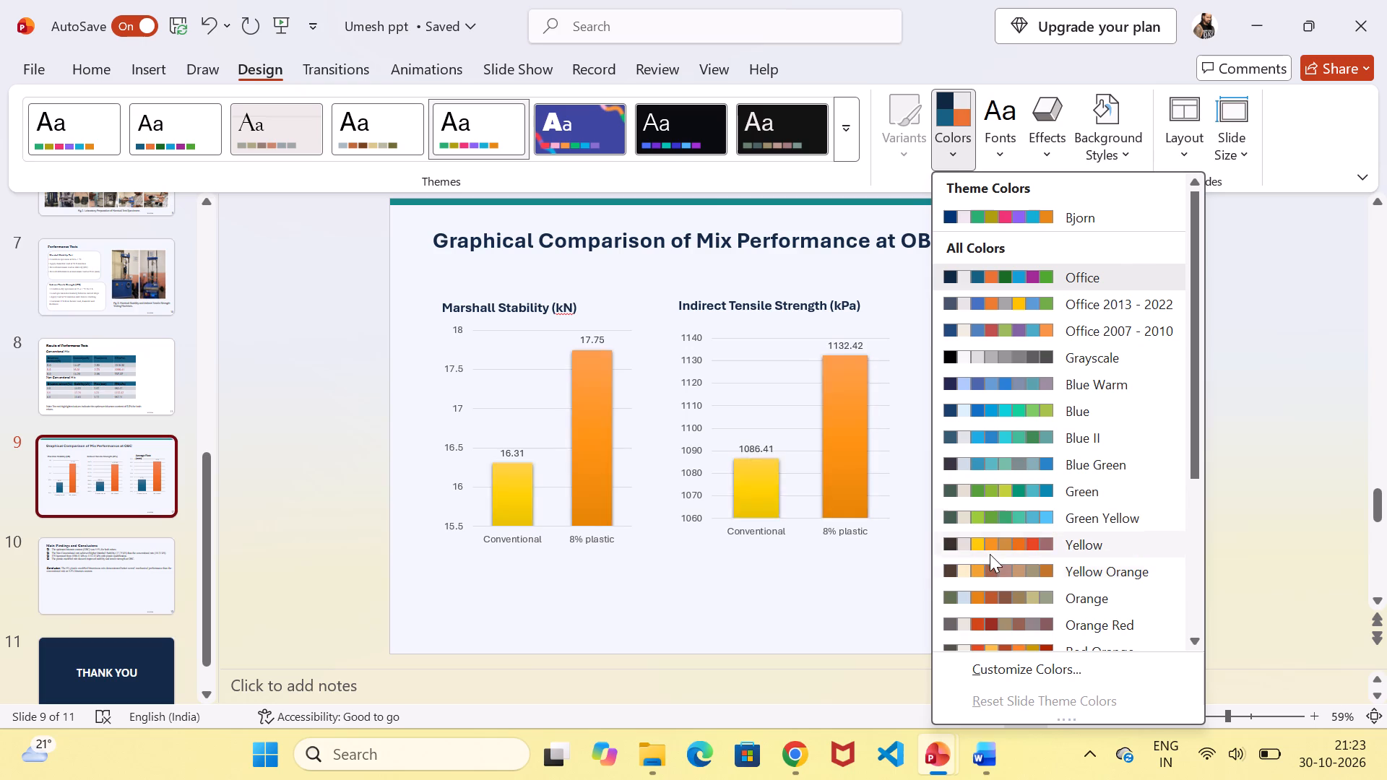
pyautogui.click(1014, 487)
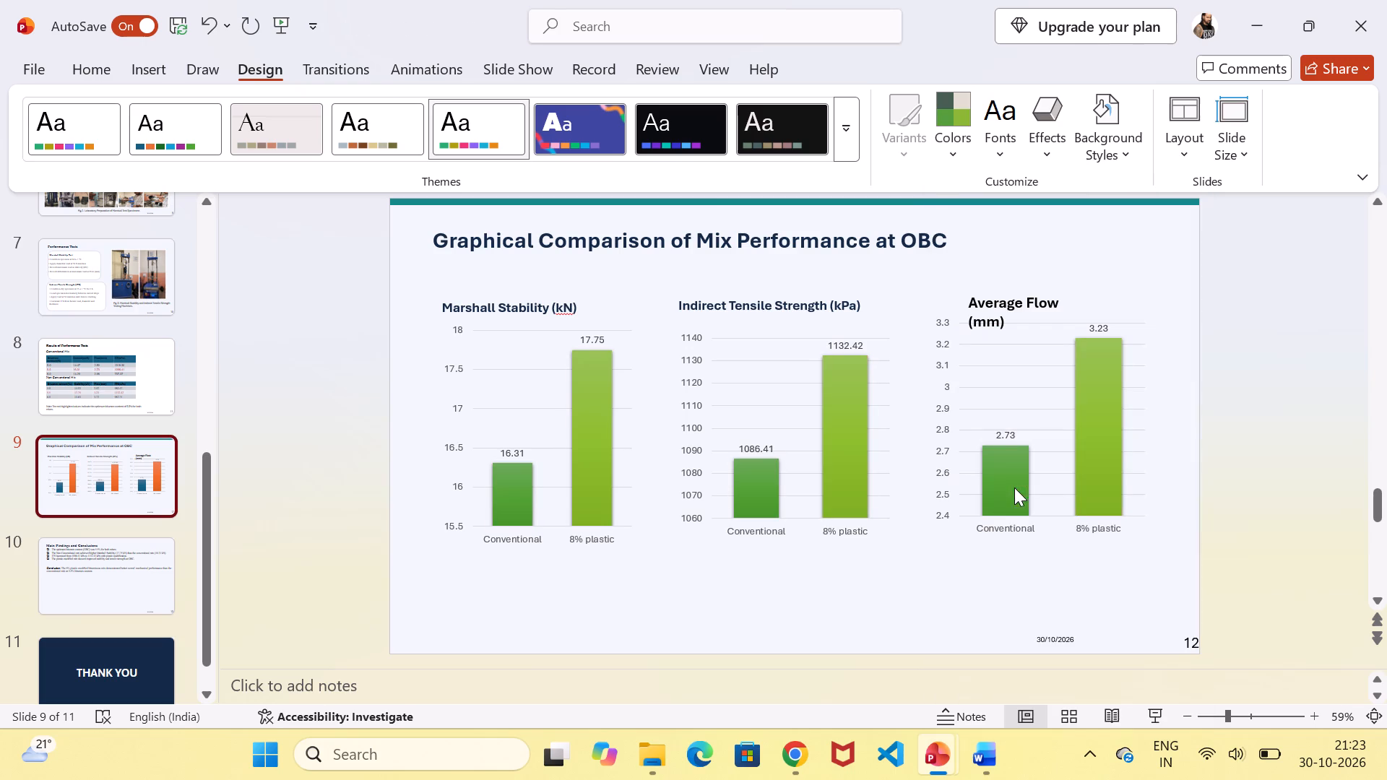
# Examine how the Green theme colours look on the title, laboratory test, aggregate results, specimen preparation, performance results, chart and conclusions slides.
pyautogui.click(152, 395)
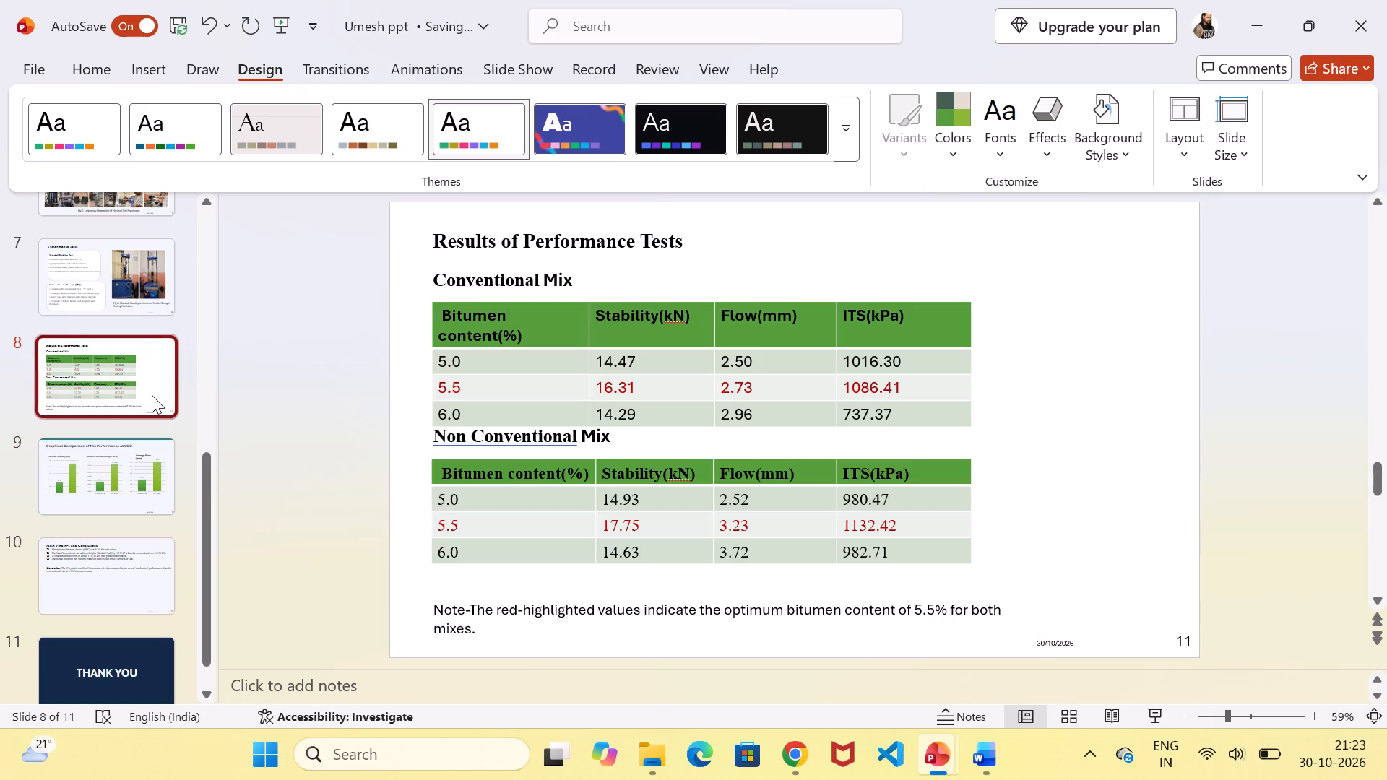
pyautogui.click(113, 468)
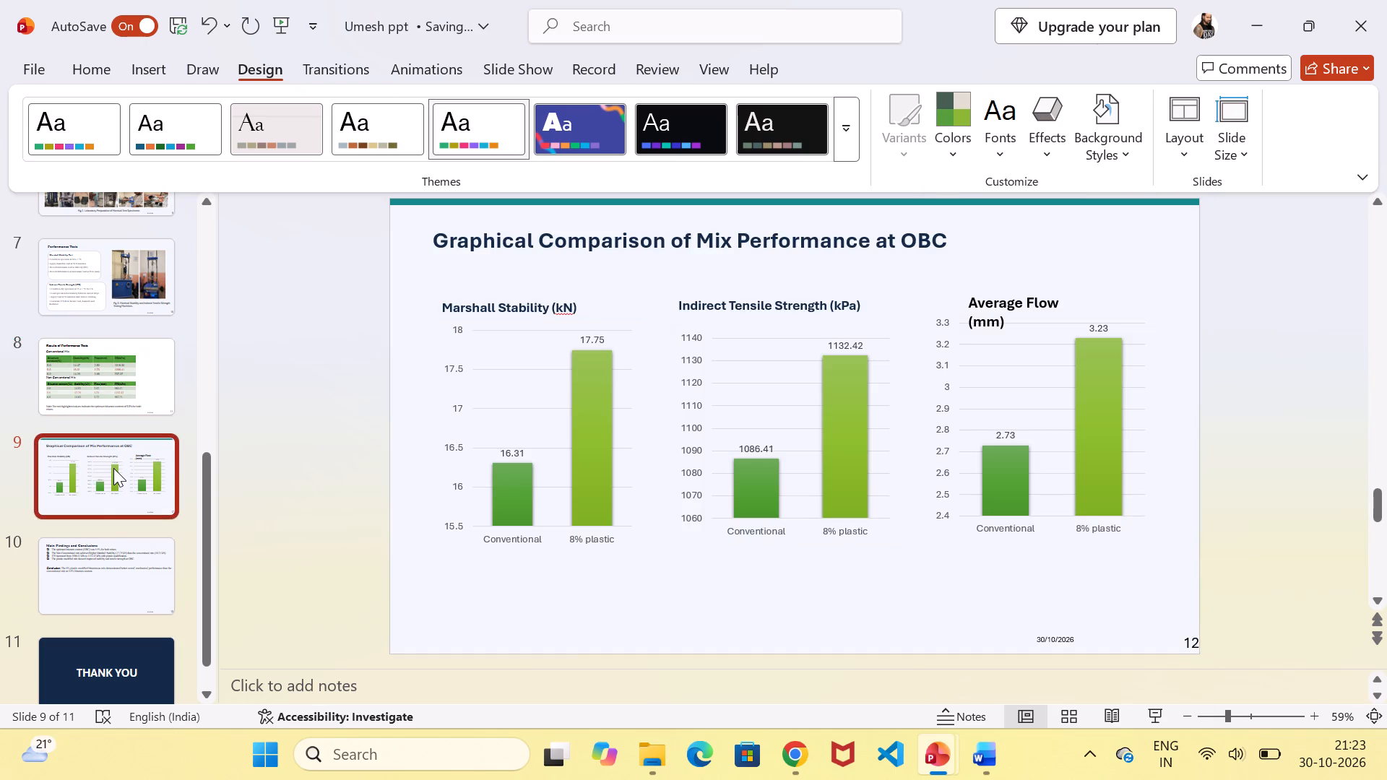
pyautogui.click(104, 571)
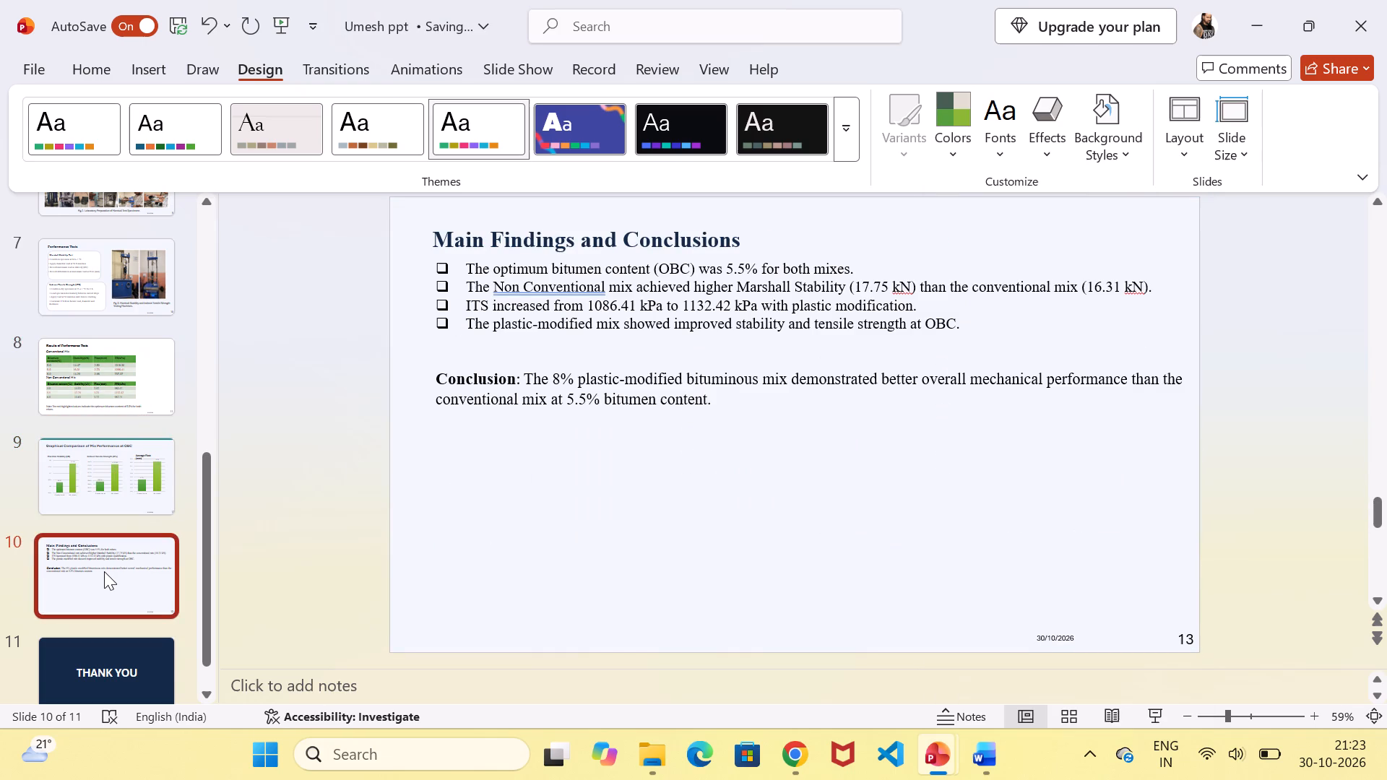
pyautogui.scroll(5, 104, 571)
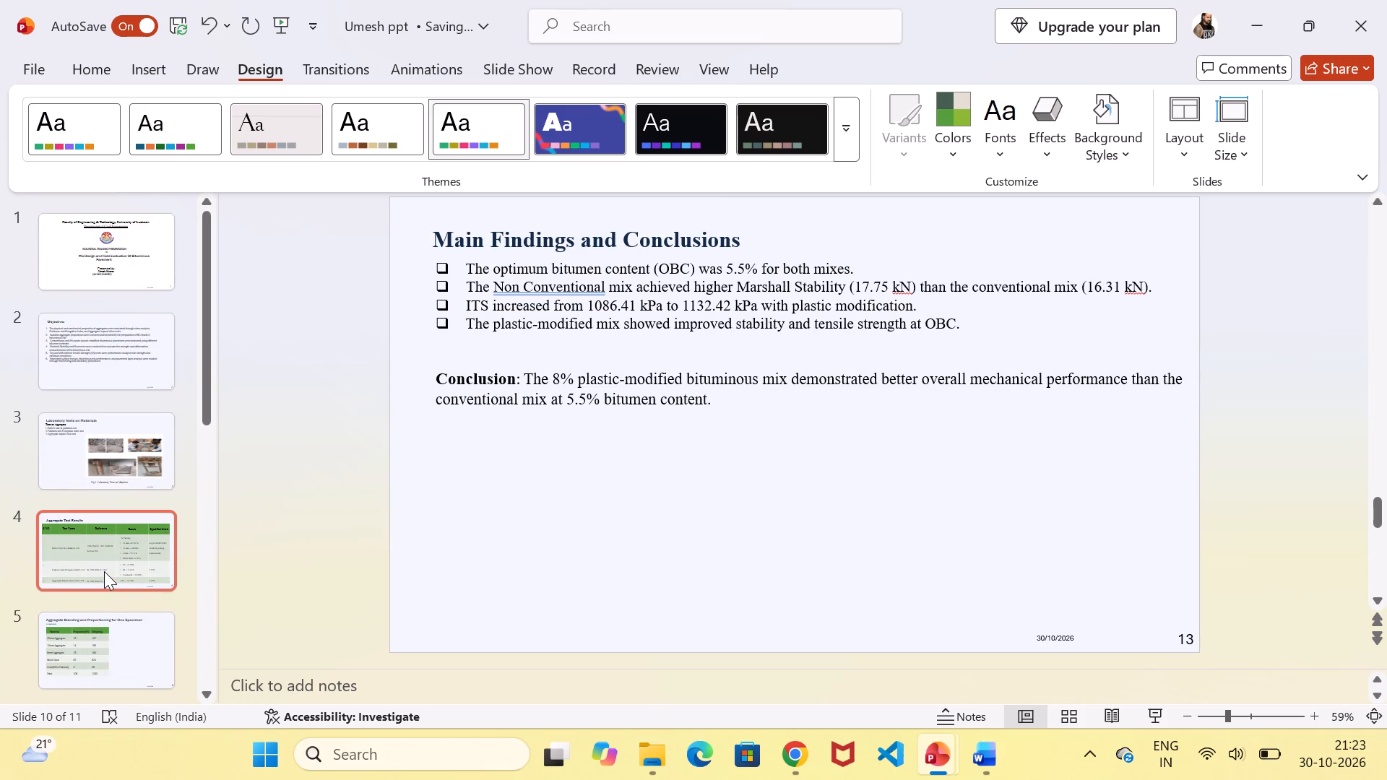
pyautogui.click(121, 266)
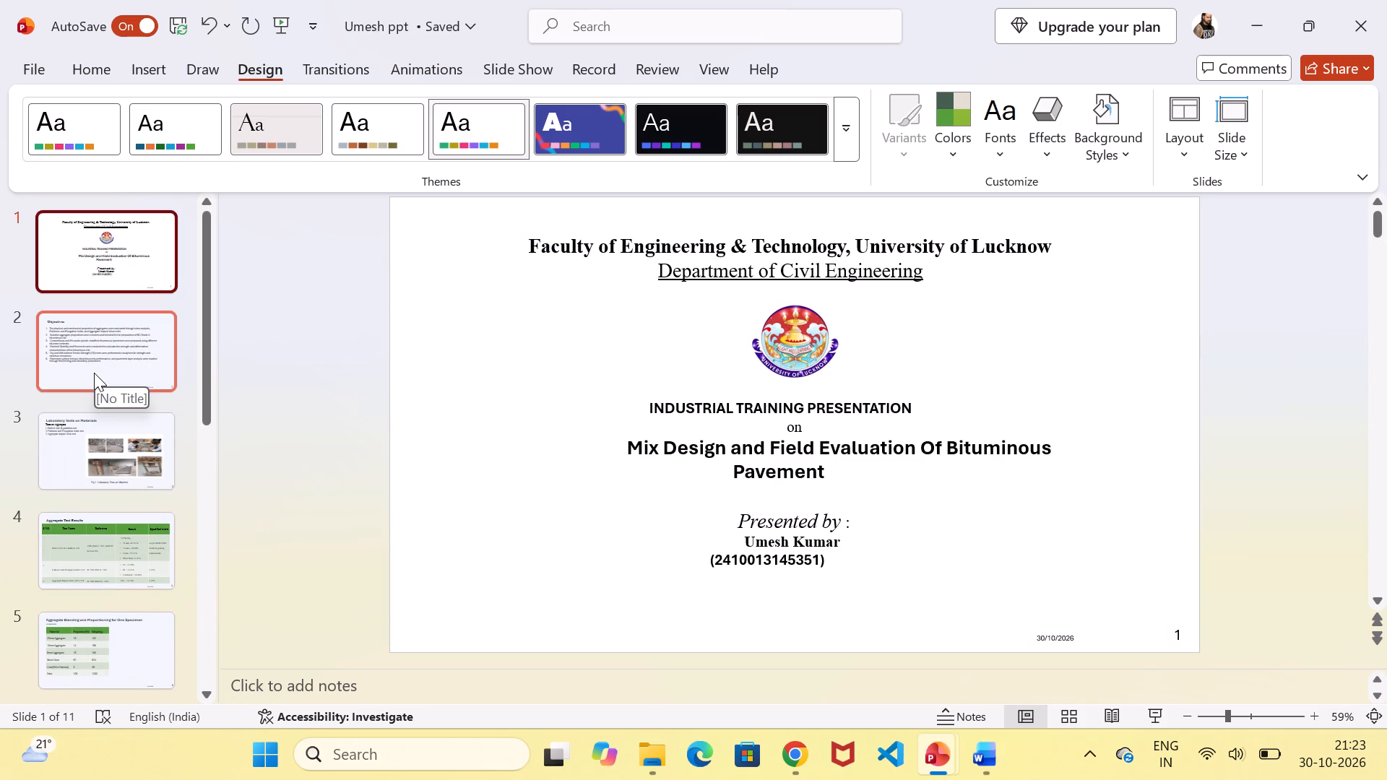
pyautogui.click(85, 440)
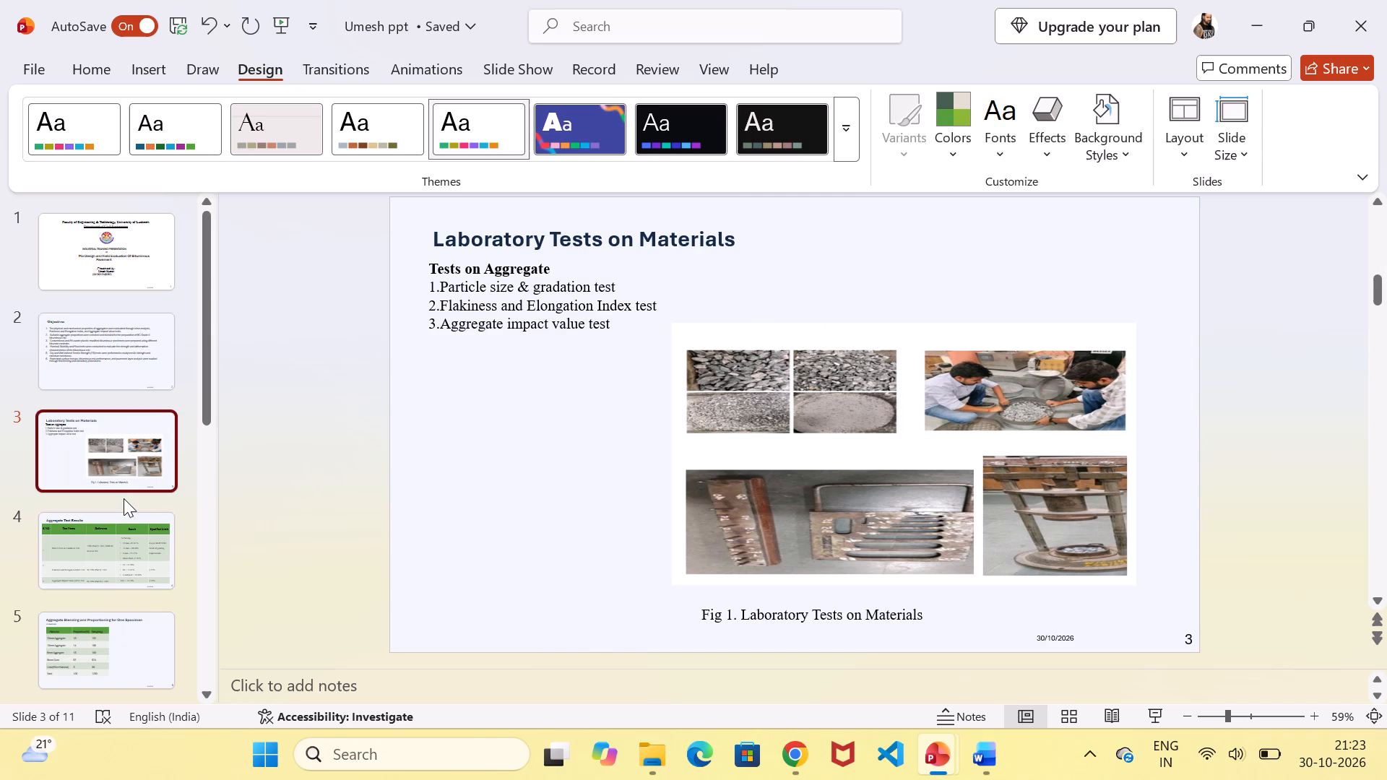
pyautogui.click(104, 550)
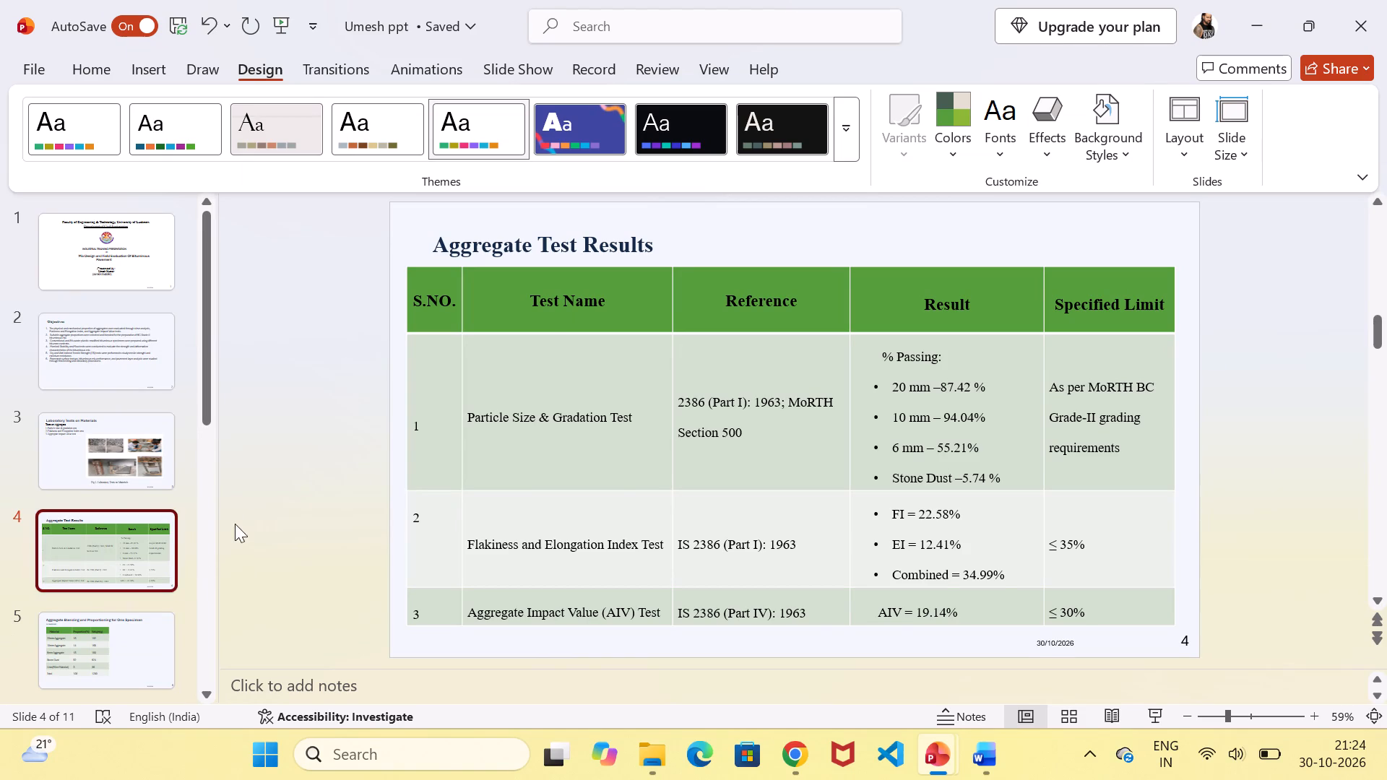
pyautogui.click(163, 491)
pyautogui.click(152, 464)
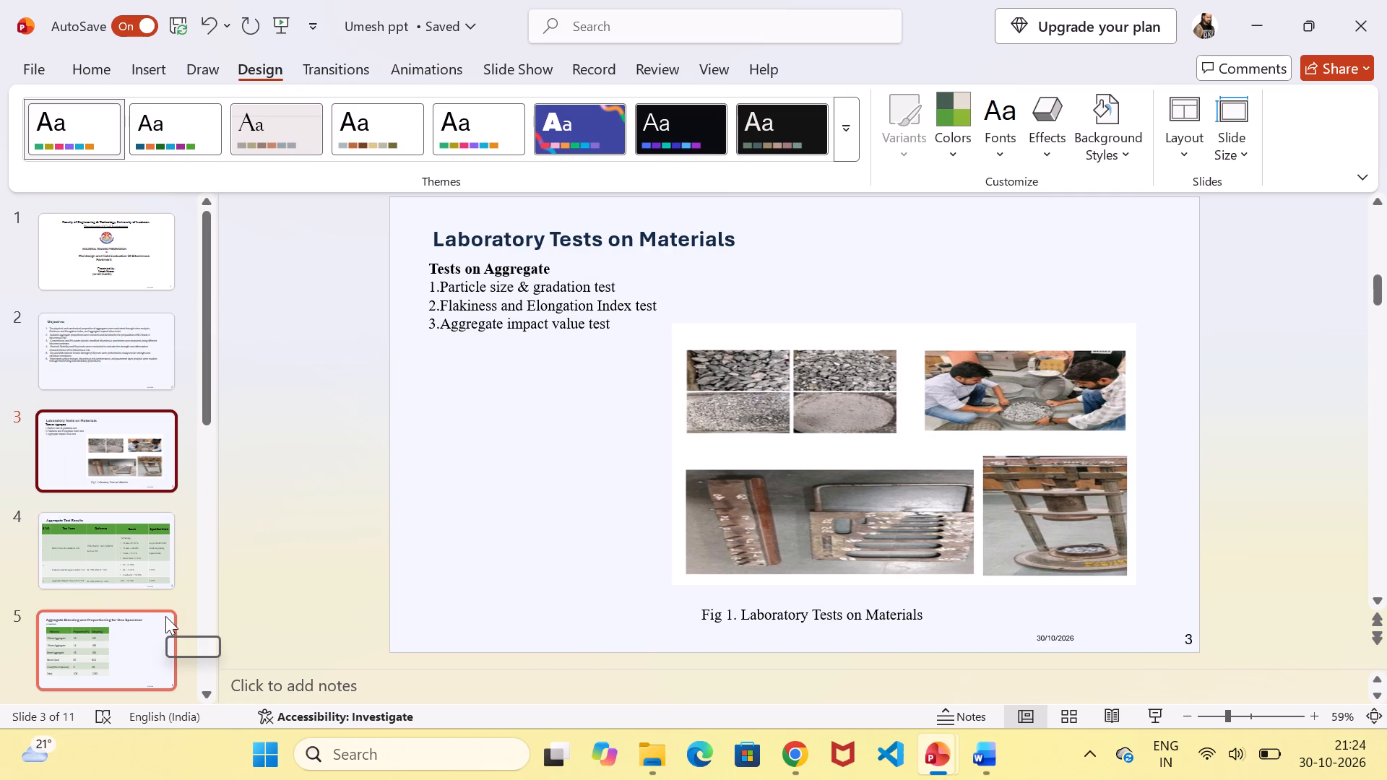
pyautogui.scroll(-1, 137, 638)
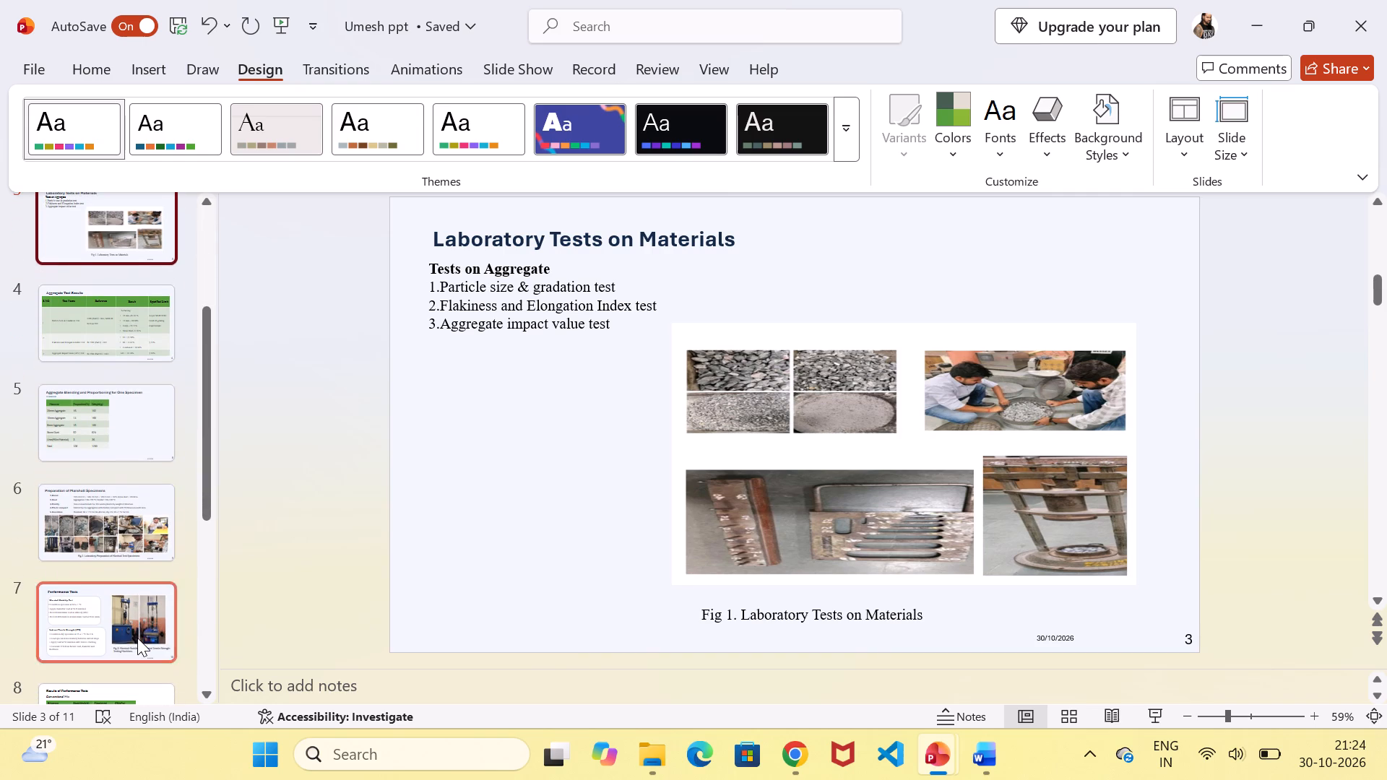
pyautogui.click(150, 518)
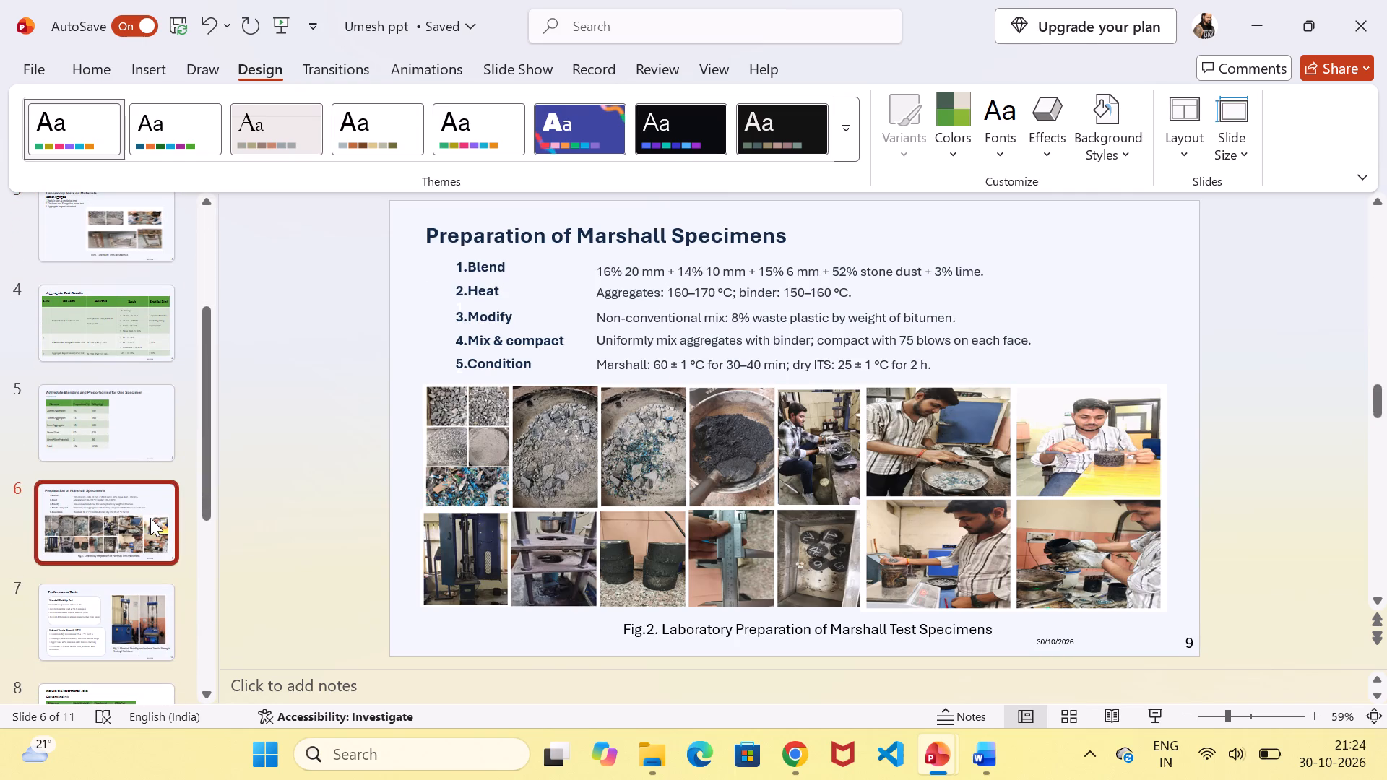
# Save the presentation.
pyautogui.hotkey('ctrl', 's')
pyautogui.hotkey('ctrl', 's')
# Review the Performance Tests, Results of Performance Tests and Graphical Comparison of Mix Performance at OBC slides.
pyautogui.click(52, 641)
pyautogui.scroll(-1, 52, 641)
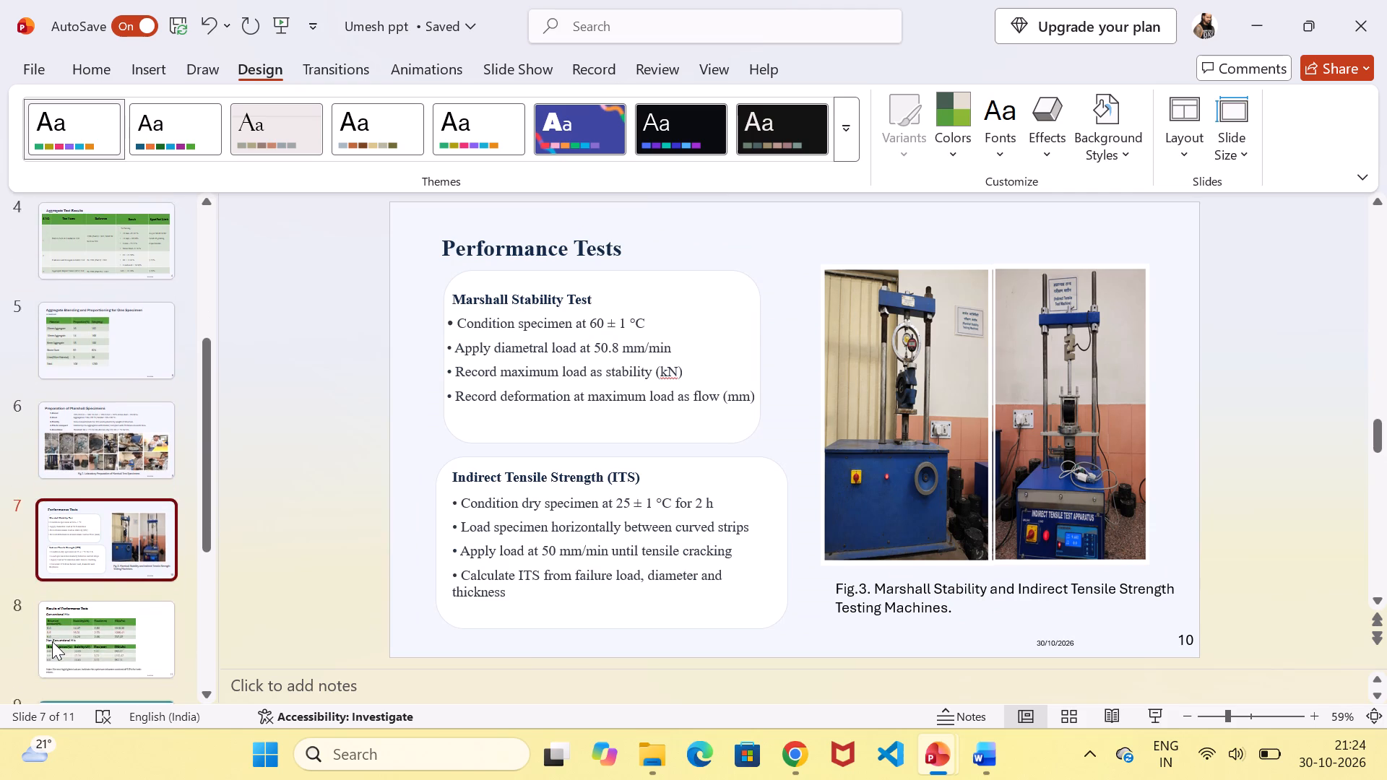
pyautogui.scroll(-1, 52, 641)
pyautogui.click(129, 524)
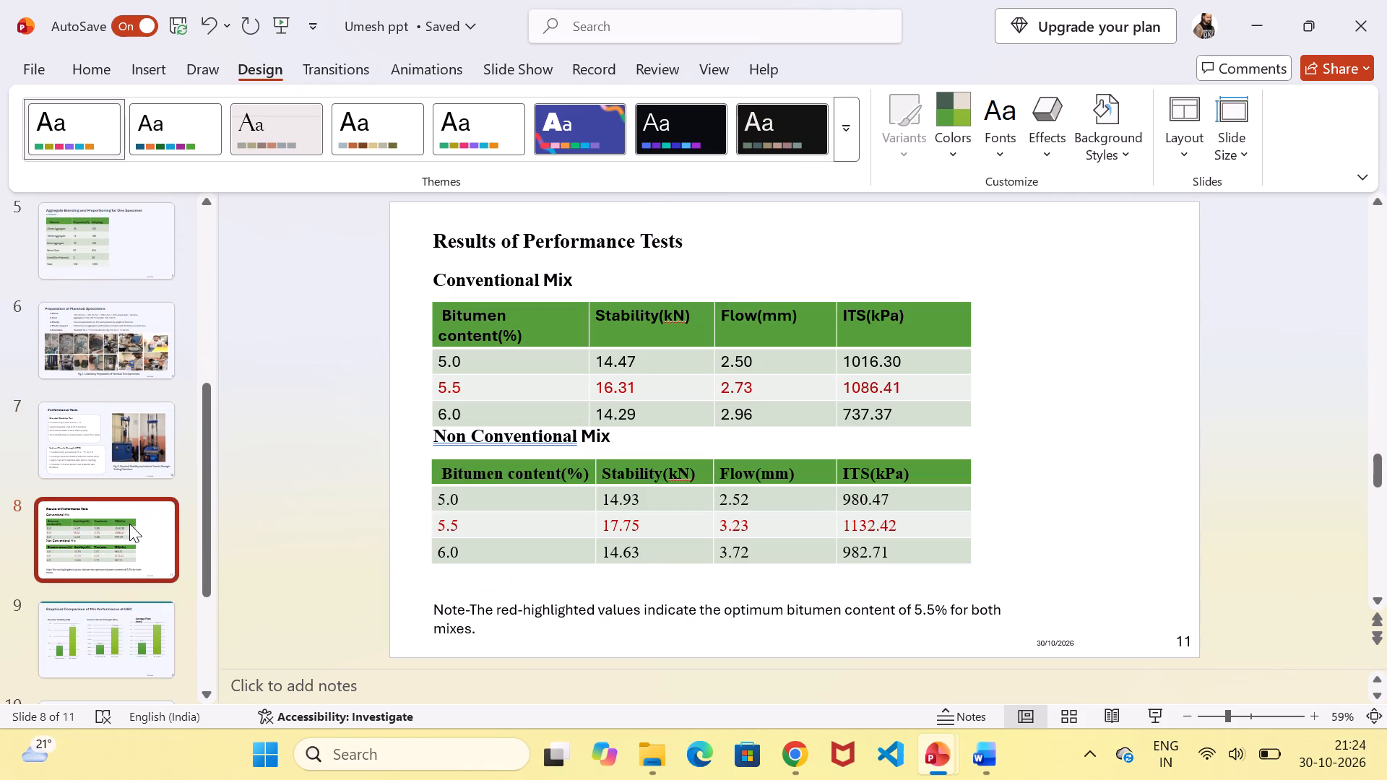
pyautogui.scroll(-1, 129, 524)
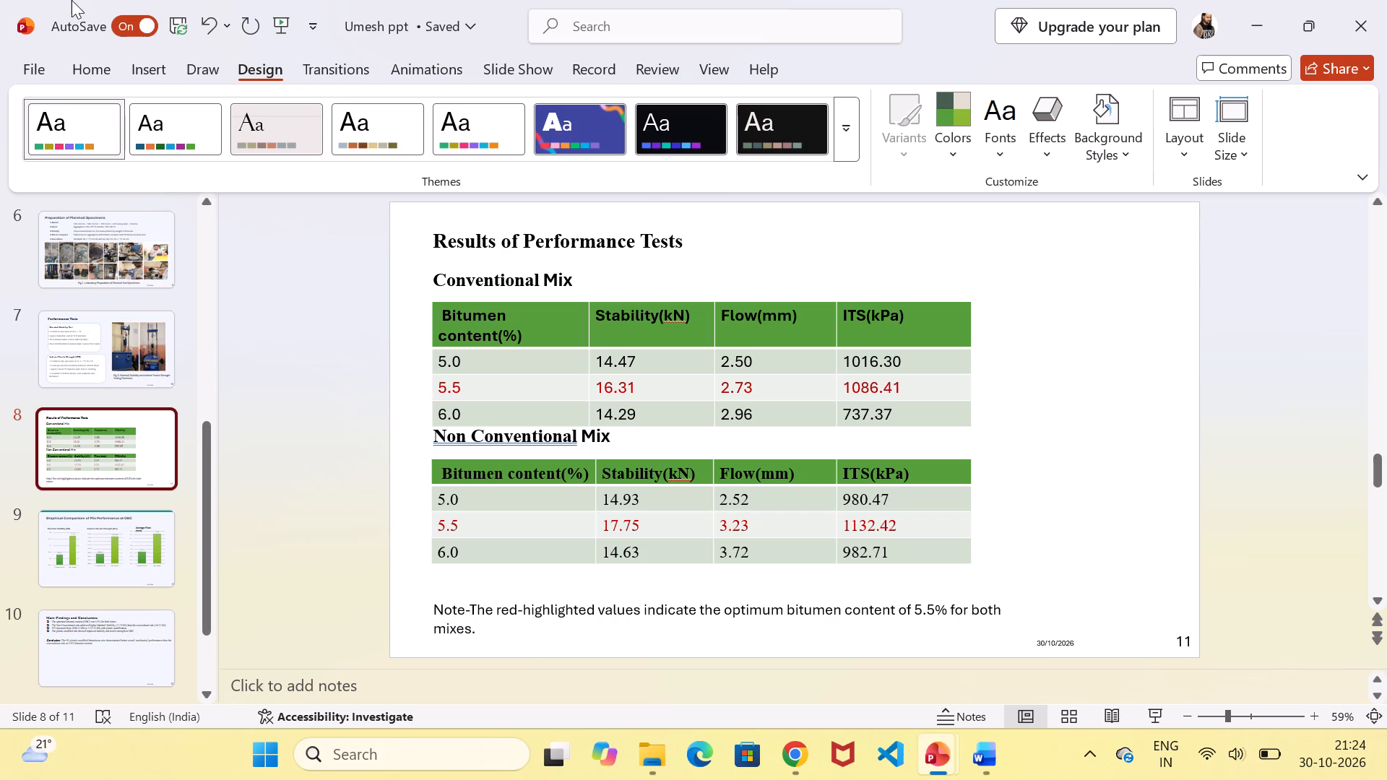
pyautogui.click(142, 542)
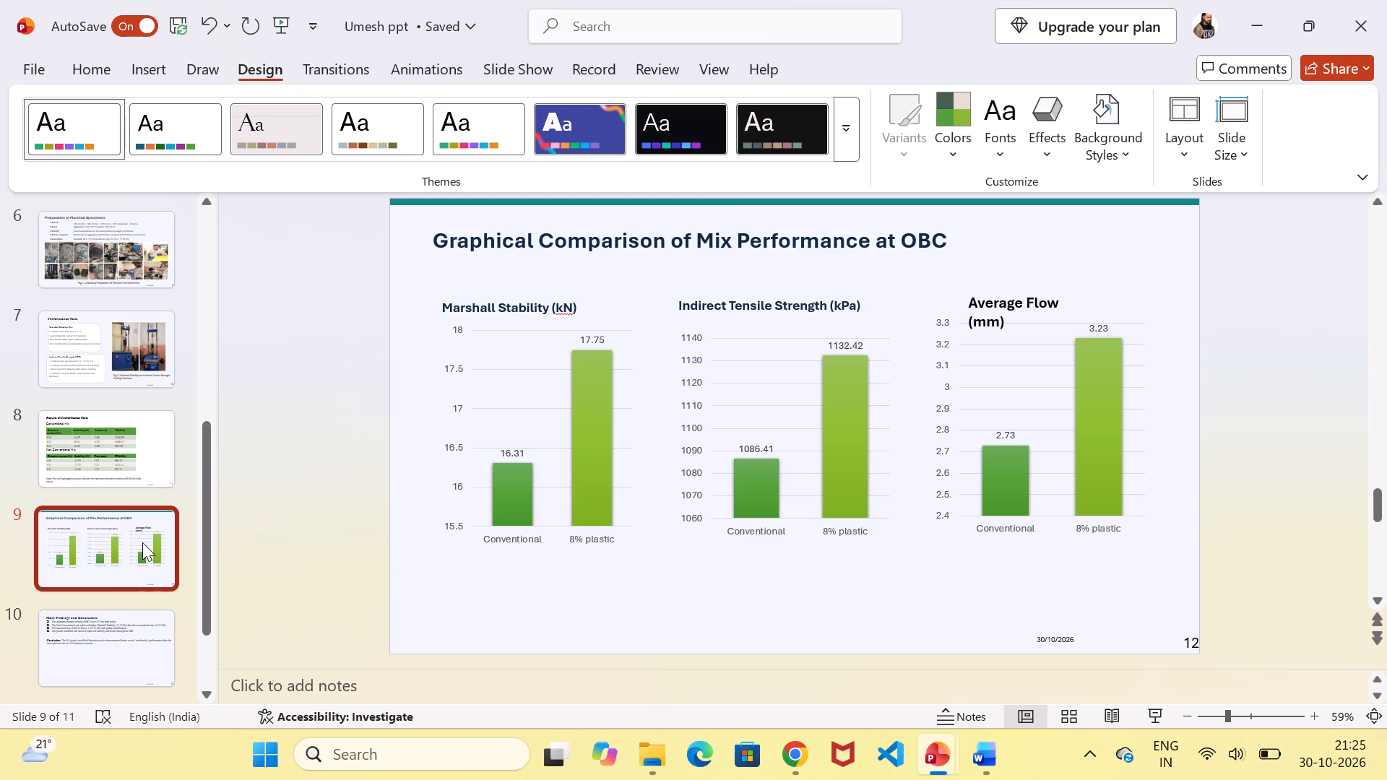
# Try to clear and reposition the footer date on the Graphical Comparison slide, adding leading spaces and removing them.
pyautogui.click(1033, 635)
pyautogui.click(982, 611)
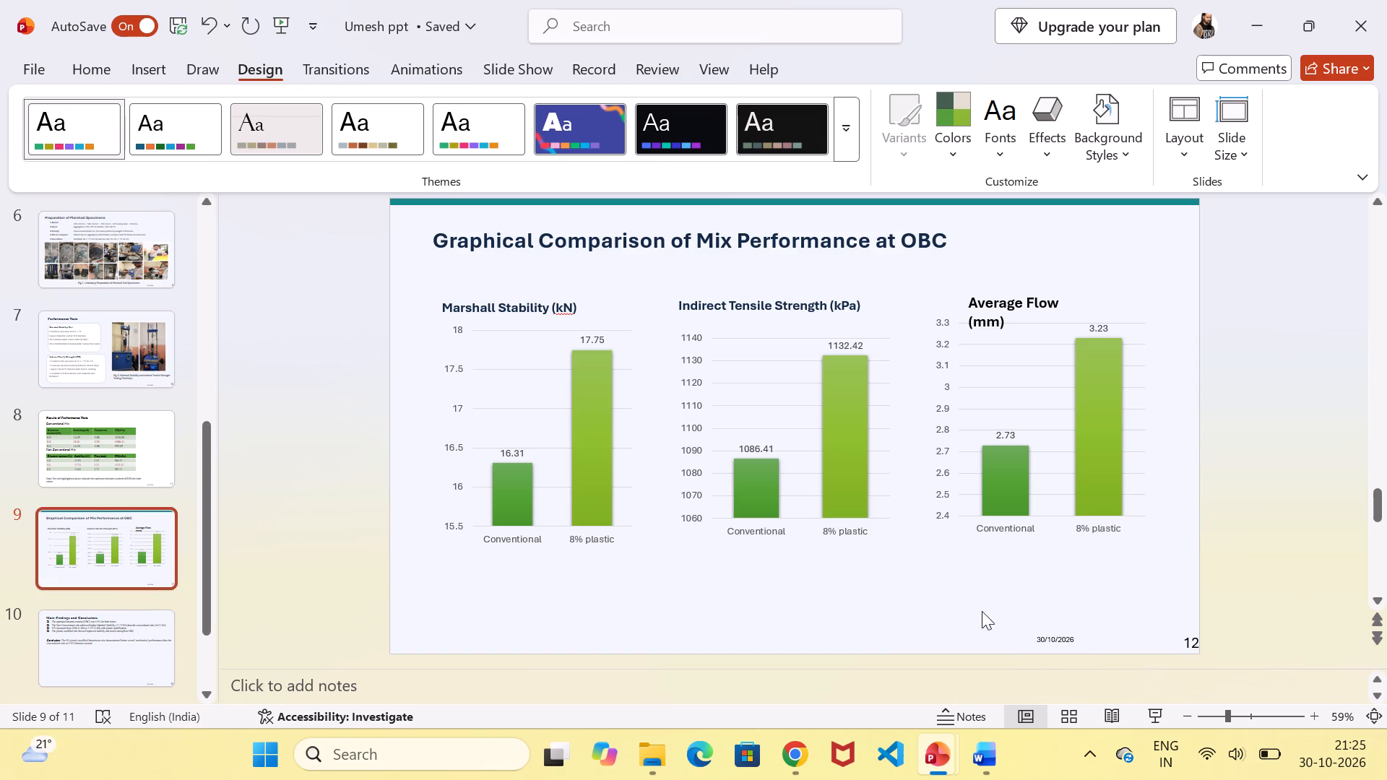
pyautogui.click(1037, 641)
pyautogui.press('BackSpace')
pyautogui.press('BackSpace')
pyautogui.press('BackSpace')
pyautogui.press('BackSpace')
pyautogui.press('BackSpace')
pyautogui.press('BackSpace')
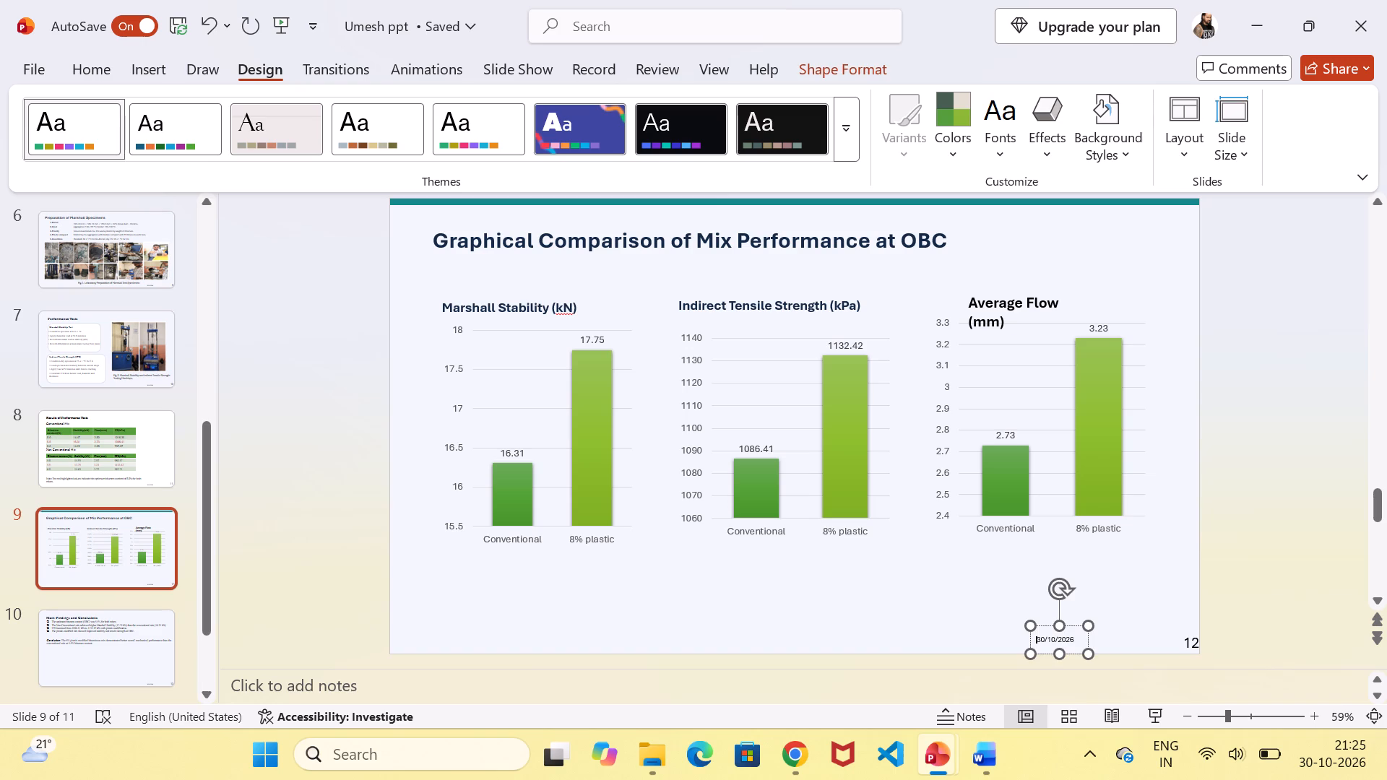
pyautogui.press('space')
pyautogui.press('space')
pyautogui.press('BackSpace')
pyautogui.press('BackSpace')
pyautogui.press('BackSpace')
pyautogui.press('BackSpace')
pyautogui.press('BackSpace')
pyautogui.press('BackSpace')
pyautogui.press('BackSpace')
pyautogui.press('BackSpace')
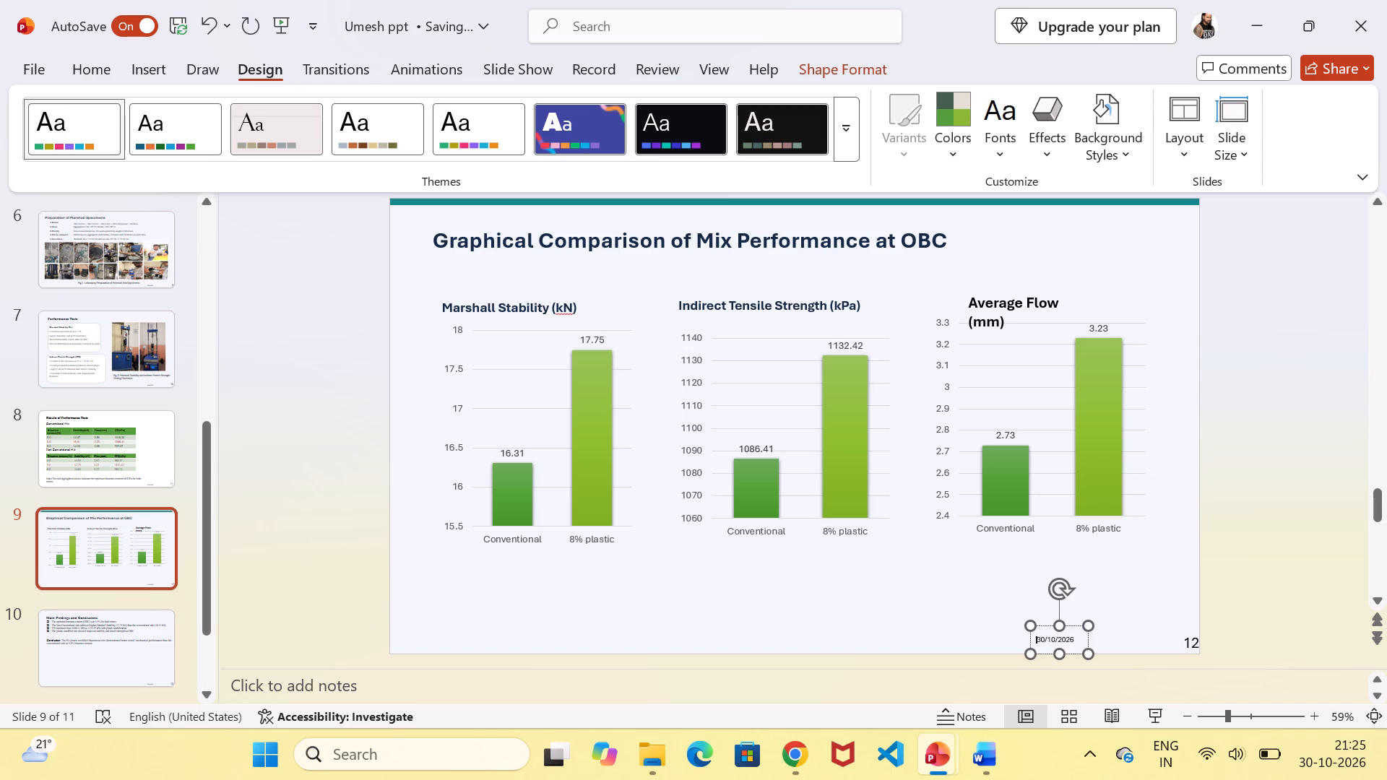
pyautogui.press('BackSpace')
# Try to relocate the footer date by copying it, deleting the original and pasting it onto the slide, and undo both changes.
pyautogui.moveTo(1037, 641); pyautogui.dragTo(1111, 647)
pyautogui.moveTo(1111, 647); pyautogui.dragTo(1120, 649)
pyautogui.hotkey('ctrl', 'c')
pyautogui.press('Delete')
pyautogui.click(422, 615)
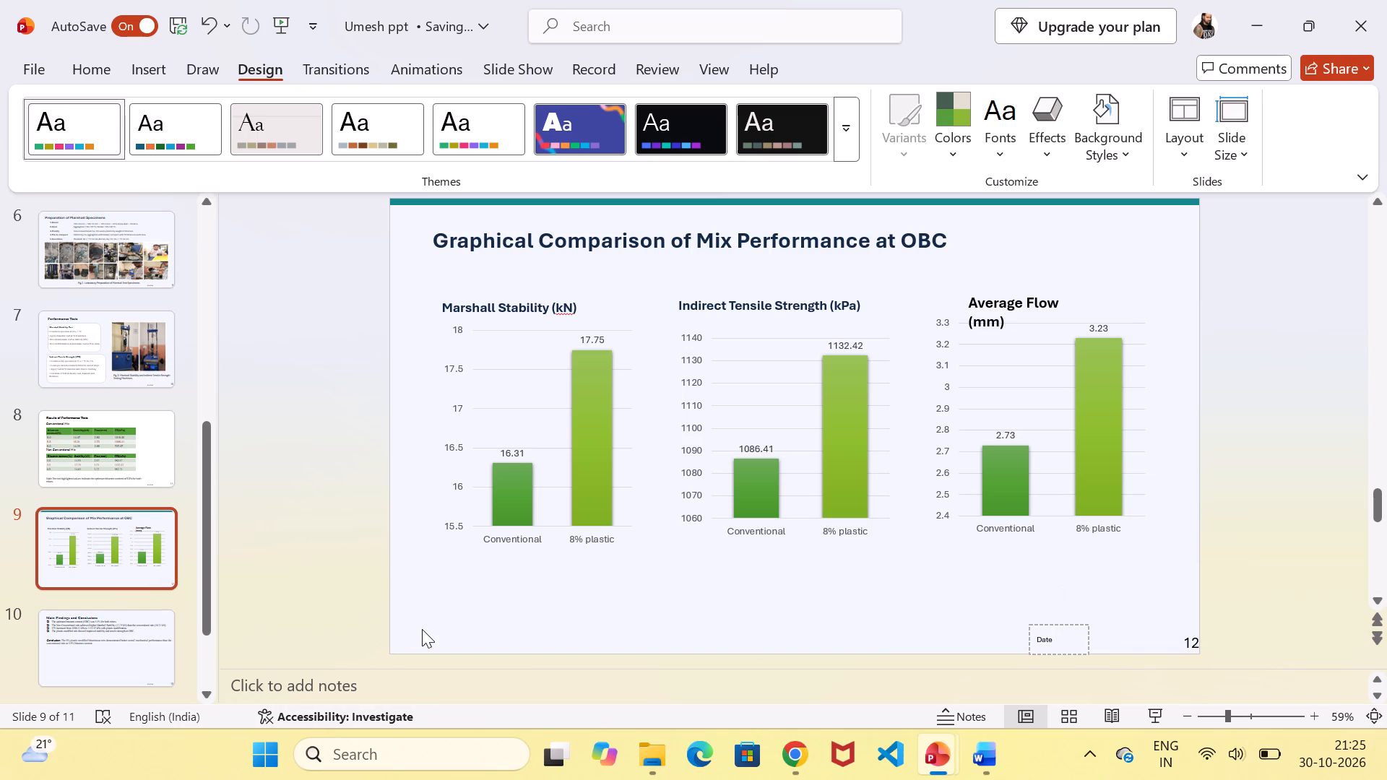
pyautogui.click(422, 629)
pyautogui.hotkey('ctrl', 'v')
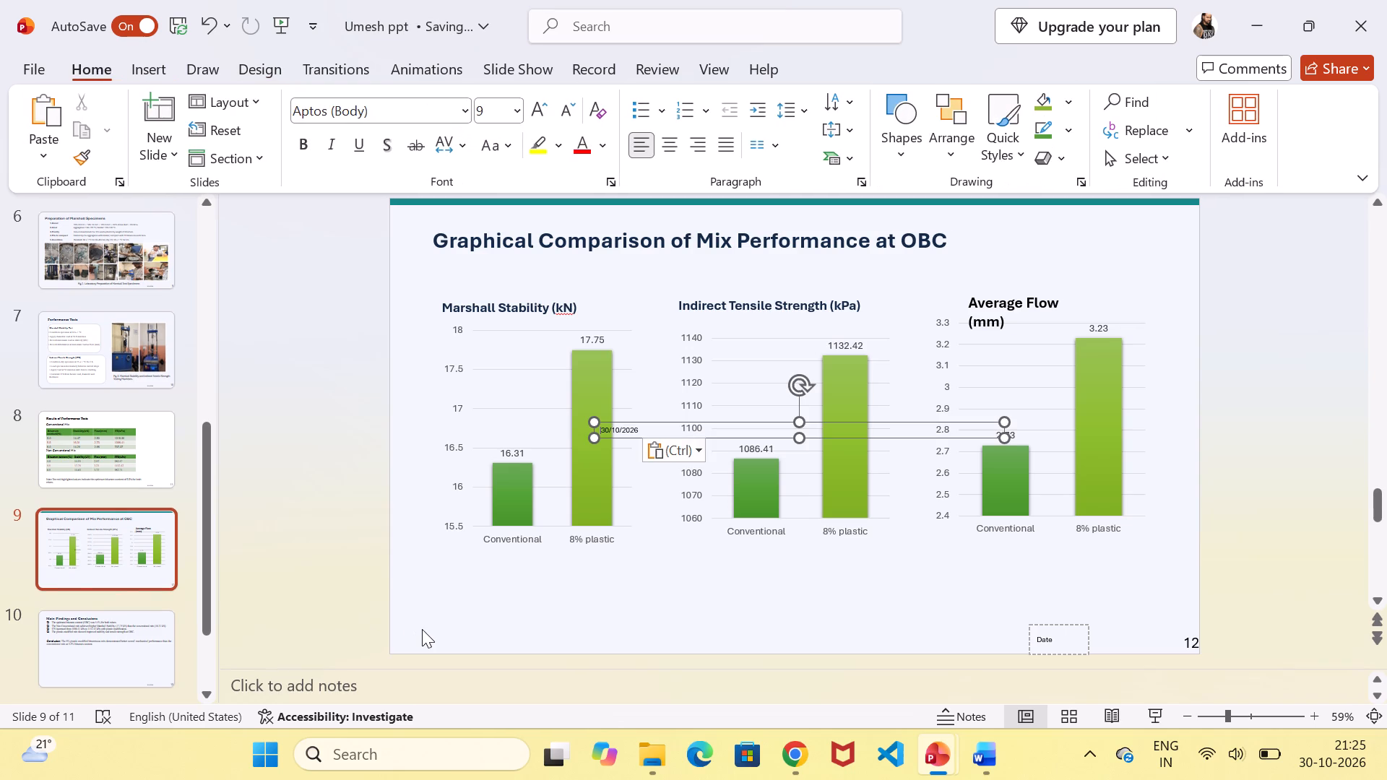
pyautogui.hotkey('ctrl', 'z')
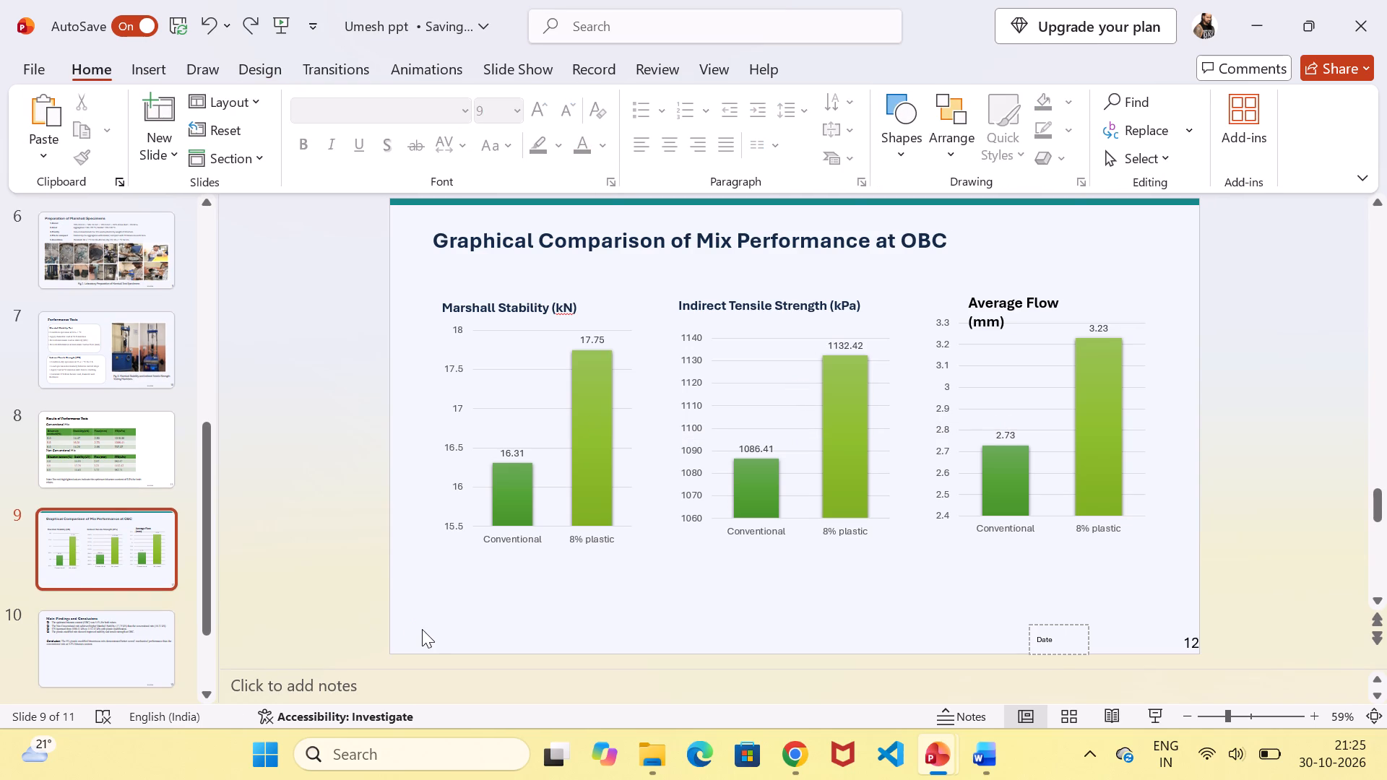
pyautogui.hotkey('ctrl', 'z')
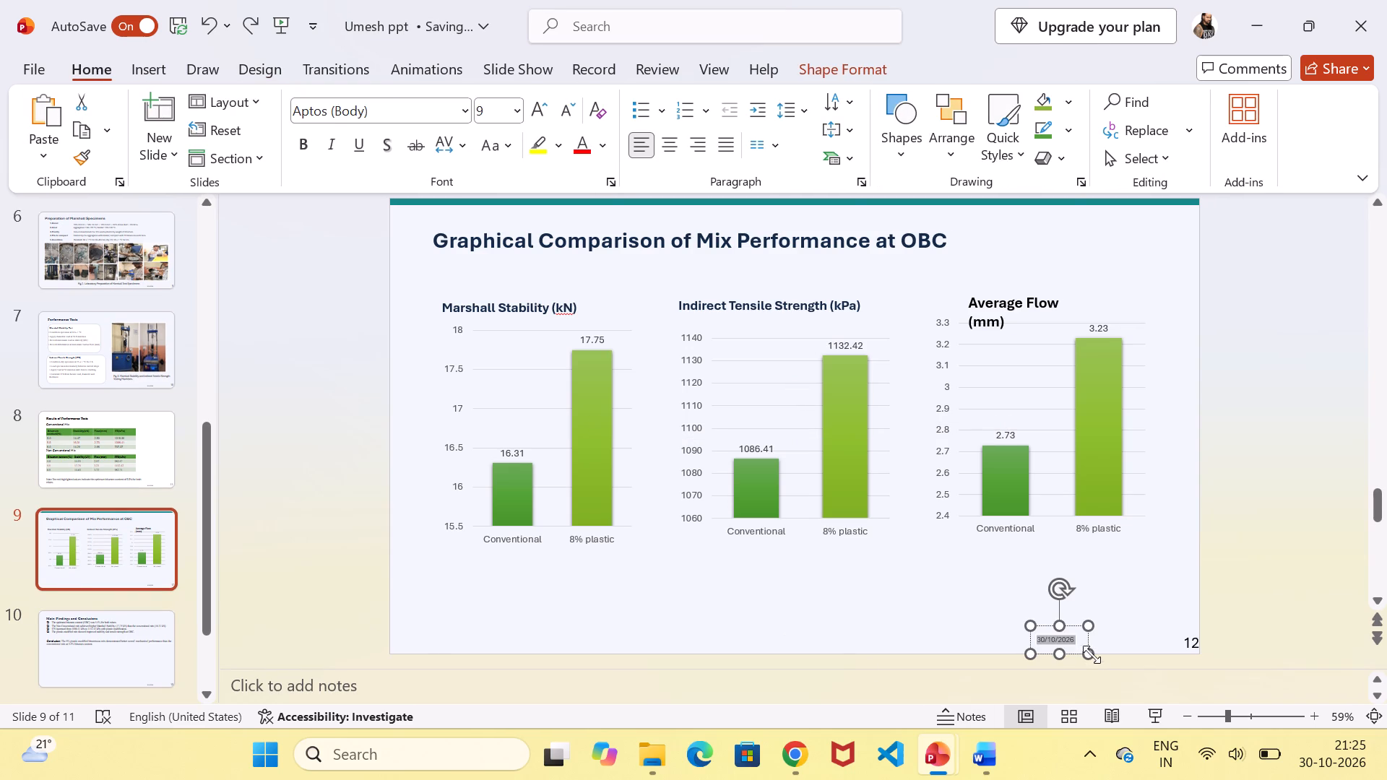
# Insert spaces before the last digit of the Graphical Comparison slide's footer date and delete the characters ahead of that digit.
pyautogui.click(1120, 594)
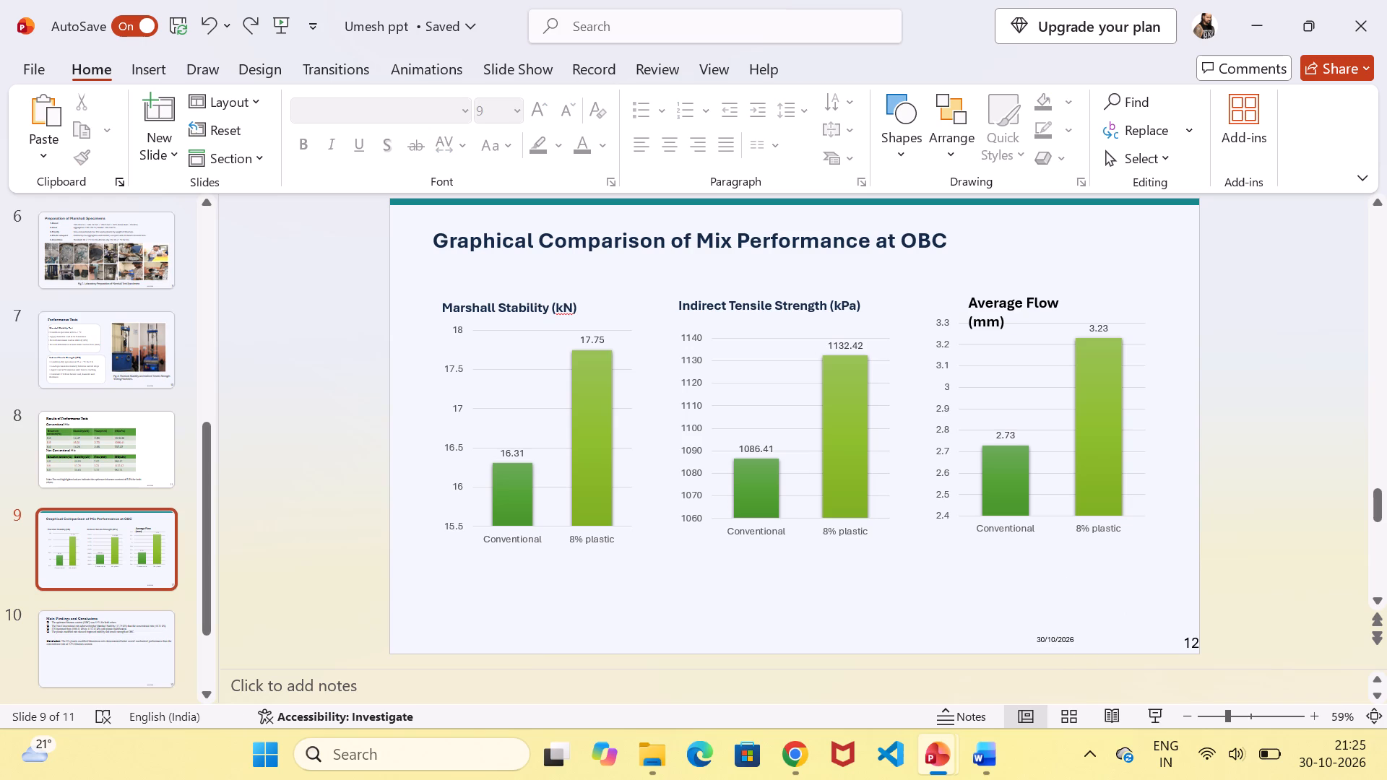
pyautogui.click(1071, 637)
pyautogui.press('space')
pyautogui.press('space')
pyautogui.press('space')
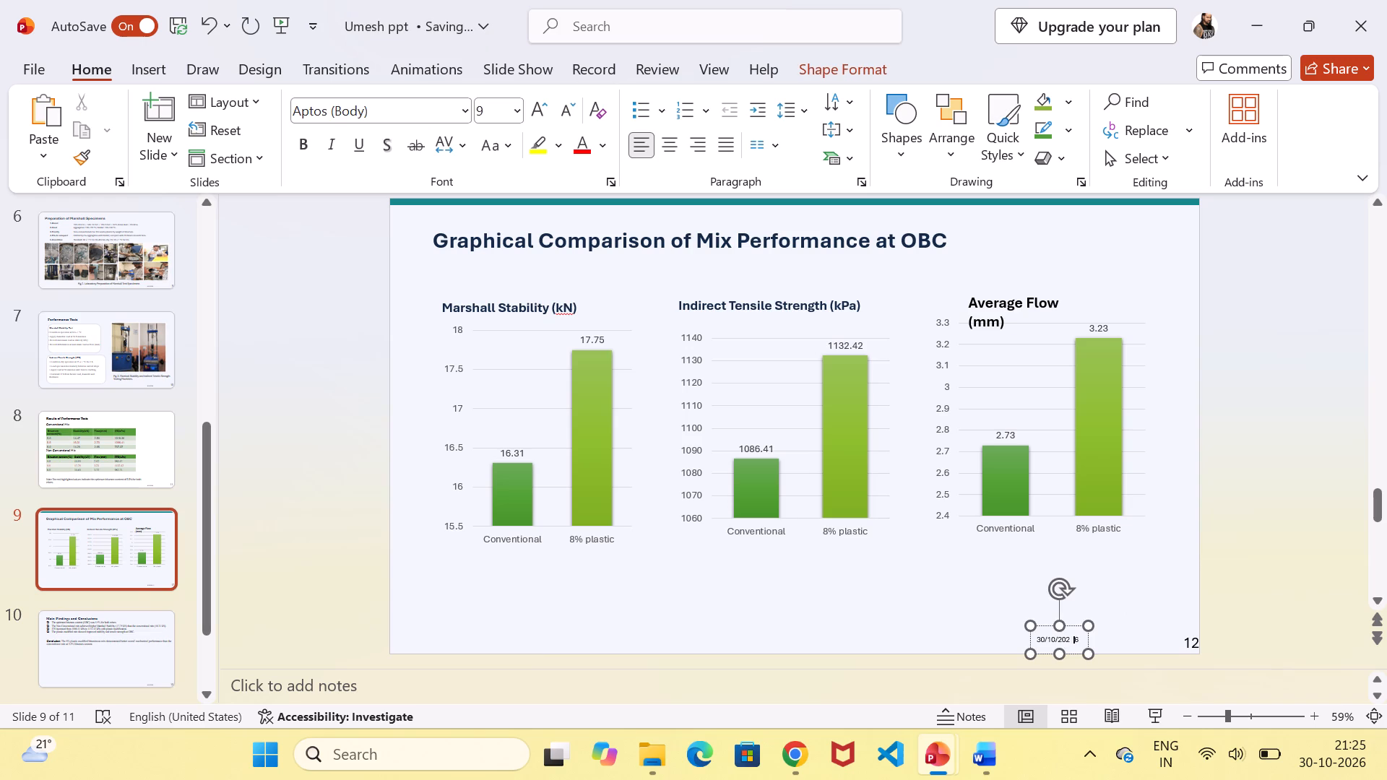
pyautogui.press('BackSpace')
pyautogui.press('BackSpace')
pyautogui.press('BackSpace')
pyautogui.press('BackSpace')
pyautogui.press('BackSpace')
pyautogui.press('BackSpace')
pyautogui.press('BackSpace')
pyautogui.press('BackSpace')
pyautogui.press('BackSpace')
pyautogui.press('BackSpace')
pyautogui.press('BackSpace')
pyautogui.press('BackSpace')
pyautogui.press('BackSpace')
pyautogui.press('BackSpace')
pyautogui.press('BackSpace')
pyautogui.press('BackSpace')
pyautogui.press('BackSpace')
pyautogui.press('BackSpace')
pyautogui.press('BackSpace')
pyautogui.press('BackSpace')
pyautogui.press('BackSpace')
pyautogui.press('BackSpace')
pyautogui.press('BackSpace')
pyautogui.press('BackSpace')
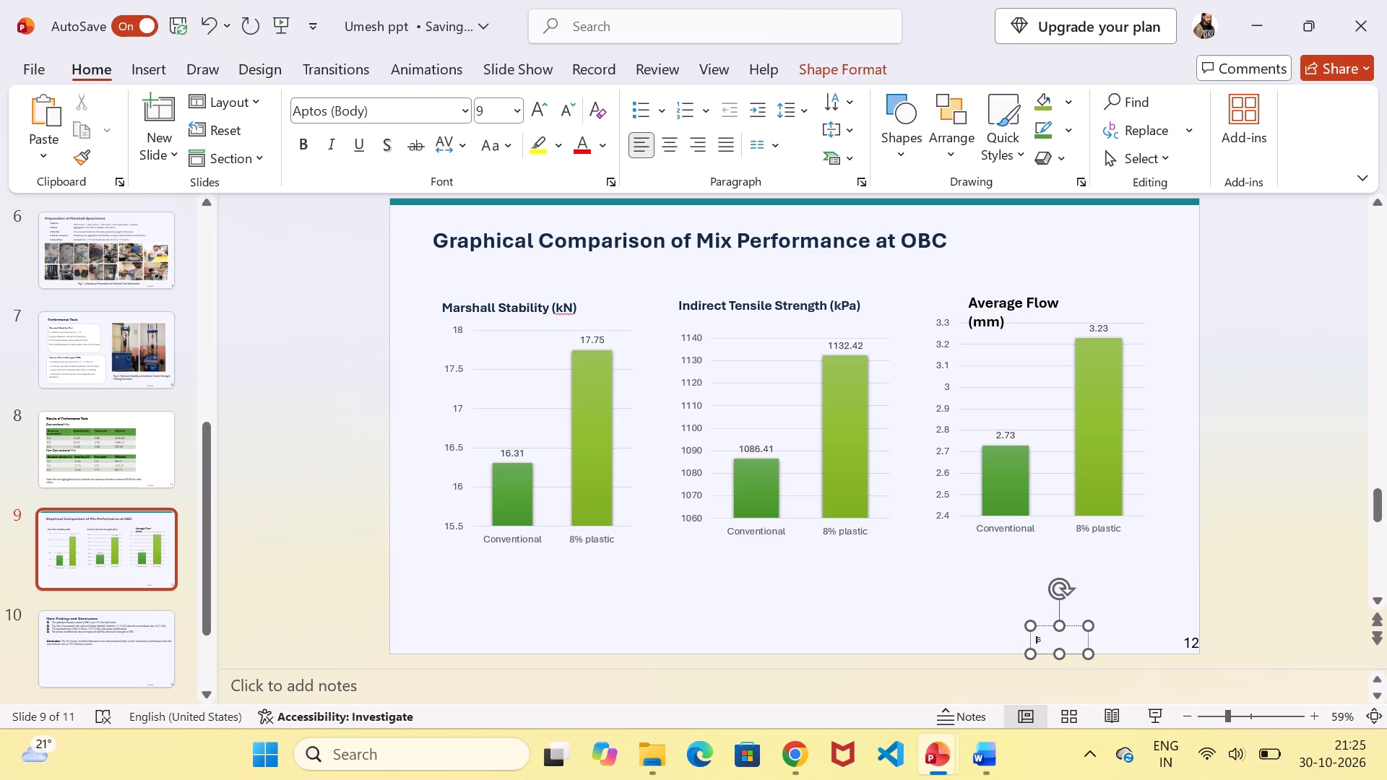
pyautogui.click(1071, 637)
# Undo the footer date edits on the Graphical Comparison slide and the Green and Office theme colour changes.
pyautogui.scroll(1, 1071, 637)
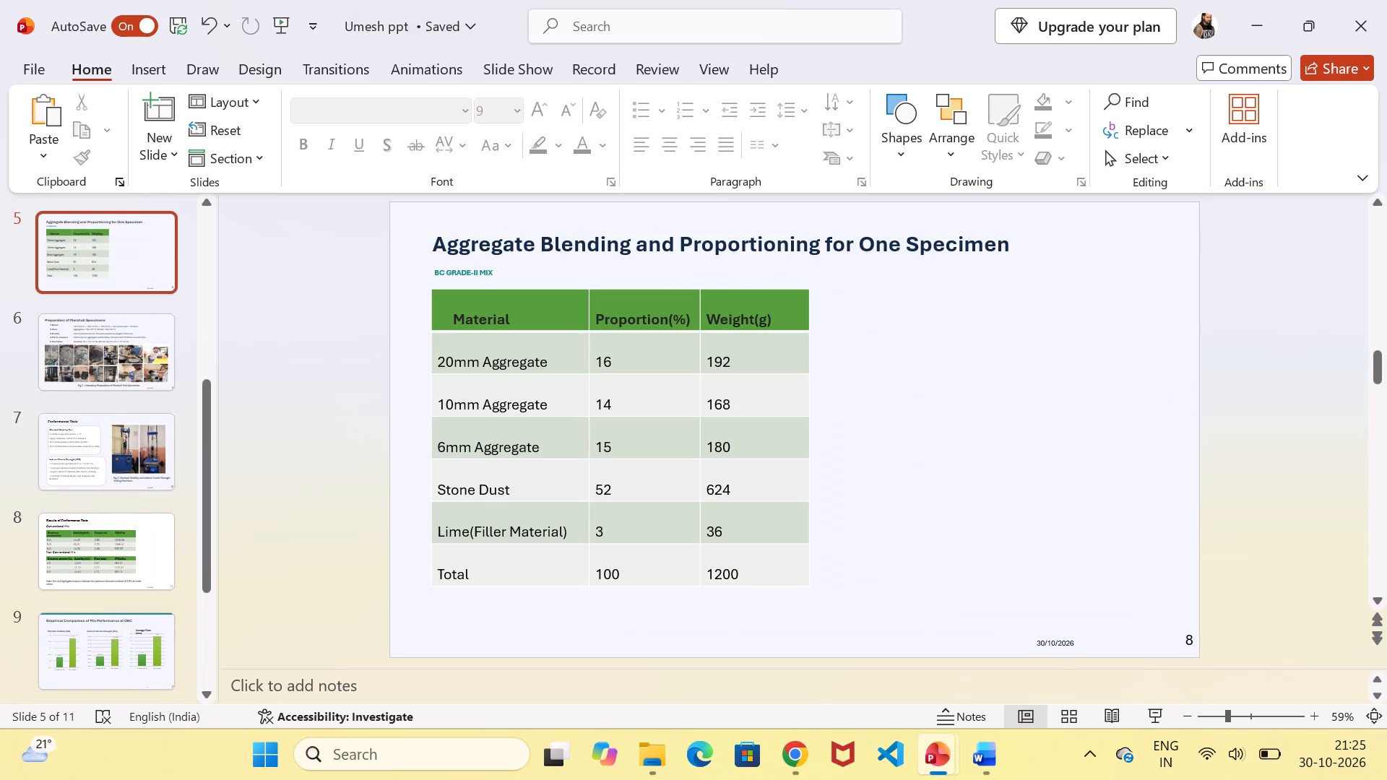
pyautogui.hotkey('ctrl', 'z')
pyautogui.hotkey('ctrl', 'z')
pyautogui.hotkey('ctrl', 'z')
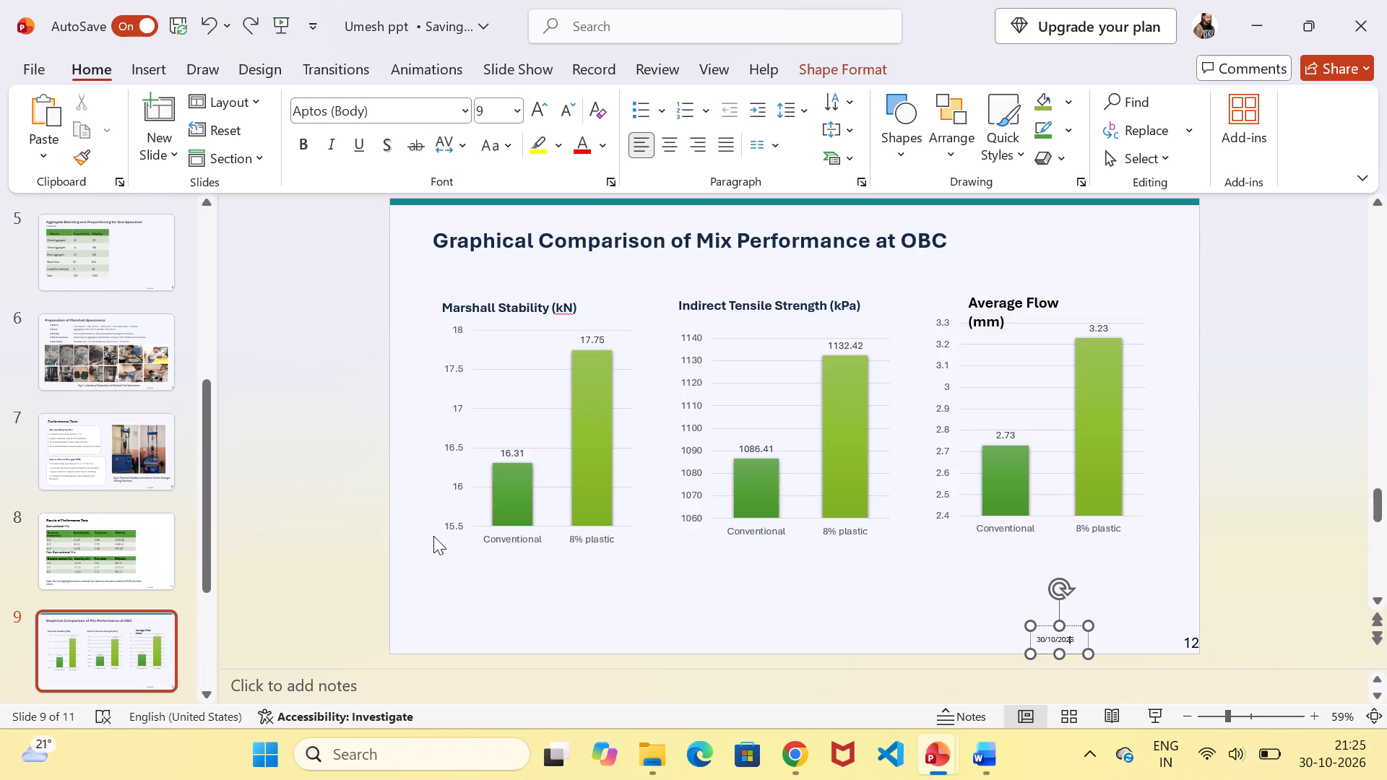
pyautogui.hotkey('ctrl', 'z')
pyautogui.hotkey('ctrl', 'z')
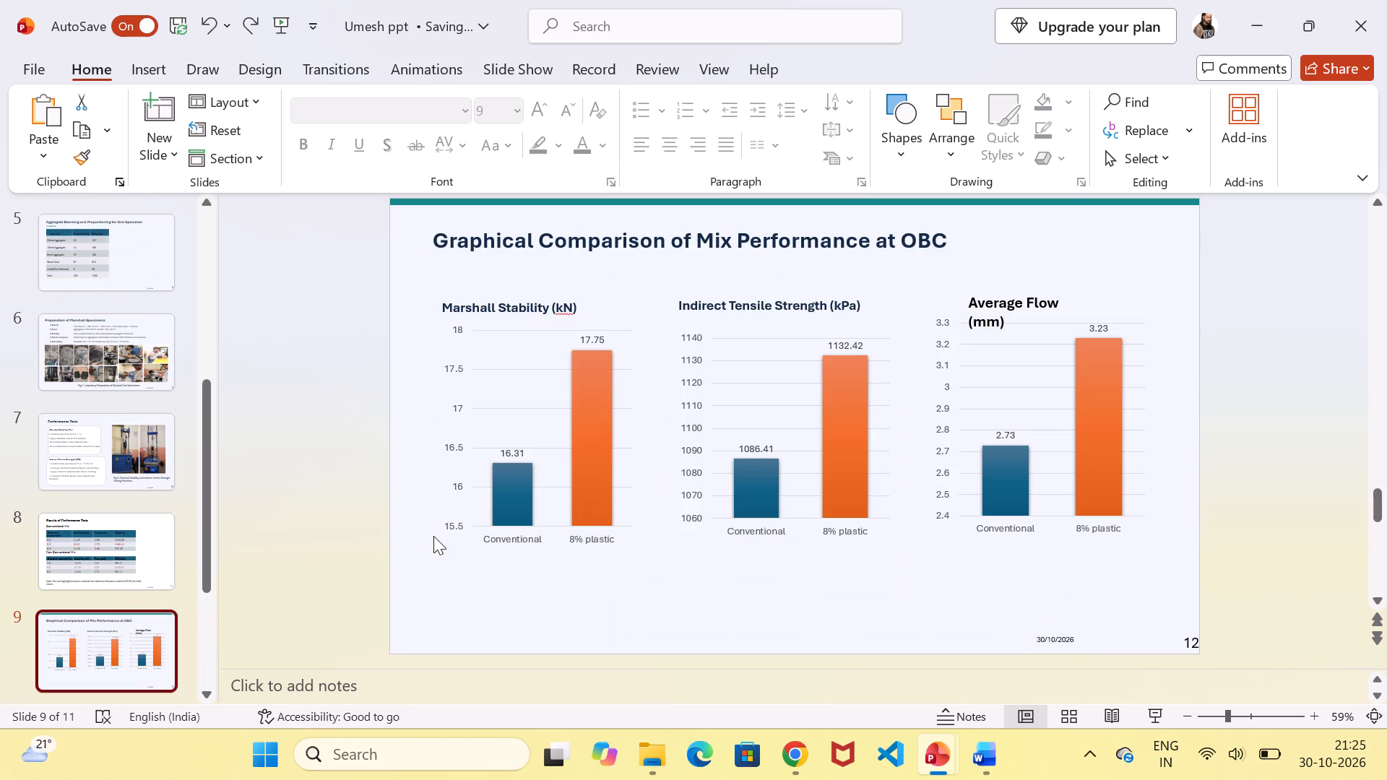
pyautogui.hotkey('ctrl', 'z')
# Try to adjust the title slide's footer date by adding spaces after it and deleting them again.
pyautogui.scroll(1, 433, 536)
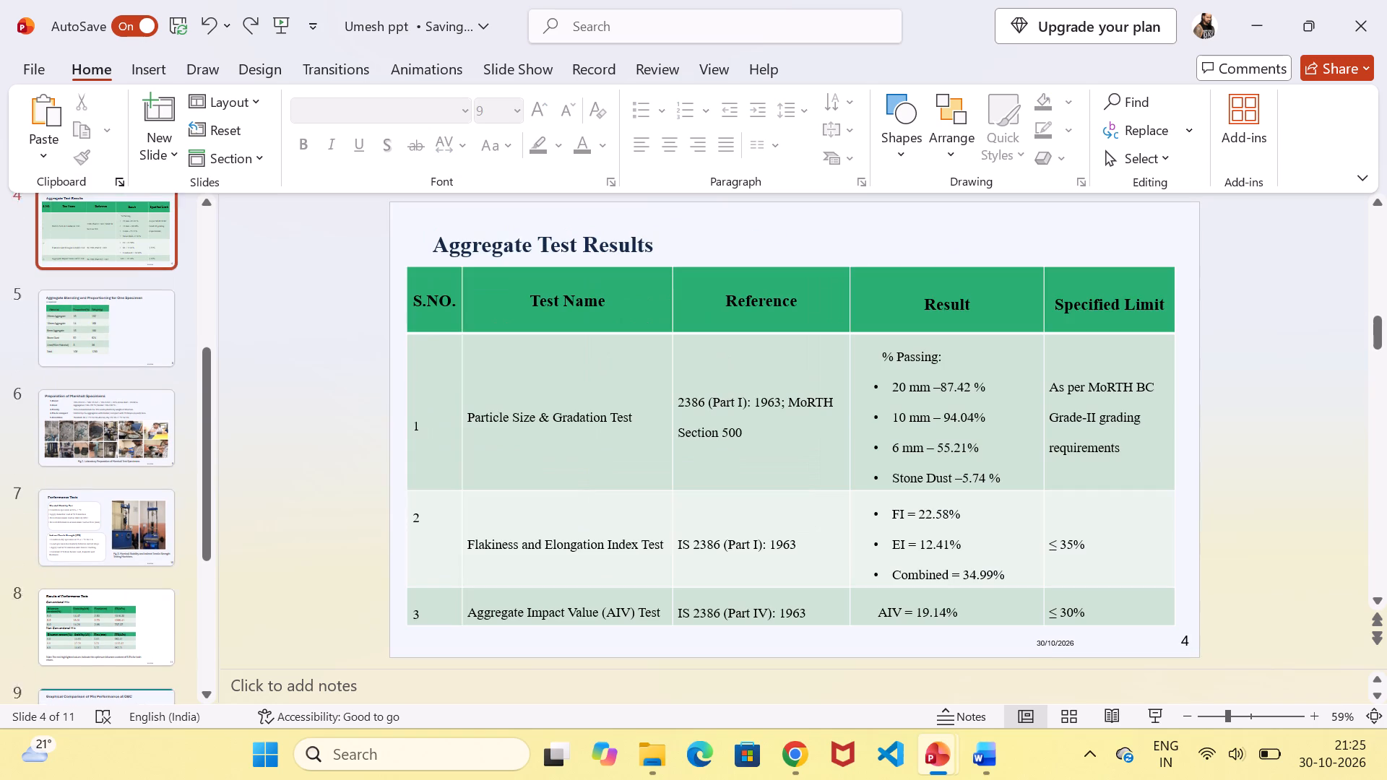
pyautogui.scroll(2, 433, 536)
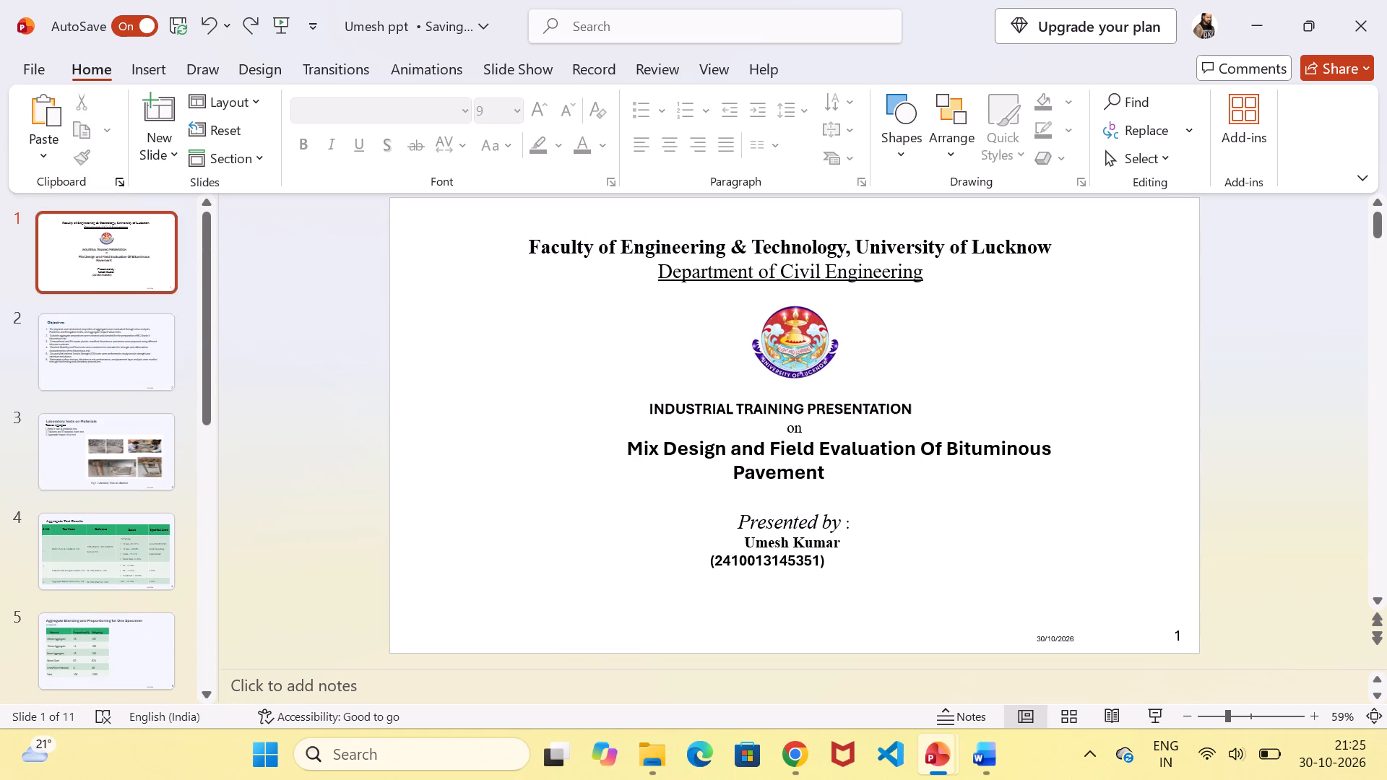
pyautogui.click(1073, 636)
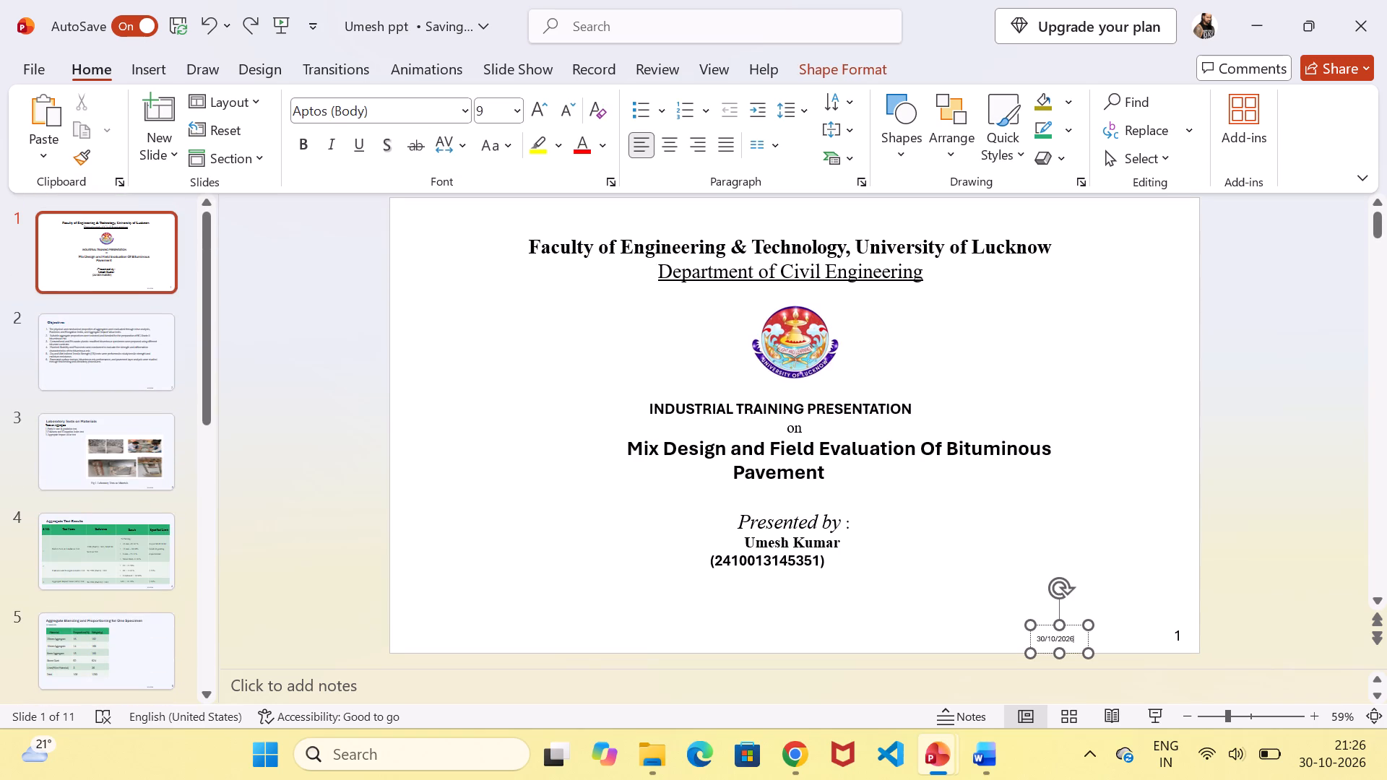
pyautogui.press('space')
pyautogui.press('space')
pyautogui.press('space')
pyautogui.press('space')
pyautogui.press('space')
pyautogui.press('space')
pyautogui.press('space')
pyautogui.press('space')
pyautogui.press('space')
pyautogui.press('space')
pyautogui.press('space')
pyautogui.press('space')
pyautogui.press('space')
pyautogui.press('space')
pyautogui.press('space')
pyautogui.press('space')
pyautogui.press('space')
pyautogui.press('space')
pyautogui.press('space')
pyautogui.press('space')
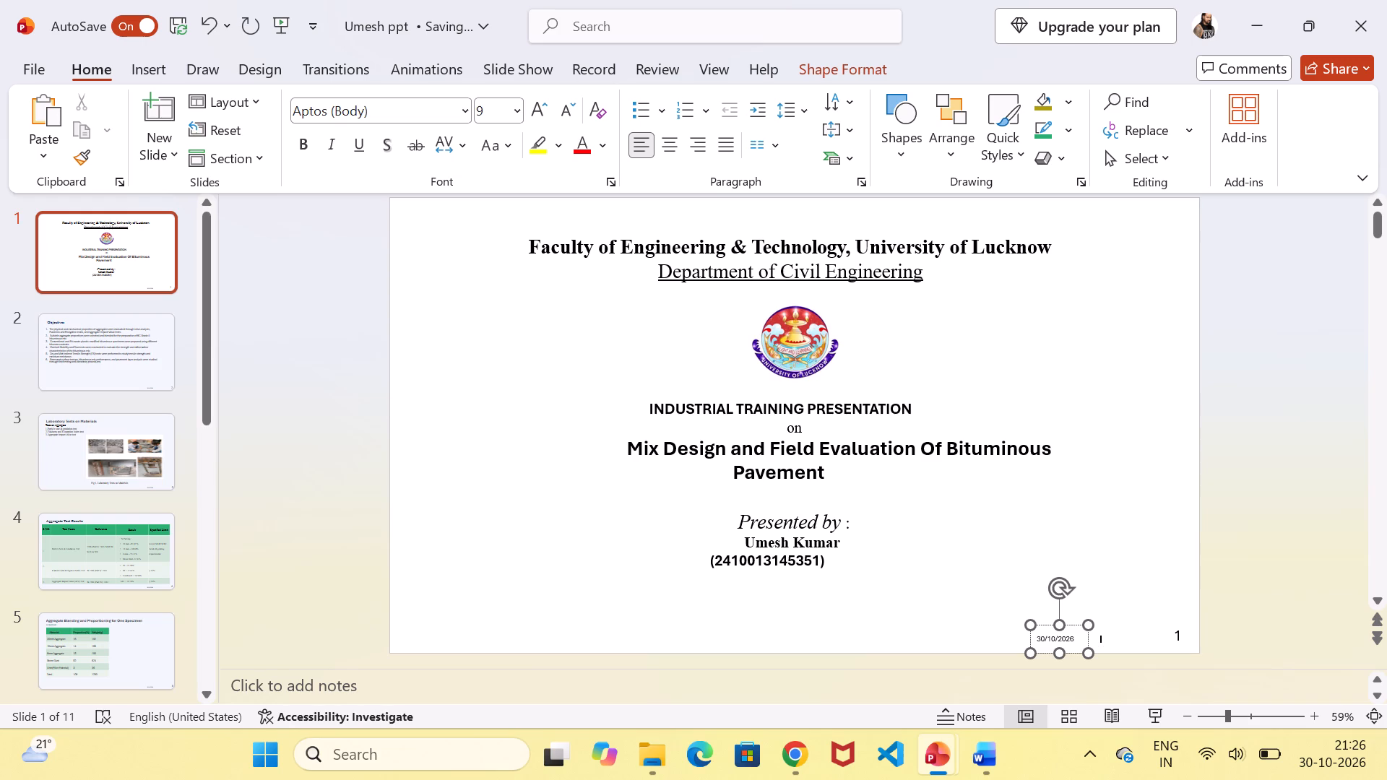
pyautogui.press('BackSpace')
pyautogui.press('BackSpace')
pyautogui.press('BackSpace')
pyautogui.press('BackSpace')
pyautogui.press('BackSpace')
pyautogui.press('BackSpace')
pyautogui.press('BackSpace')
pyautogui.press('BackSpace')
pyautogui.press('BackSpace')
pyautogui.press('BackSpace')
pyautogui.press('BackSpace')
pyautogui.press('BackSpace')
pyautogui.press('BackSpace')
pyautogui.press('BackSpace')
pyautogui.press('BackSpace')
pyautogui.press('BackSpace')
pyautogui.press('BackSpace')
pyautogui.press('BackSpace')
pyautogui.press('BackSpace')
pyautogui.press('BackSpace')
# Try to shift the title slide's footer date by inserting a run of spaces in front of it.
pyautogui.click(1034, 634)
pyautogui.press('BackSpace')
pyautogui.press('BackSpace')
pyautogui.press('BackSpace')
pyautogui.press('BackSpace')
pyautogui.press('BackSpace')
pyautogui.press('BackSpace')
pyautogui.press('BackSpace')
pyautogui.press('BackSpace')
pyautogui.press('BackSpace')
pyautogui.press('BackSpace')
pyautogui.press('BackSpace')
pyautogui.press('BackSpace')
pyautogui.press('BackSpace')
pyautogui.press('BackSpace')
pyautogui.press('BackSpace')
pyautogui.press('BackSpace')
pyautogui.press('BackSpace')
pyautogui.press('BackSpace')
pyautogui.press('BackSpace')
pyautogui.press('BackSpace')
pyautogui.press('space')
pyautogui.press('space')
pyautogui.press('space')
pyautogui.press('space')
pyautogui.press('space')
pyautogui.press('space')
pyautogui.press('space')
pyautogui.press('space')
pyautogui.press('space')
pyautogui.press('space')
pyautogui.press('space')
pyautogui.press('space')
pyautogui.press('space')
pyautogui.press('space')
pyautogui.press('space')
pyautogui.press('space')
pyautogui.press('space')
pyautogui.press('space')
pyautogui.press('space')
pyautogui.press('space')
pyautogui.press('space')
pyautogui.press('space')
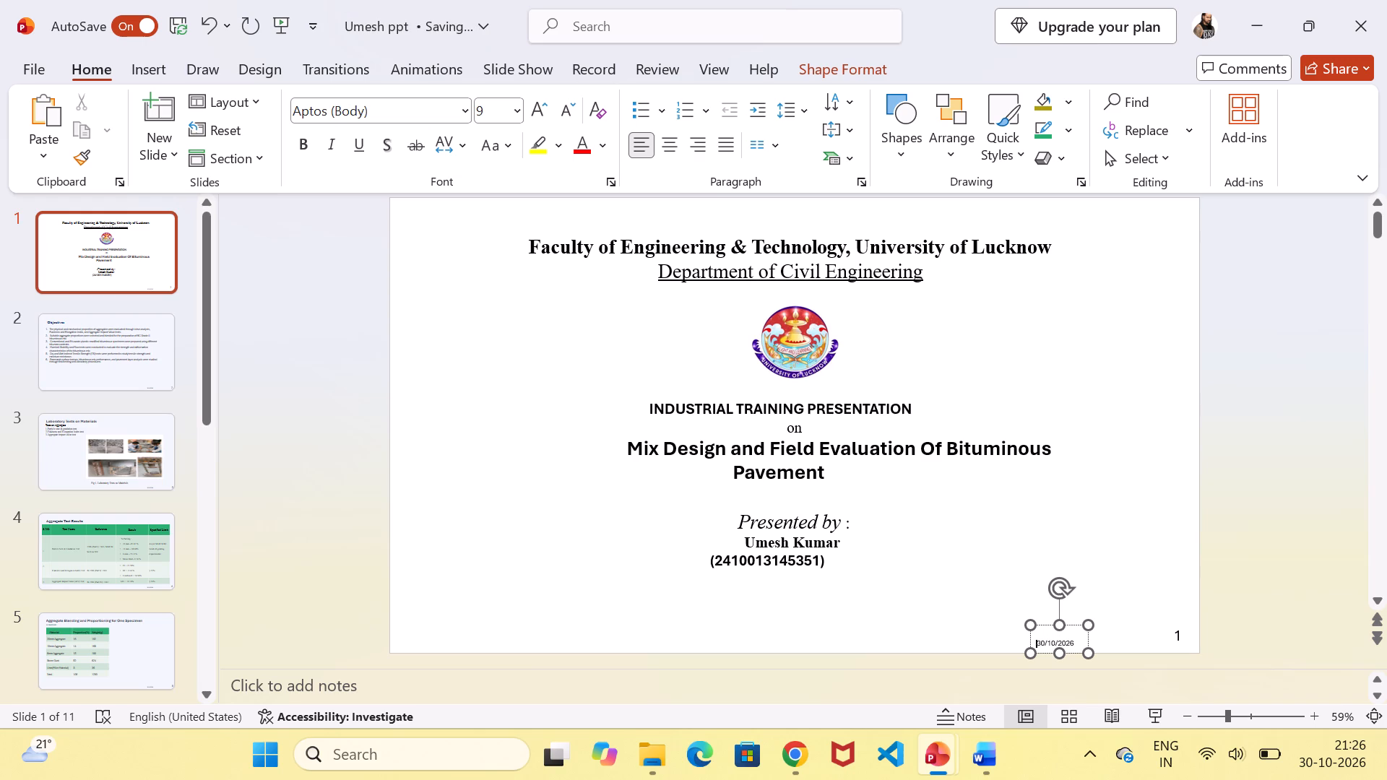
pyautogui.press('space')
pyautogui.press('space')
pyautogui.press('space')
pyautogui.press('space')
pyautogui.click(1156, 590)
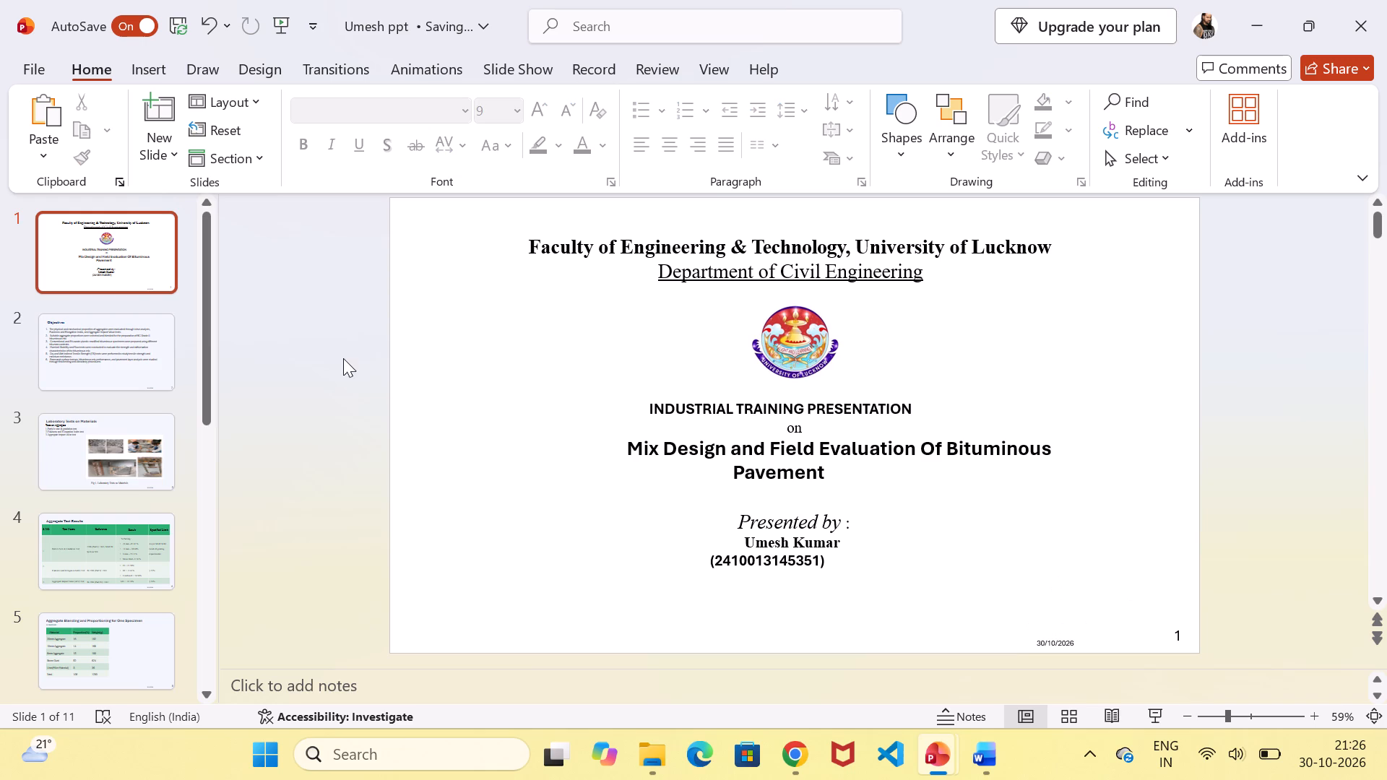
# Undo the title slide's footer date edits and the earlier theme, font and footer layout changes across the presentation.
pyautogui.hotkey('ctrl', 'z')
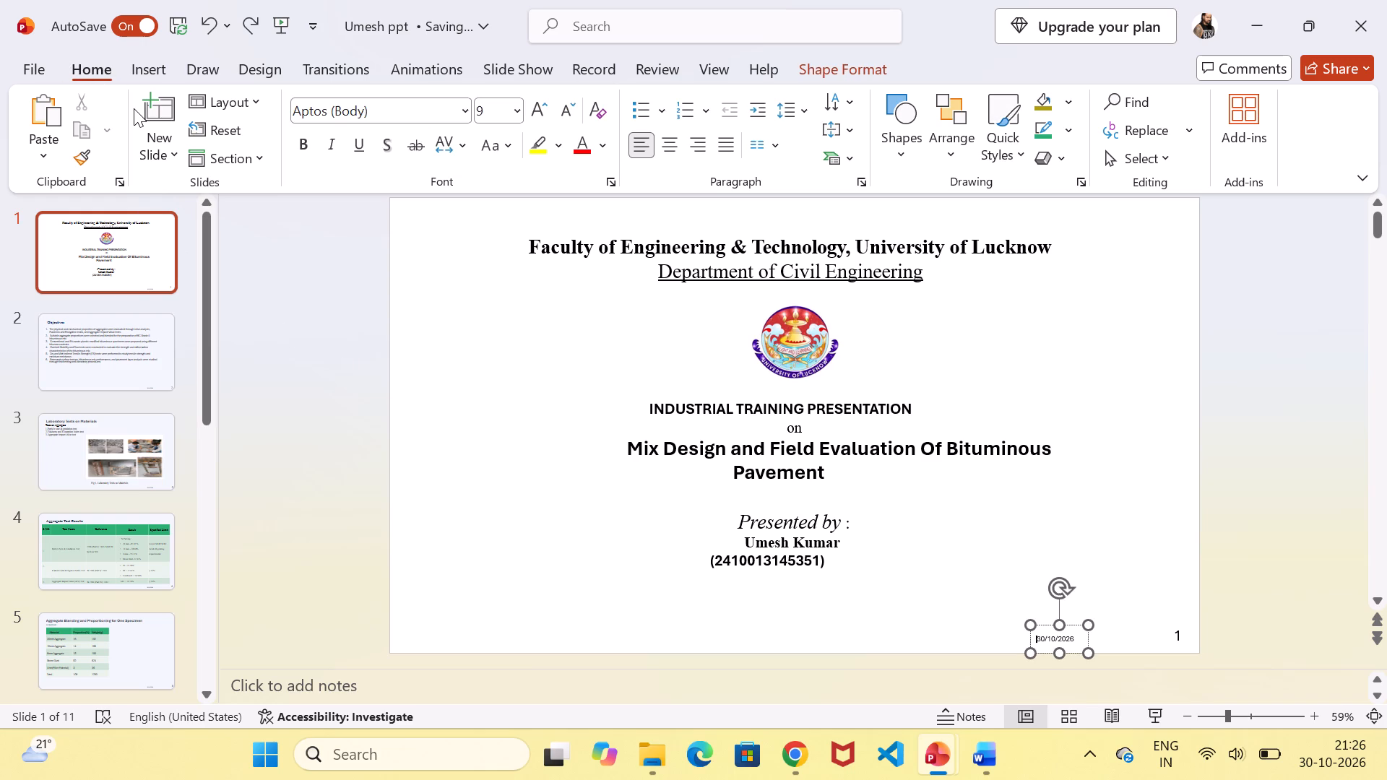
pyautogui.hotkey('ctrl', 'z')
pyautogui.hotkey('ctrl', 'z')
pyautogui.hotkey('ctrl', 'z')
pyautogui.hotkey('ctrl', 'z')
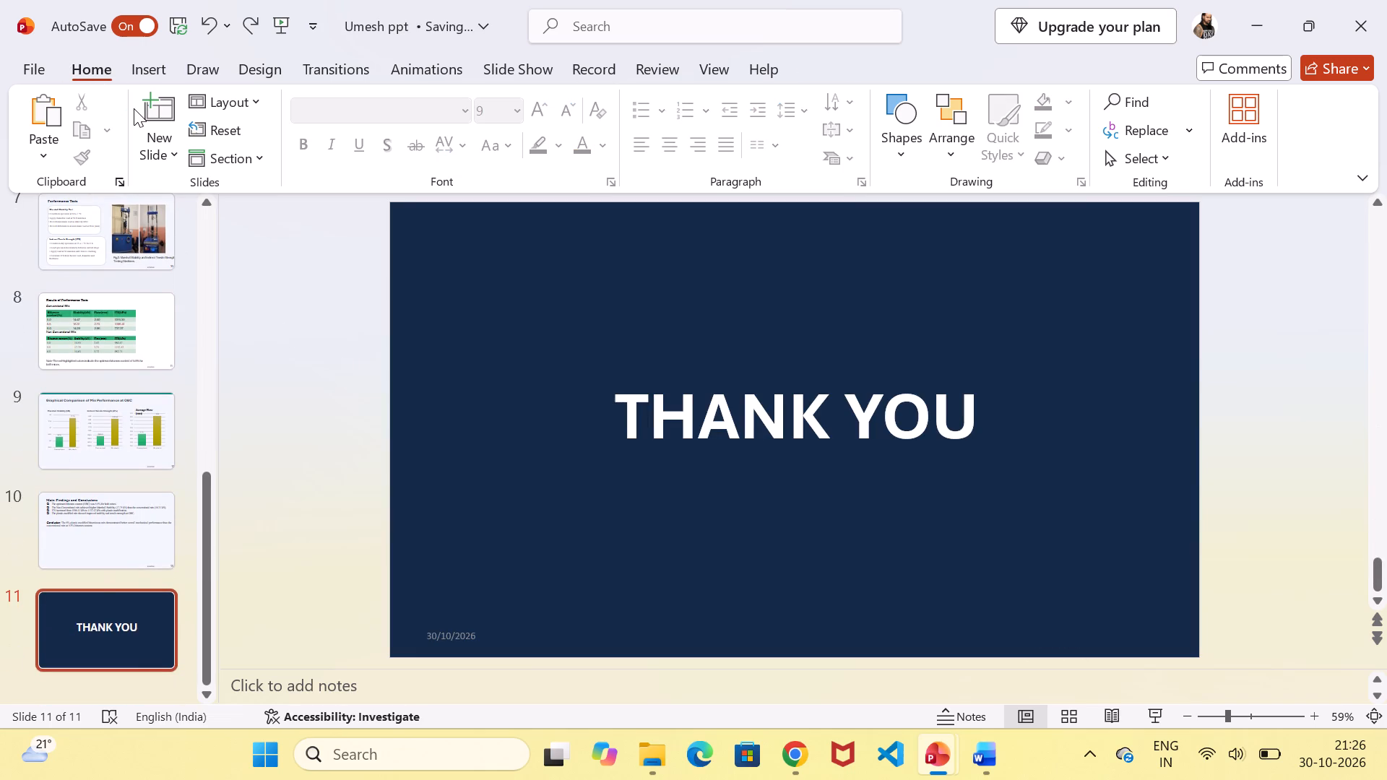
pyautogui.hotkey('ctrl', 'z')
# Review the slides throughout the presentation, checking their table colours, titles and footer date placement.
pyautogui.scroll(6, 134, 108)
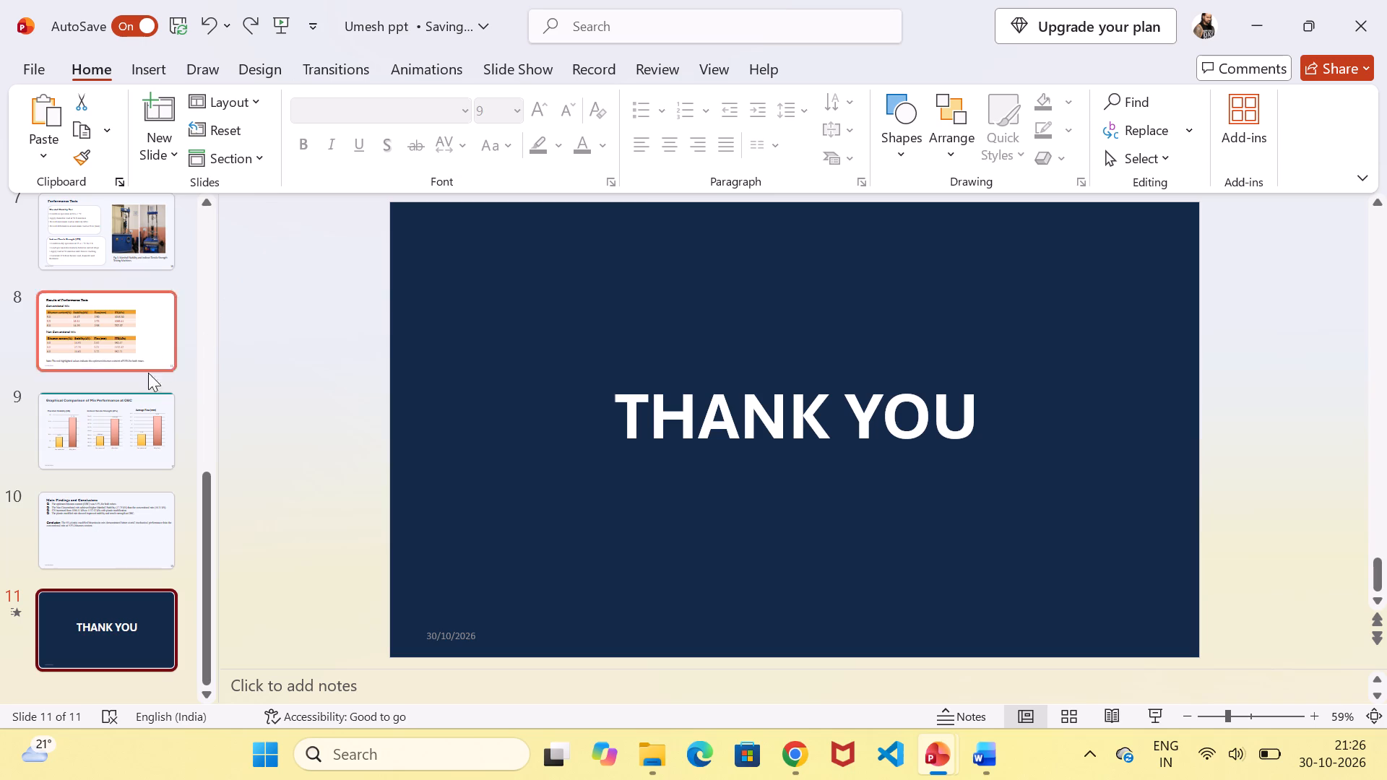
pyautogui.click(124, 418)
pyautogui.click(148, 305)
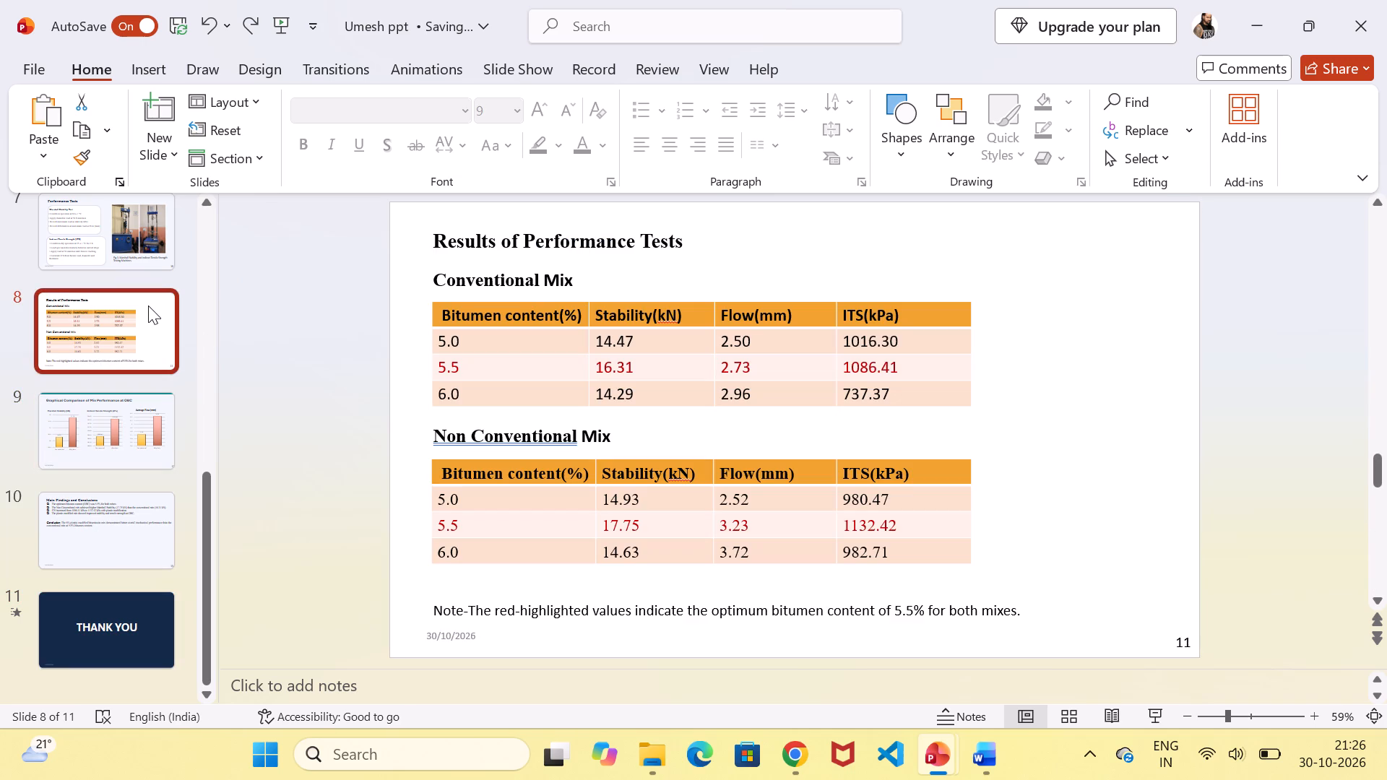
pyautogui.scroll(2, 148, 305)
pyautogui.click(148, 305)
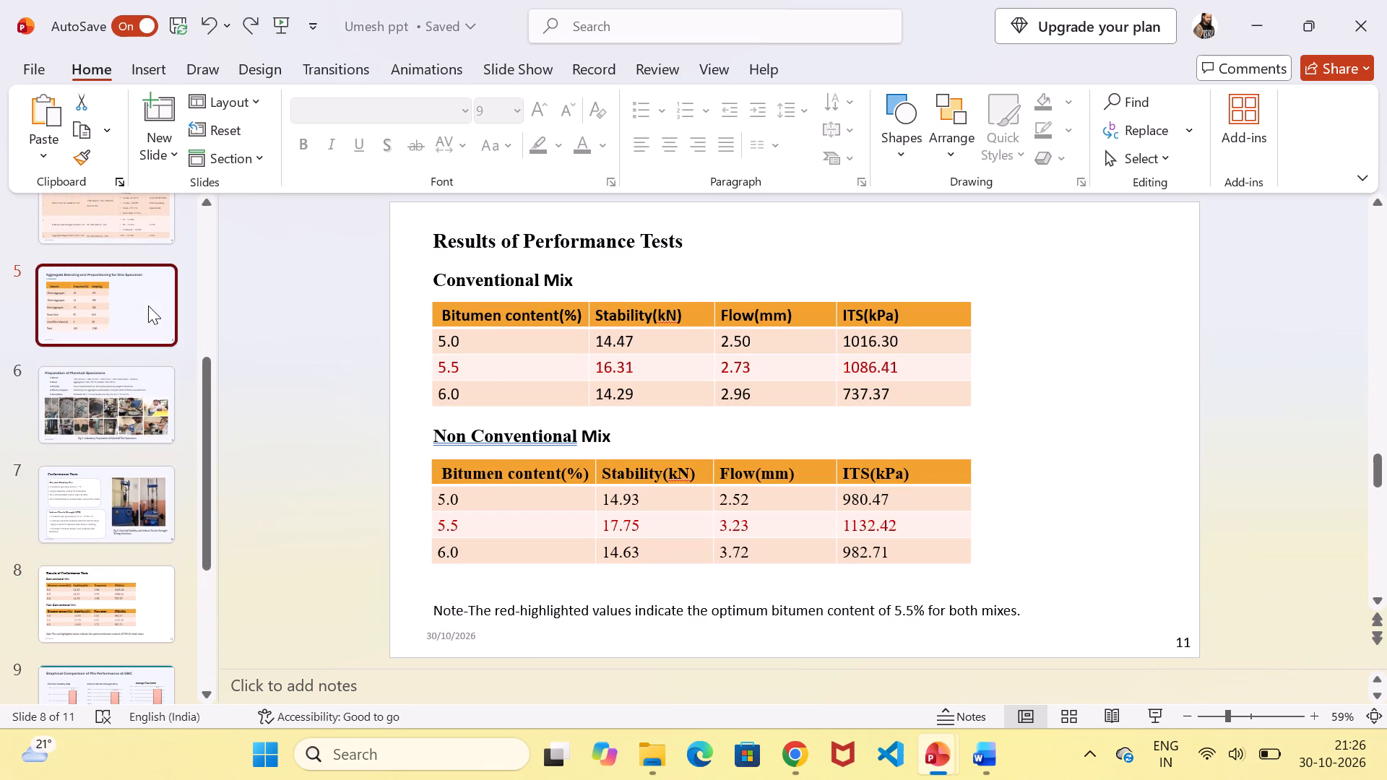
pyautogui.click(146, 409)
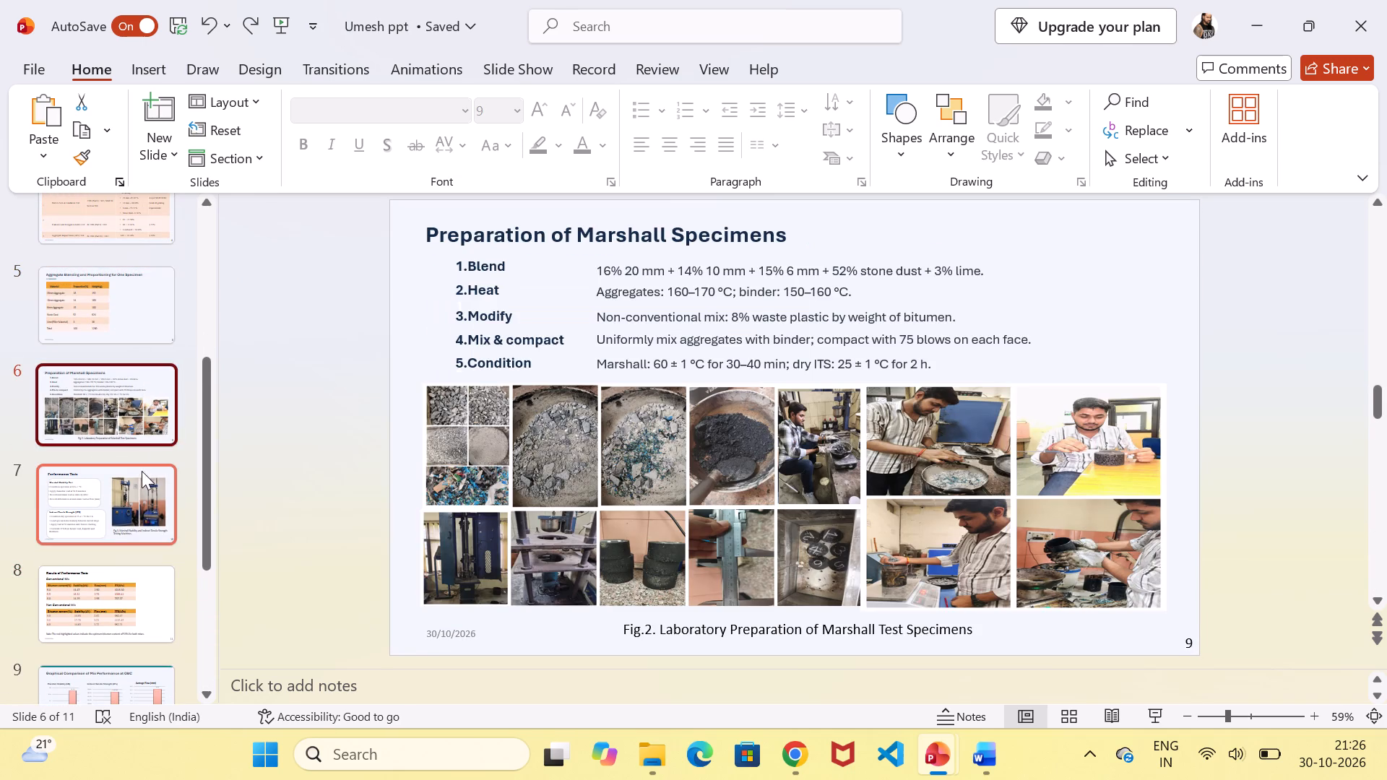
pyautogui.click(135, 485)
pyautogui.scroll(2, 135, 485)
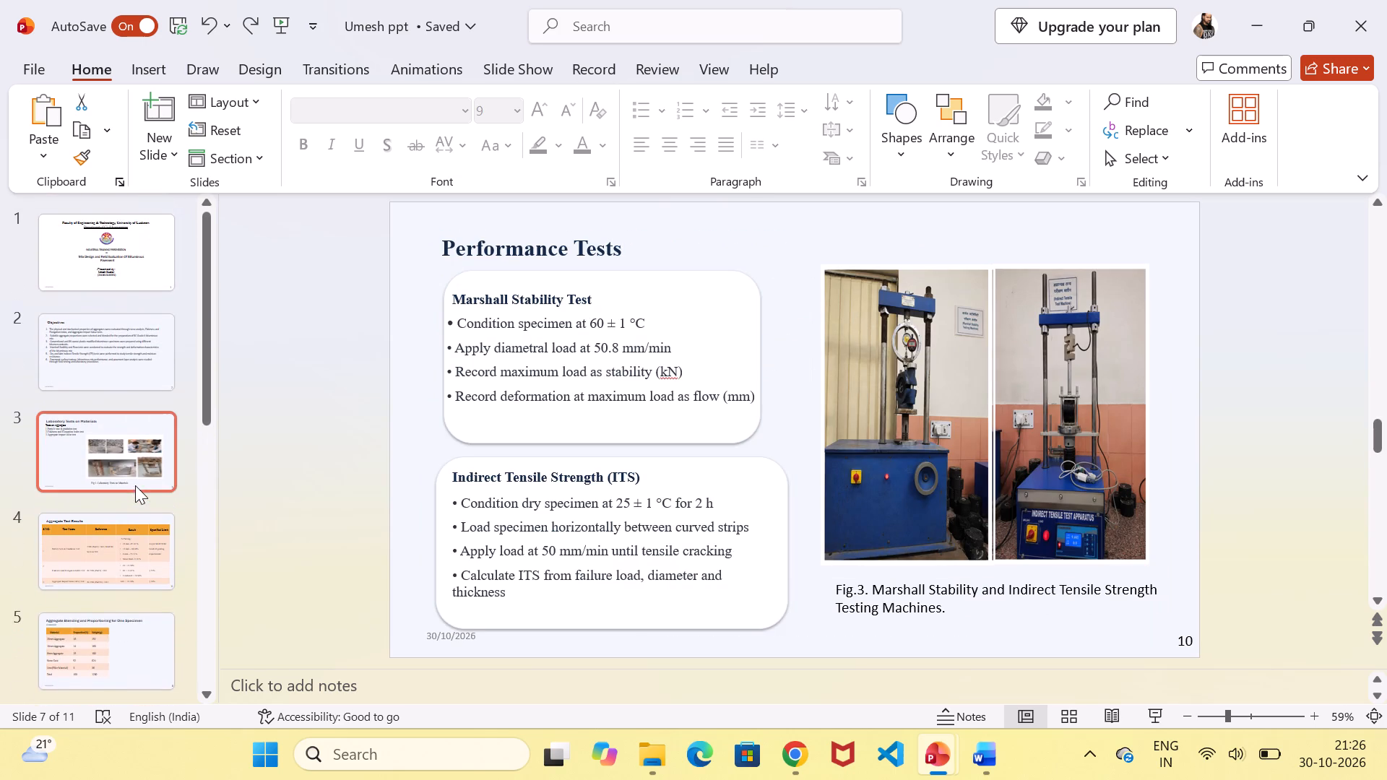
pyautogui.click(141, 431)
pyautogui.click(143, 364)
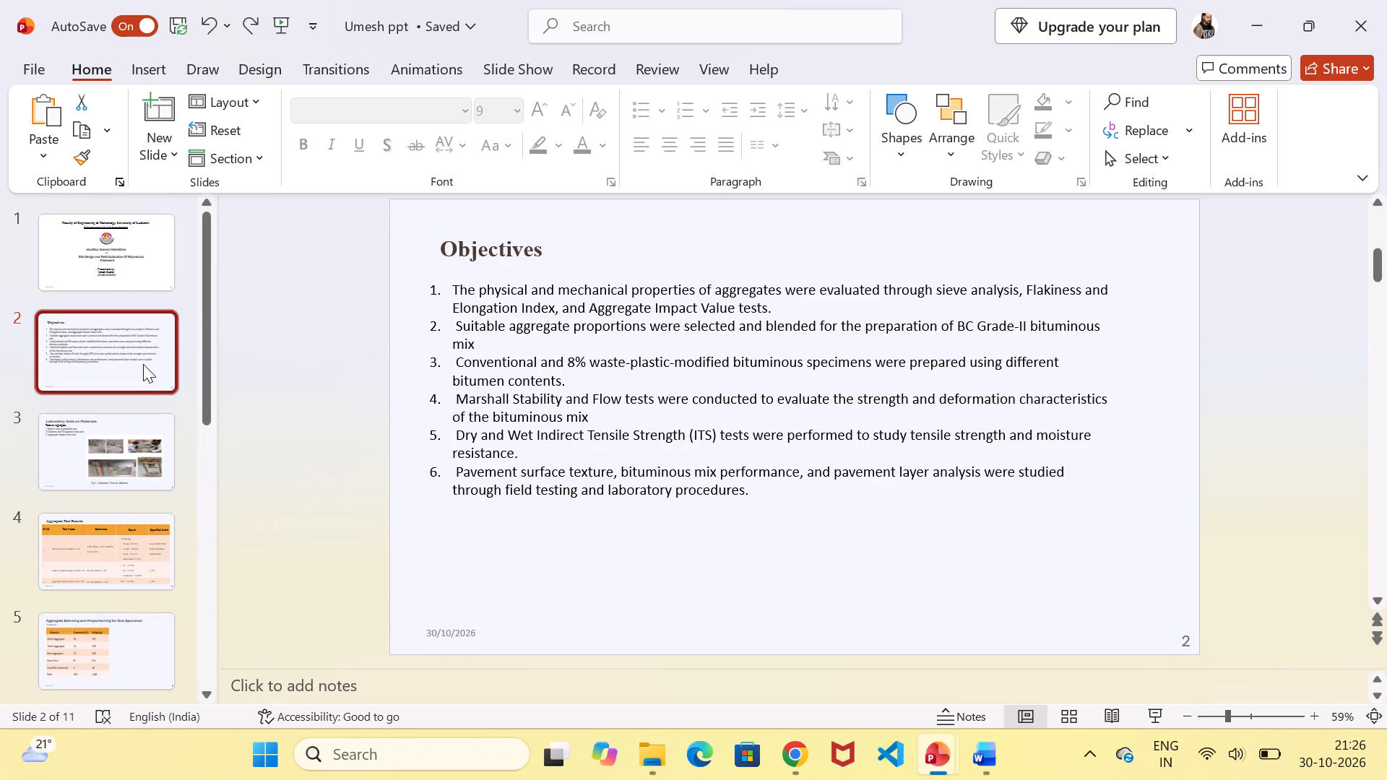
pyautogui.click(161, 261)
pyautogui.scroll(-1, 176, 385)
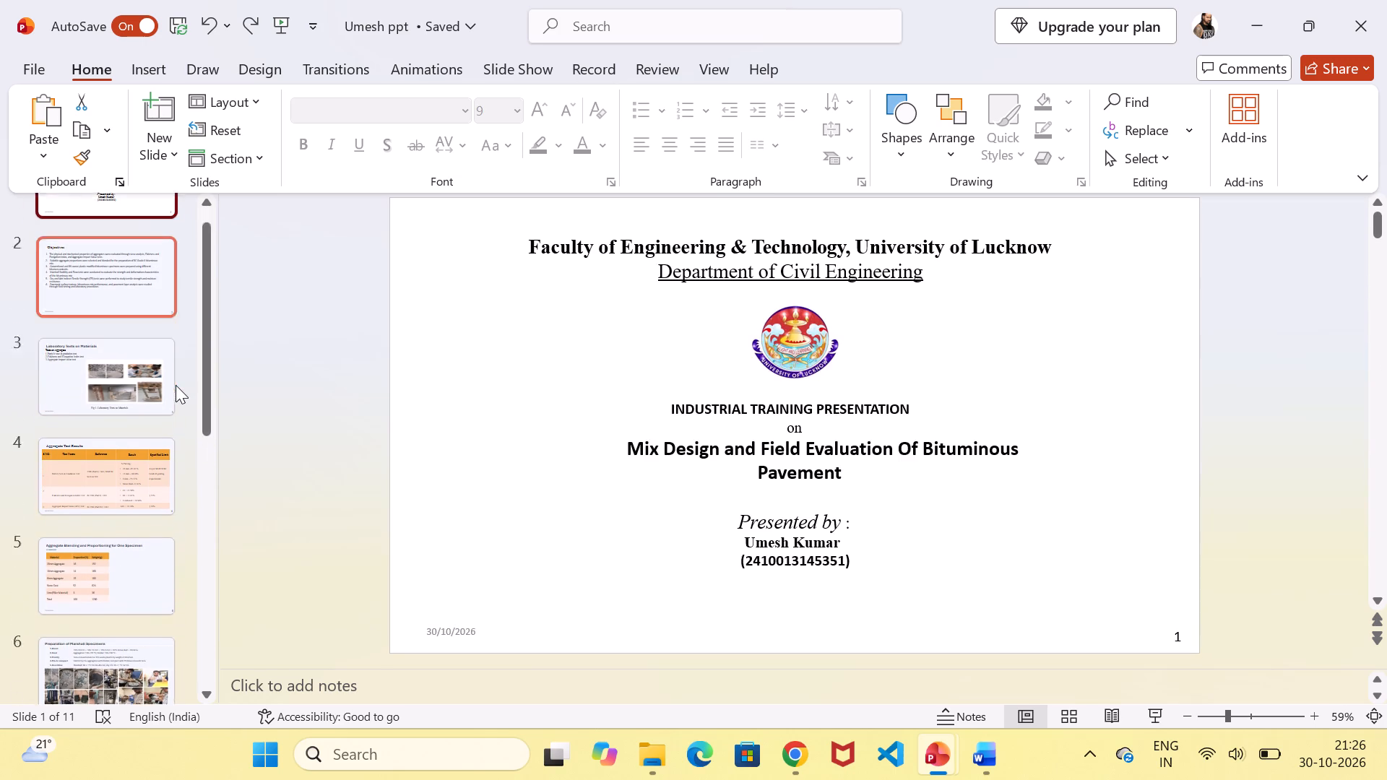
pyautogui.scroll(-1, 176, 385)
pyautogui.click(138, 318)
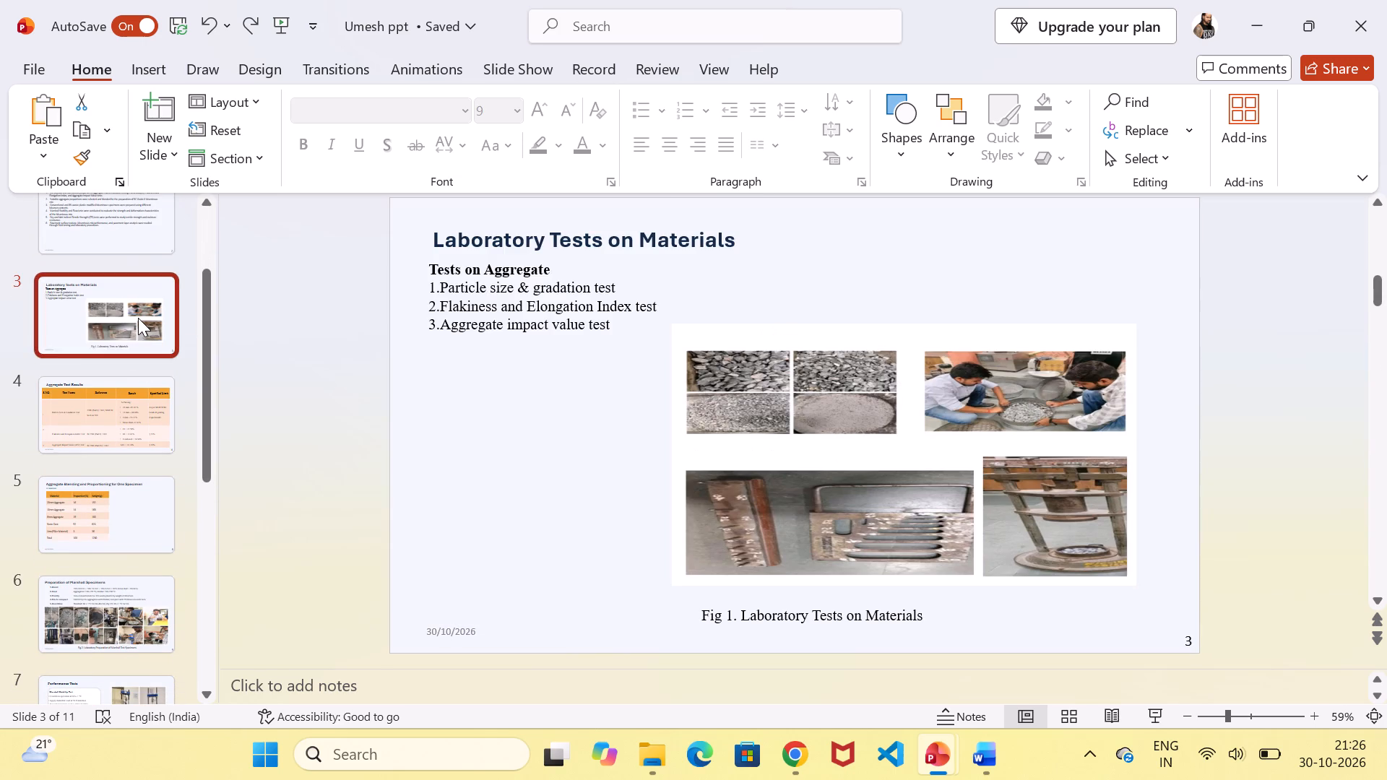
pyautogui.click(138, 404)
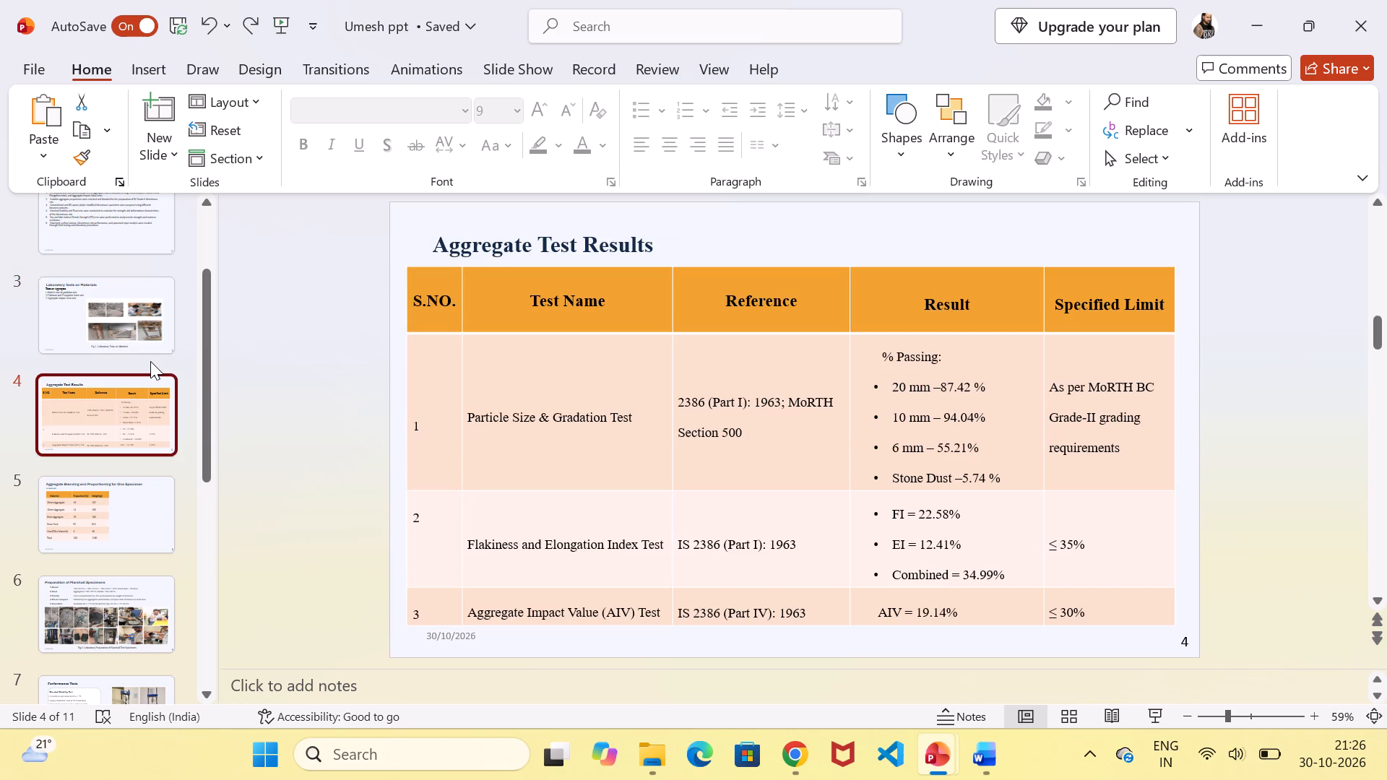
pyautogui.scroll(-1, 150, 361)
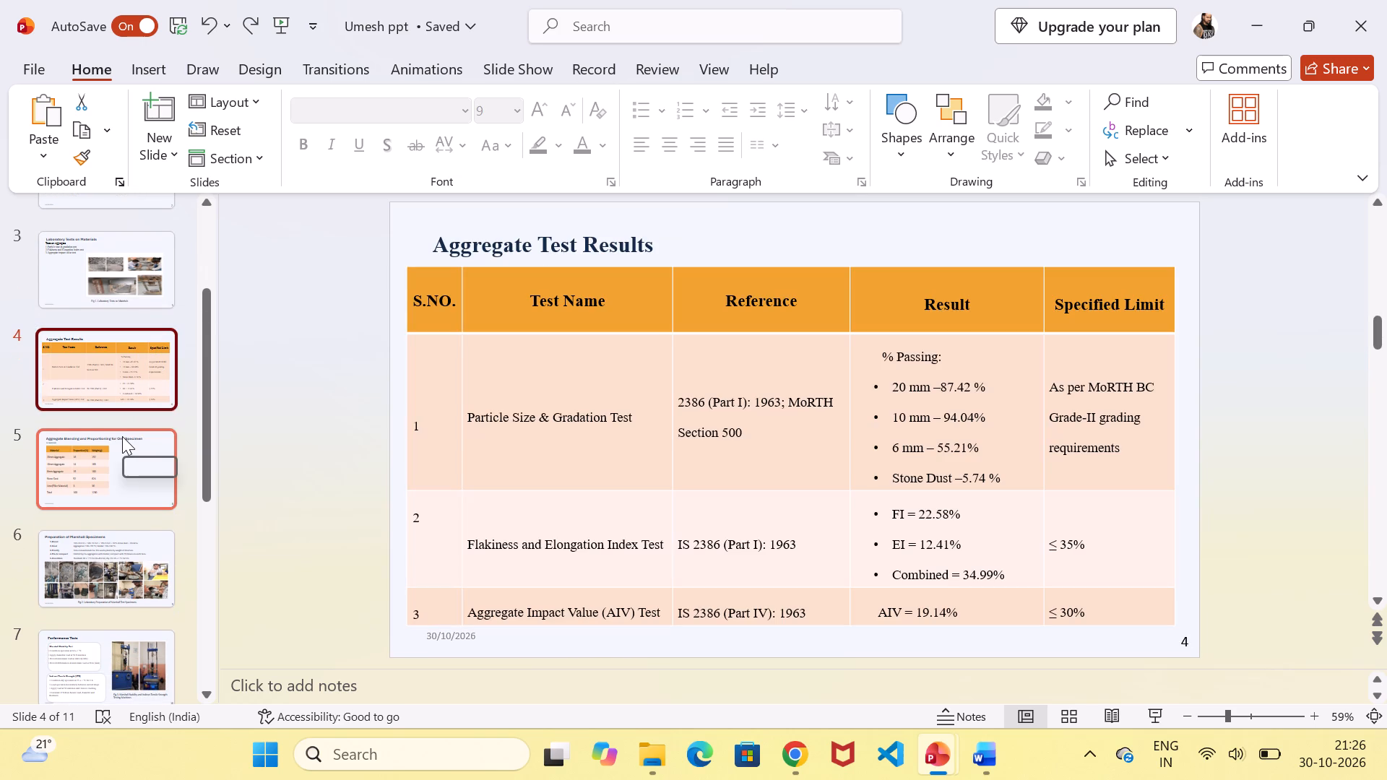
pyautogui.scroll(-1, 122, 436)
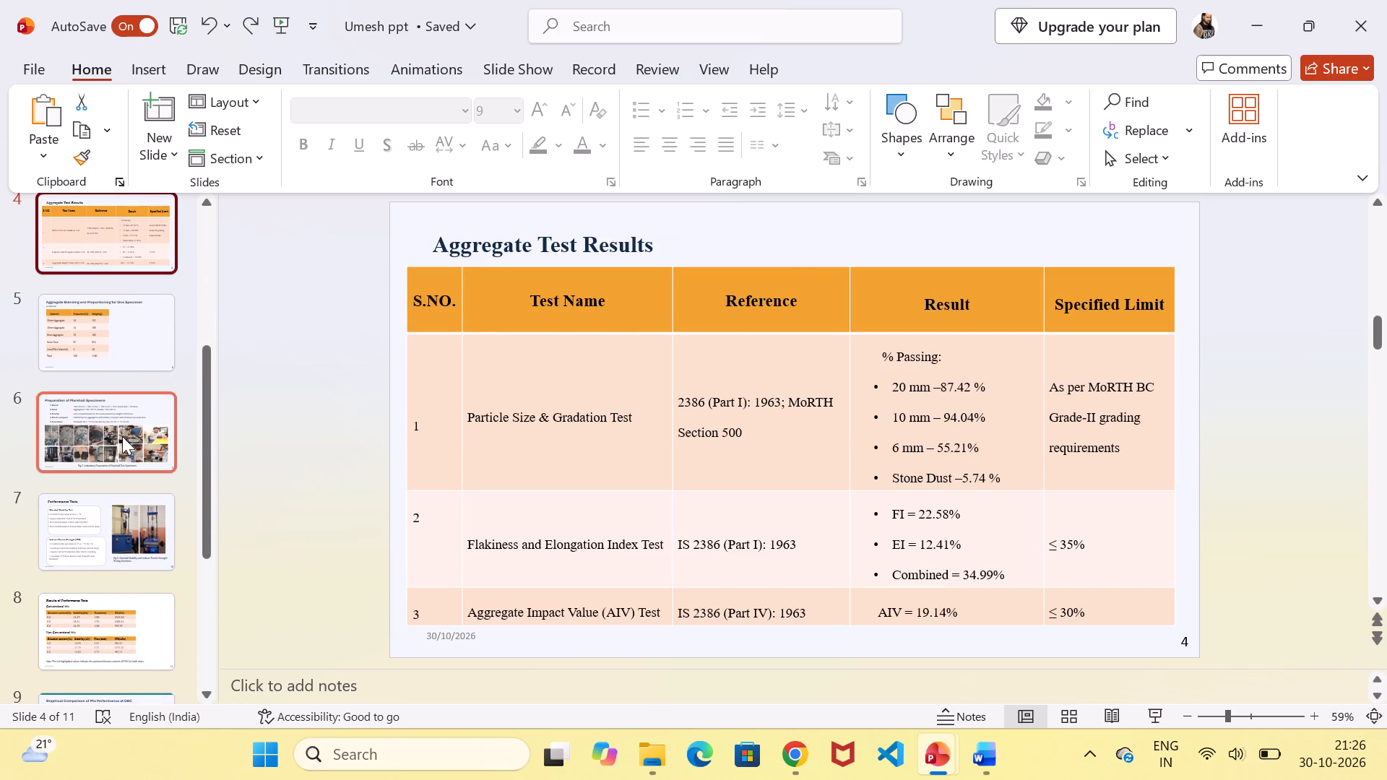
pyautogui.click(122, 436)
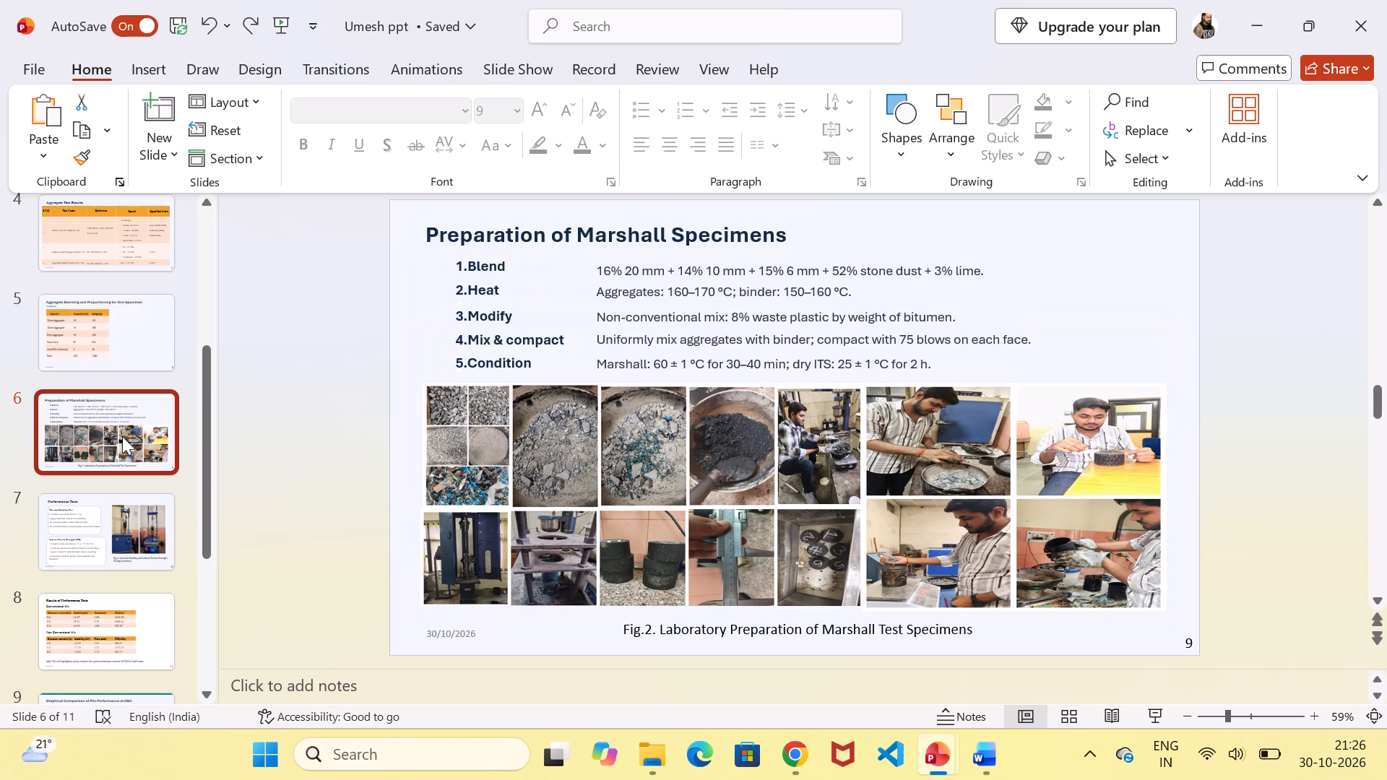
pyautogui.click(129, 498)
# Make the footer date on the Results of Performance Tests slide bold.
pyautogui.click(148, 623)
pyautogui.scroll(-1, 148, 623)
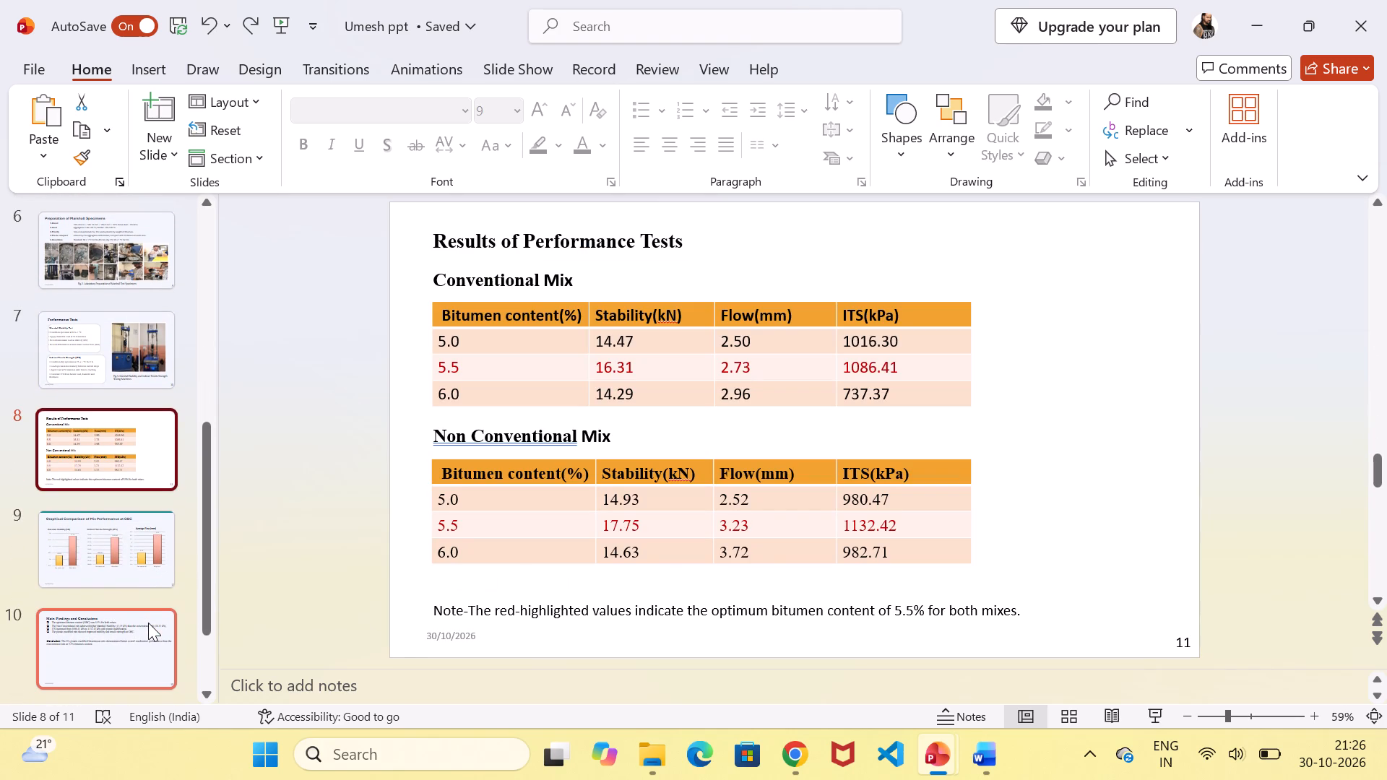
pyautogui.moveTo(426, 635); pyautogui.dragTo(457, 641)
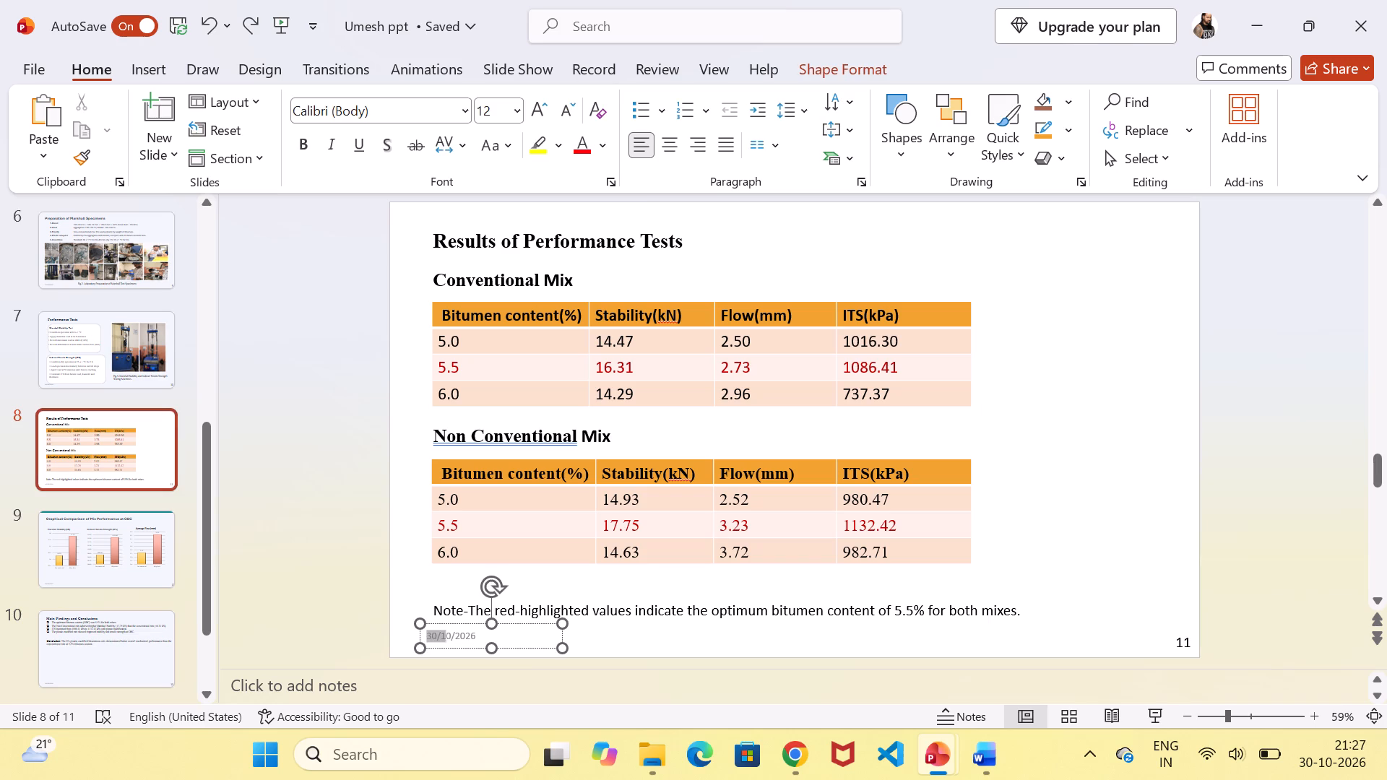
pyautogui.moveTo(457, 641); pyautogui.dragTo(481, 643)
pyautogui.click(493, 608)
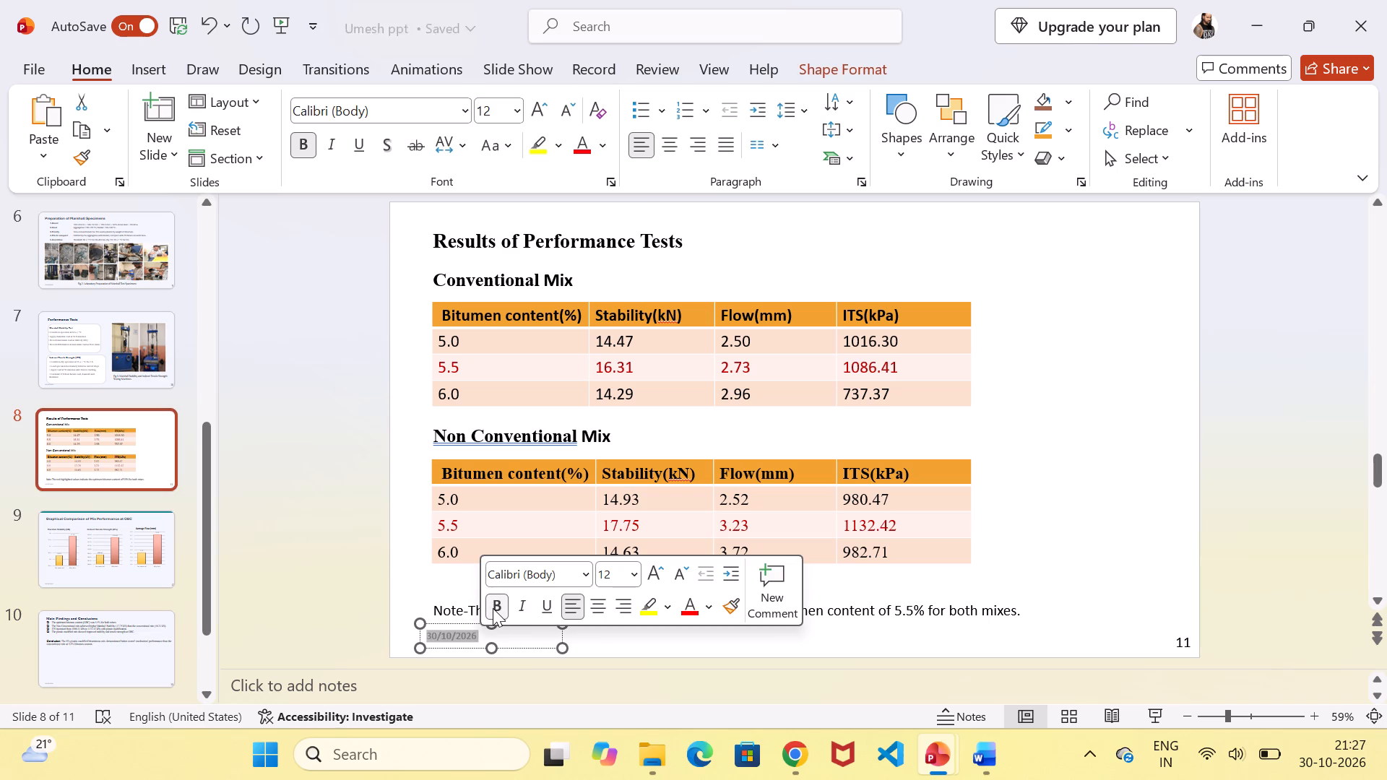
pyautogui.click(384, 571)
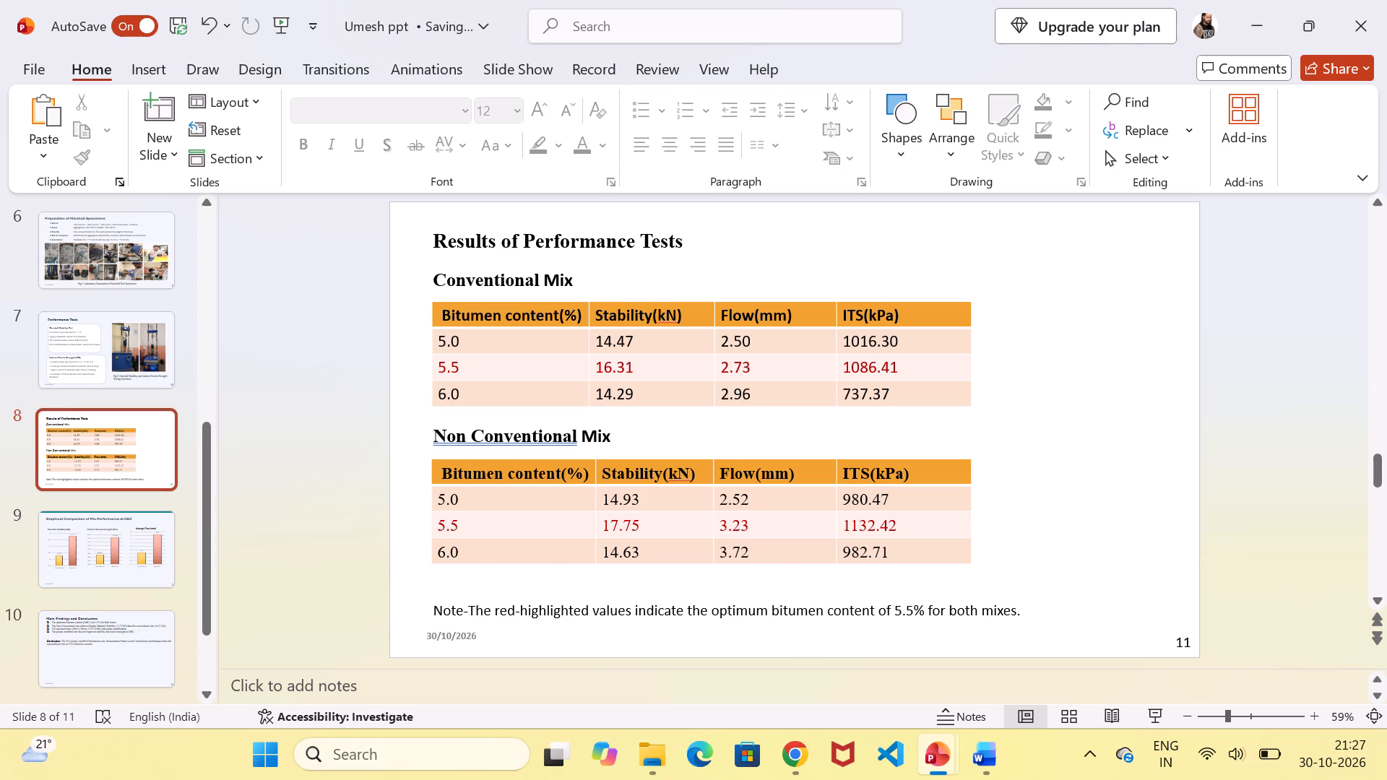
# Examine the footer dates on the other slides, from Laboratory Tests on Materials through to the closing Thank You slide.
pyautogui.scroll(1, 505, 656)
pyautogui.scroll(-1, 505, 656)
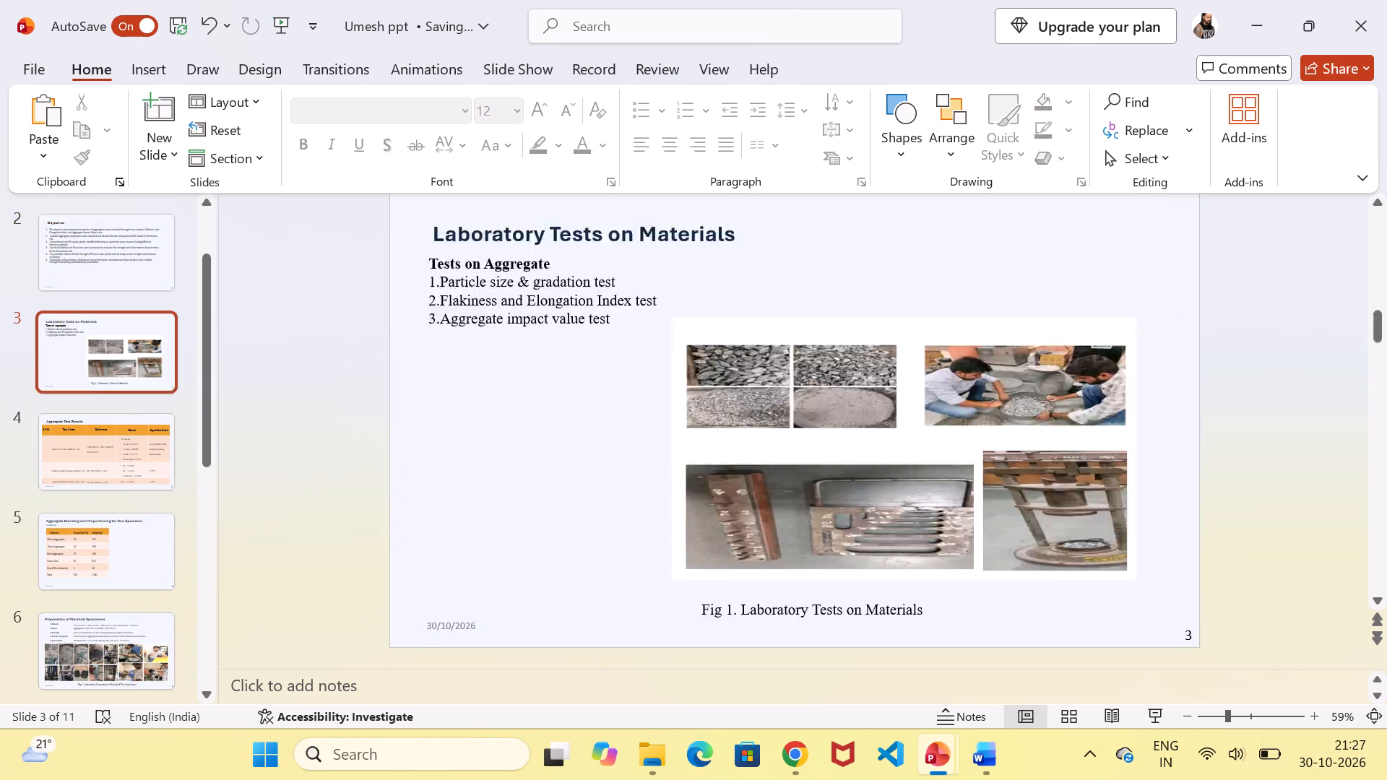
pyautogui.scroll(-2, 505, 656)
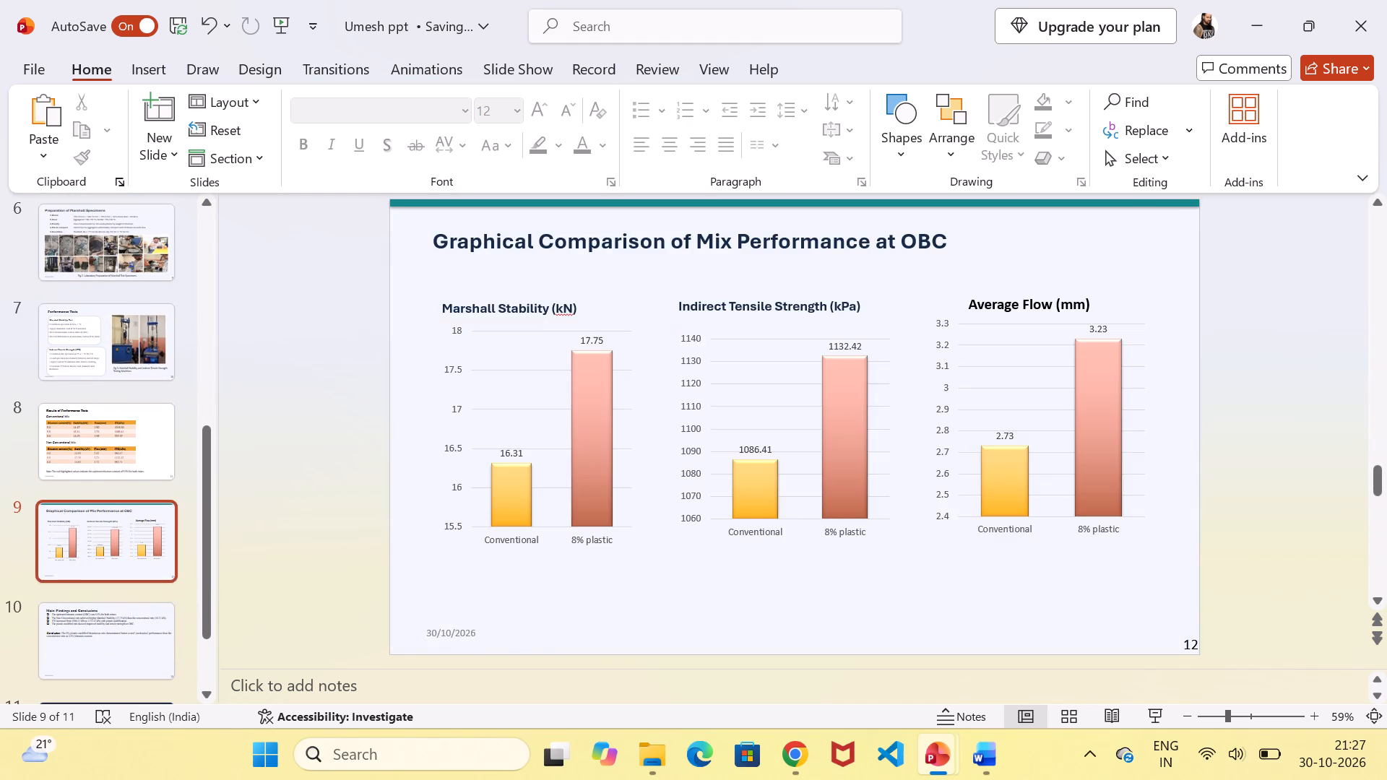
pyautogui.scroll(-1, 505, 656)
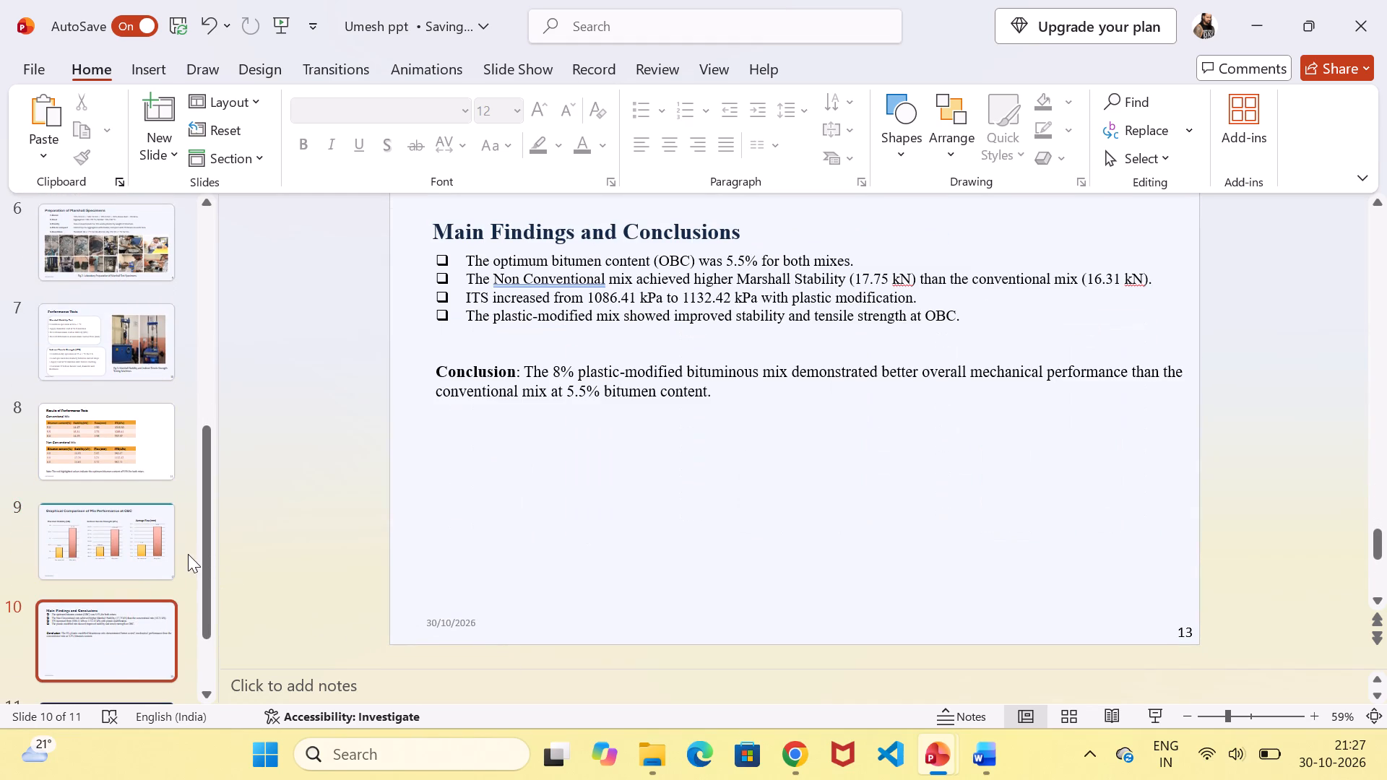
pyautogui.scroll(-1, 114, 662)
pyautogui.click(114, 662)
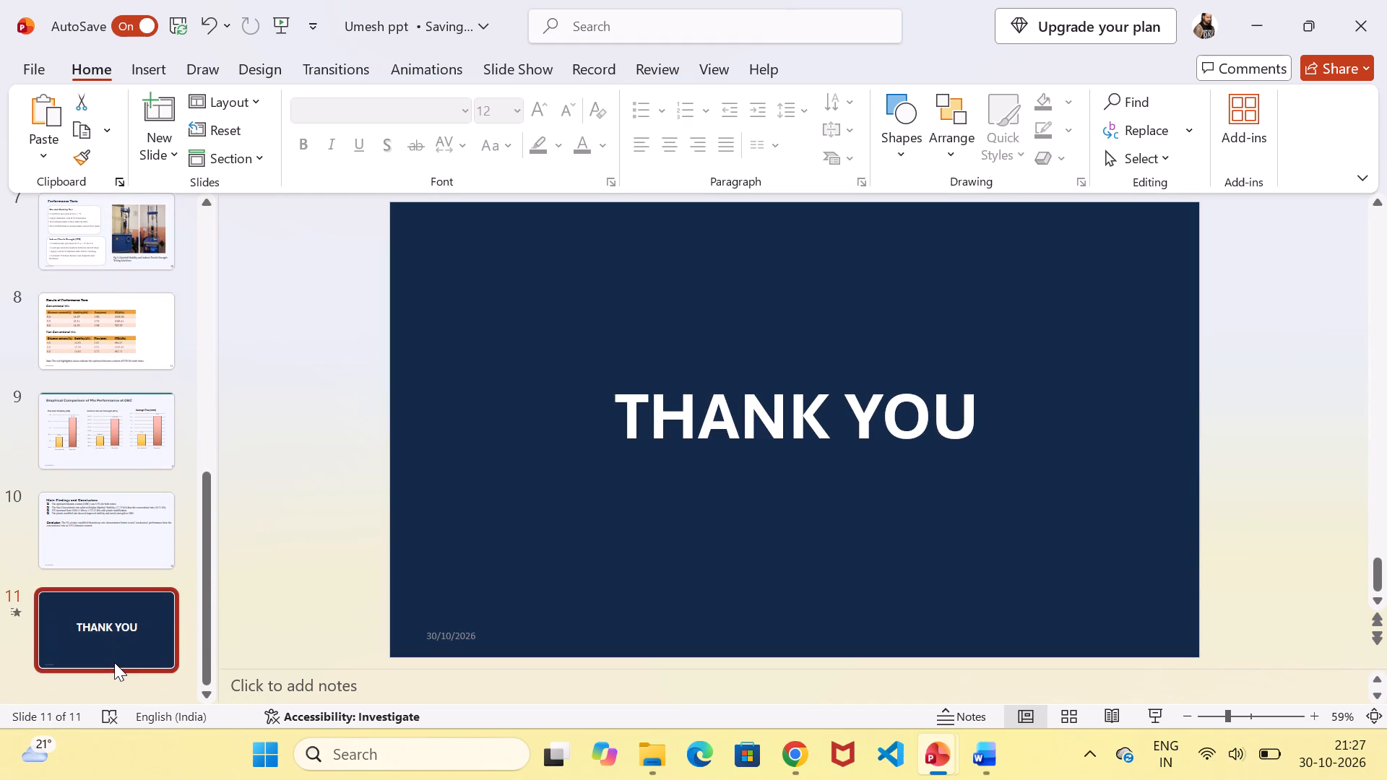
pyautogui.click(118, 498)
pyautogui.click(118, 450)
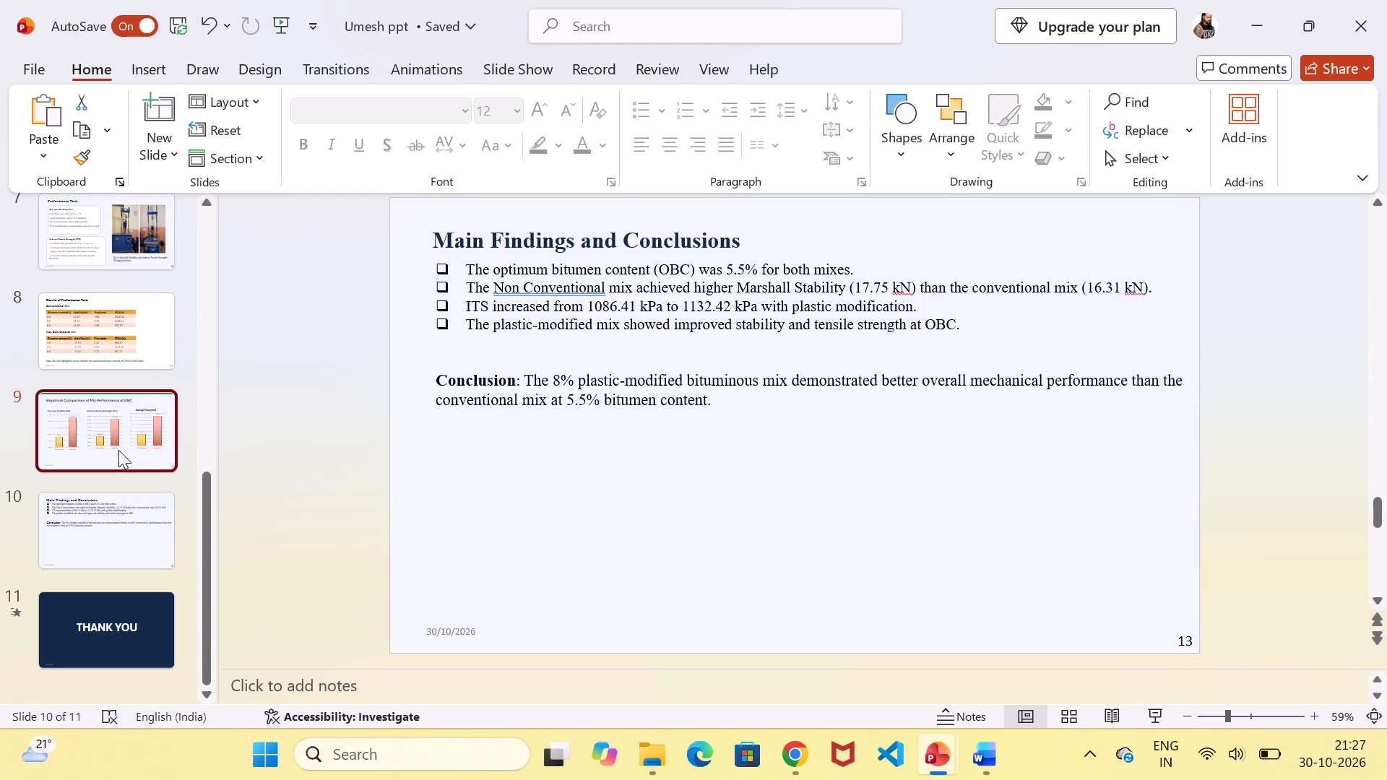
# Remove the bold formatting from the footer date on the Results of Performance Tests slide.
pyautogui.click(113, 347)
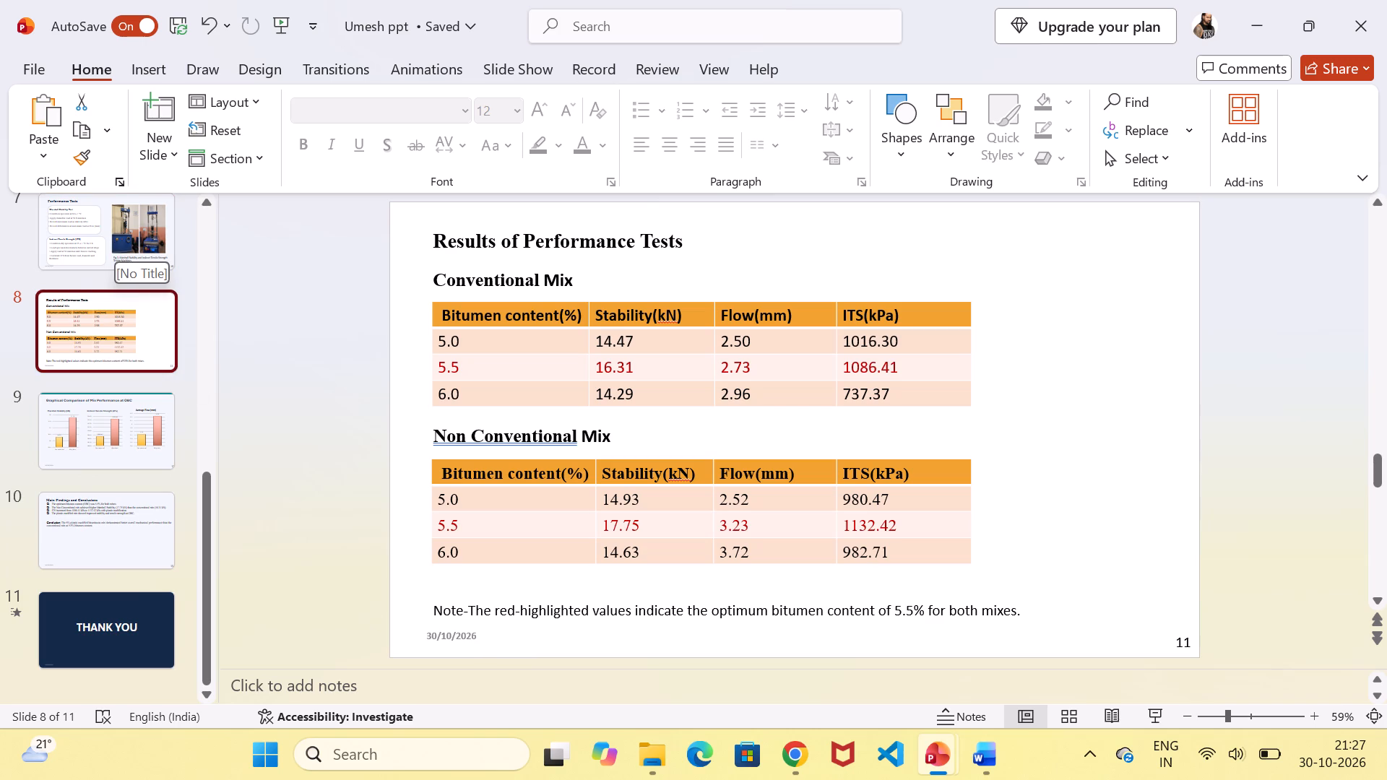
pyautogui.moveTo(475, 633); pyautogui.dragTo(431, 642)
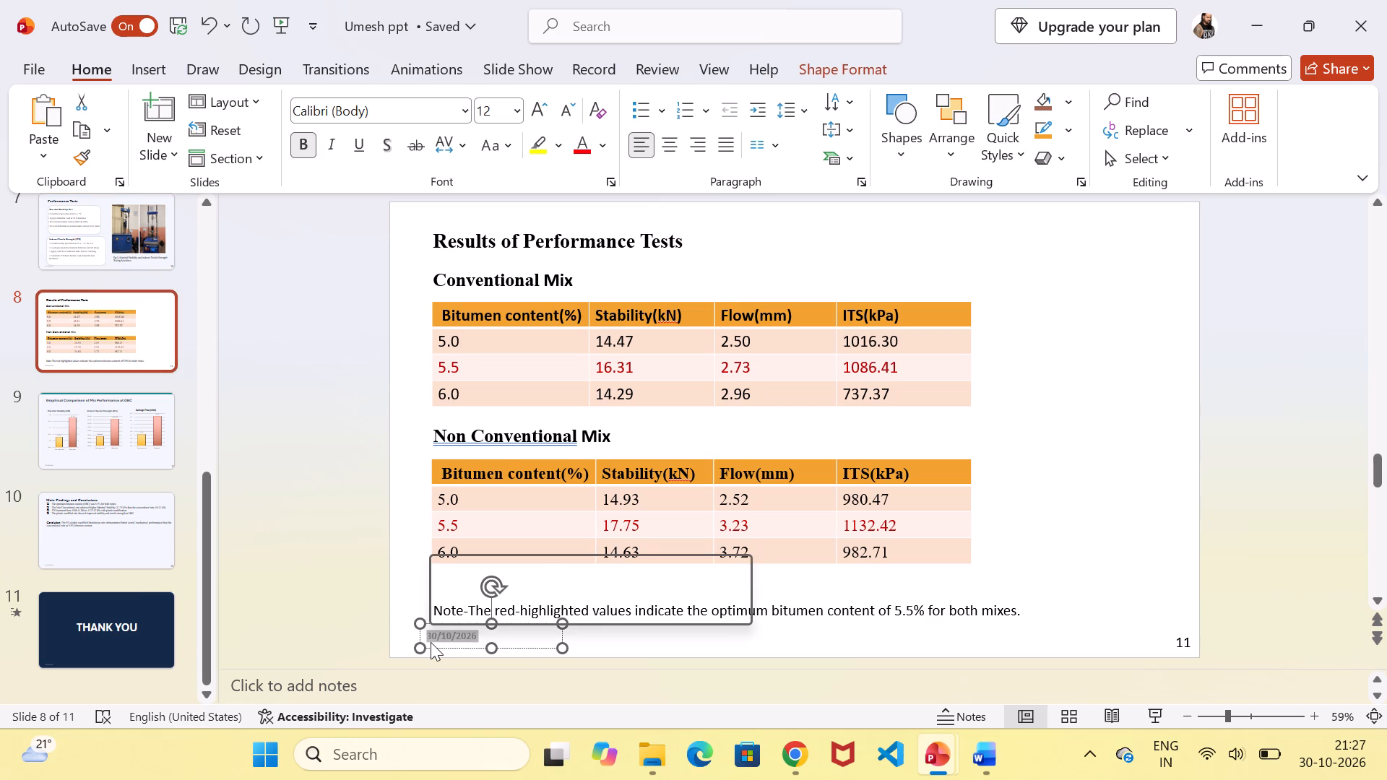
pyautogui.click(446, 614)
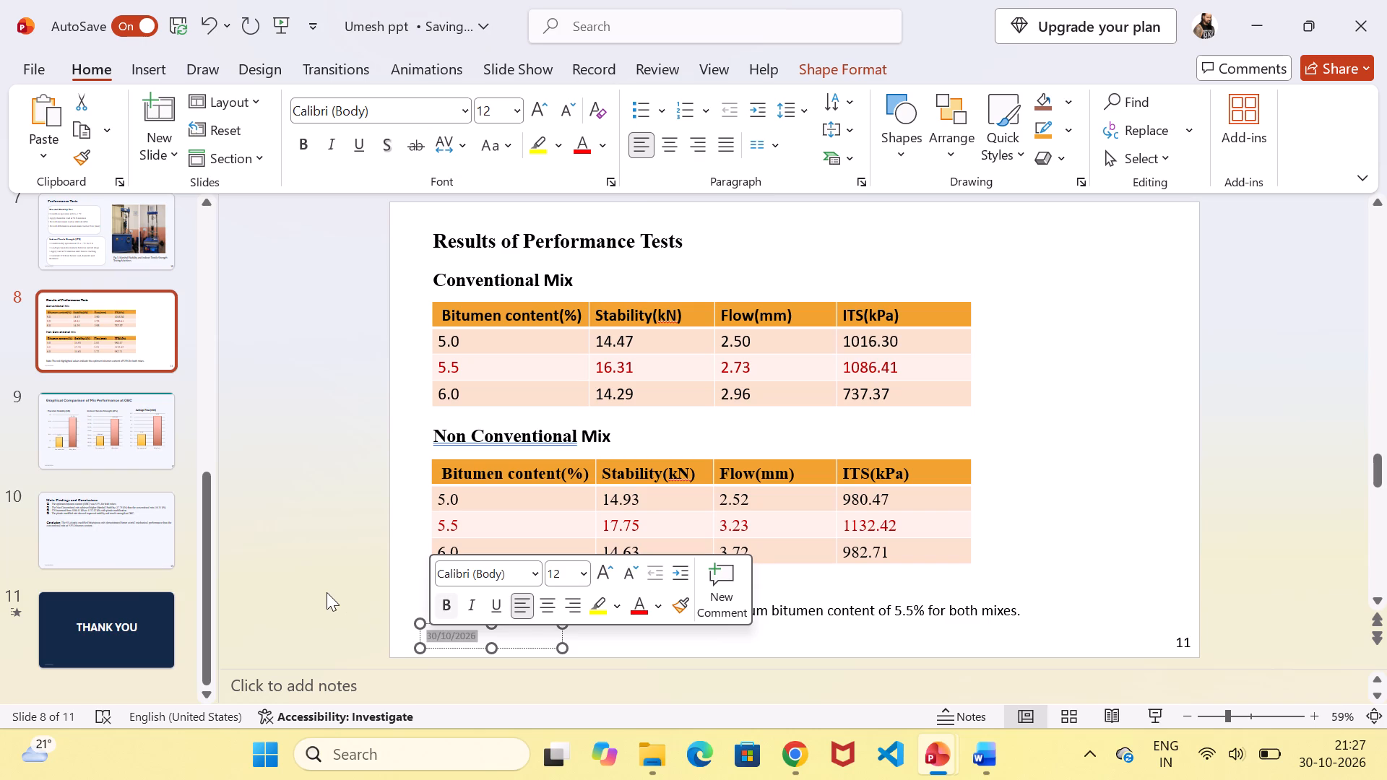
pyautogui.click(318, 589)
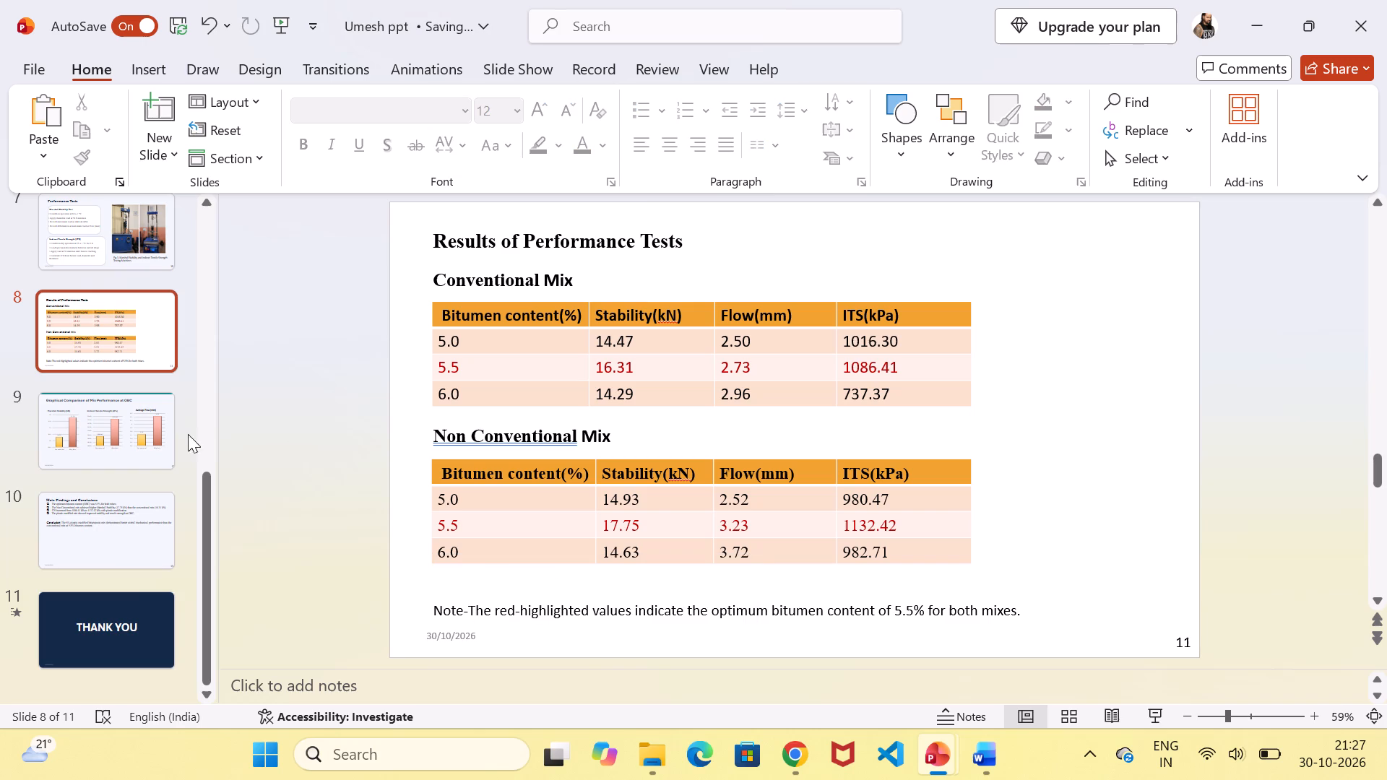
# Review the slides across the presentation, from the title slide and Objectives to Main Findings and Conclusions, checking footer dates and layout consistency.
pyautogui.click(92, 542)
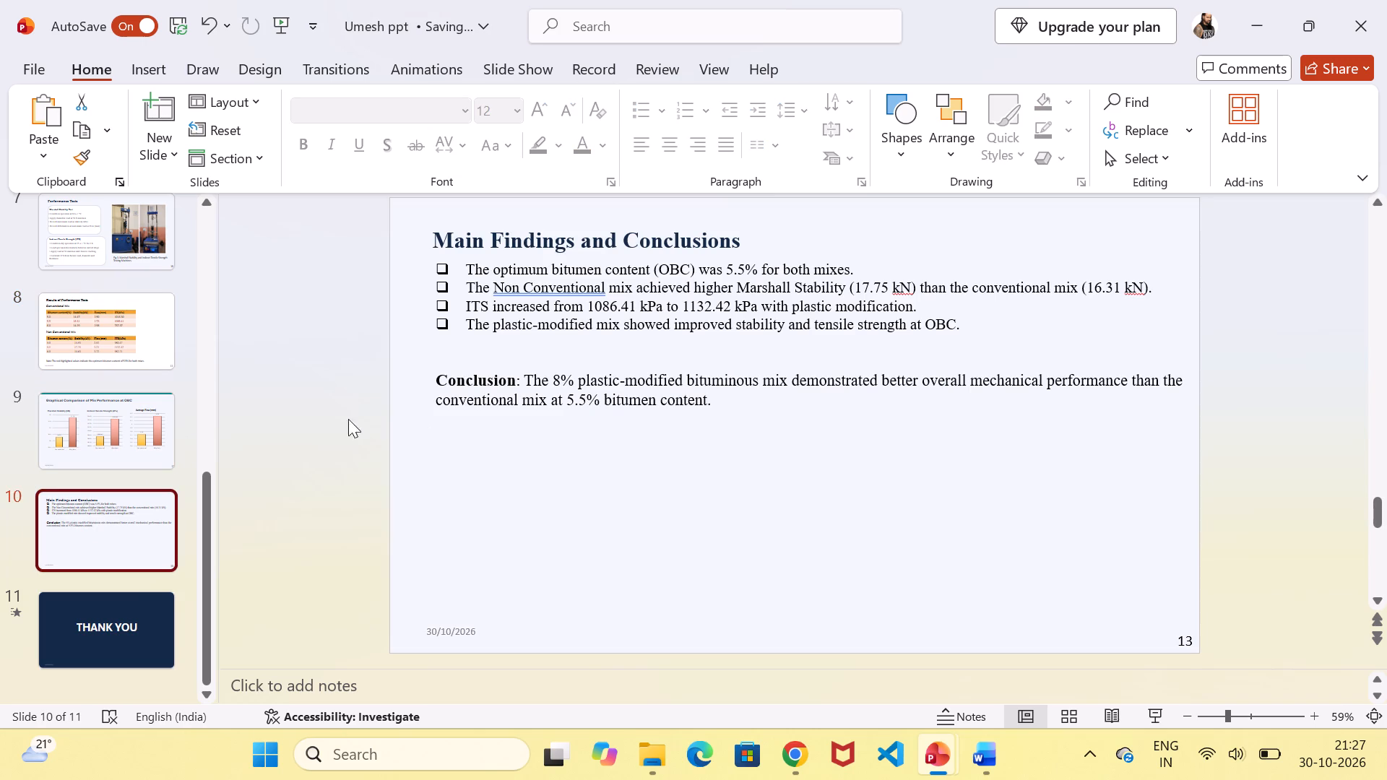
pyautogui.moveTo(138, 397); pyautogui.dragTo(140, 325)
pyautogui.click(140, 325)
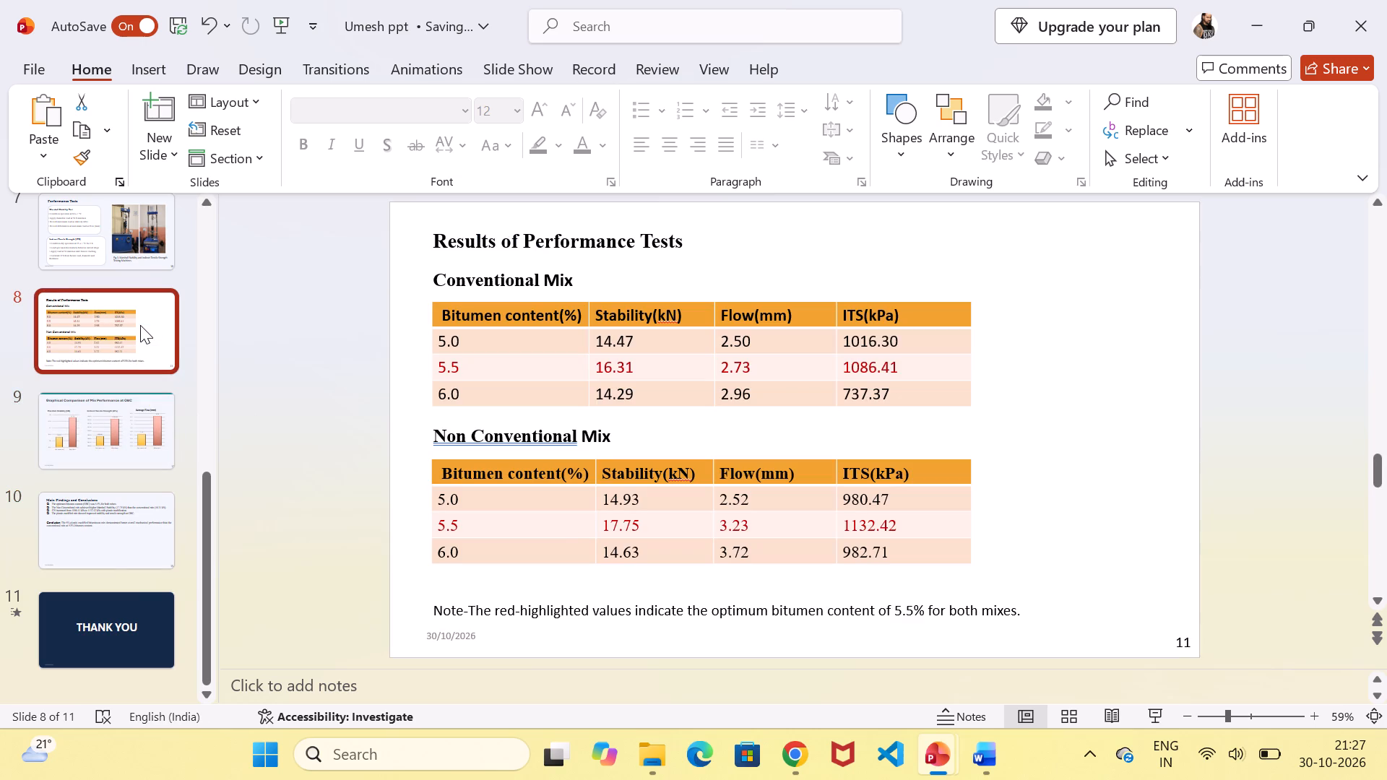
pyautogui.click(99, 335)
pyautogui.click(93, 408)
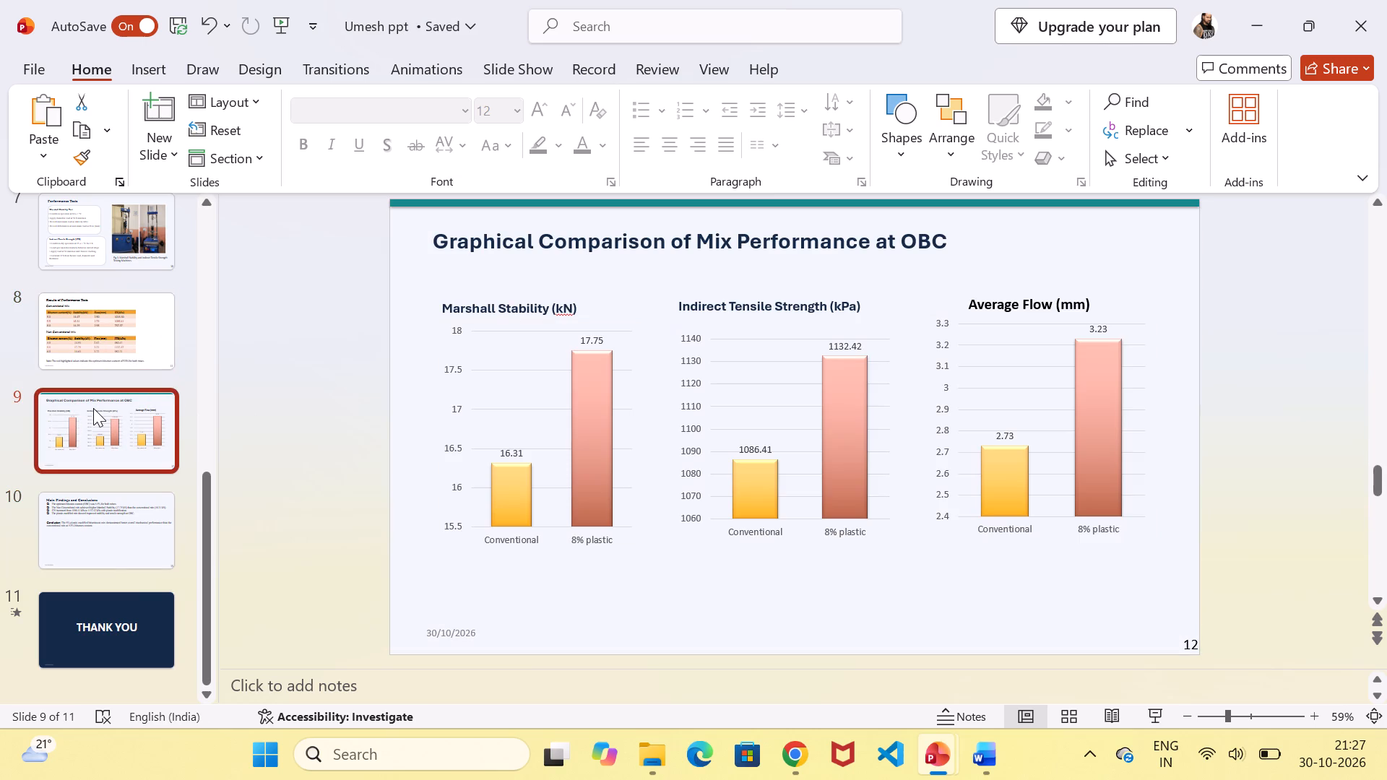
pyautogui.click(134, 267)
pyautogui.scroll(1, 134, 267)
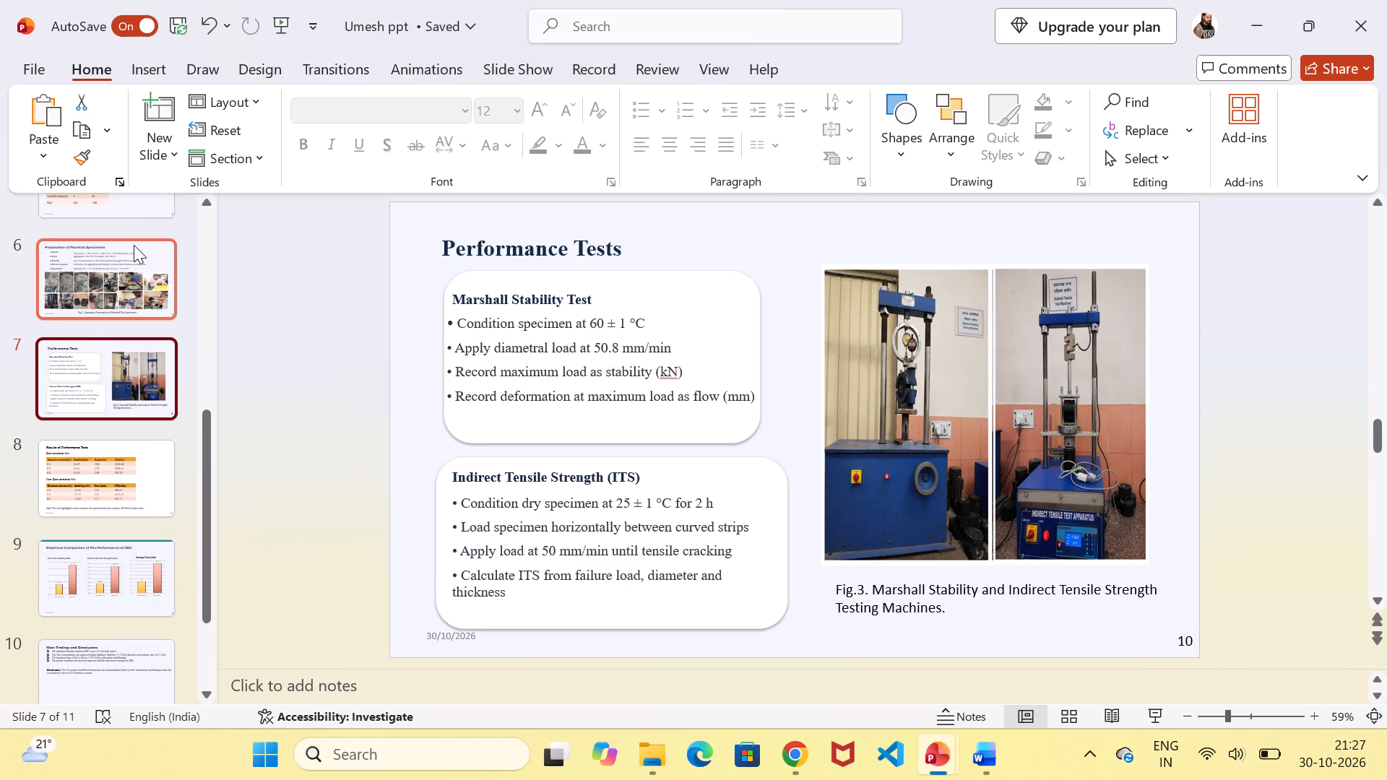
pyautogui.click(134, 244)
pyautogui.scroll(1, 157, 371)
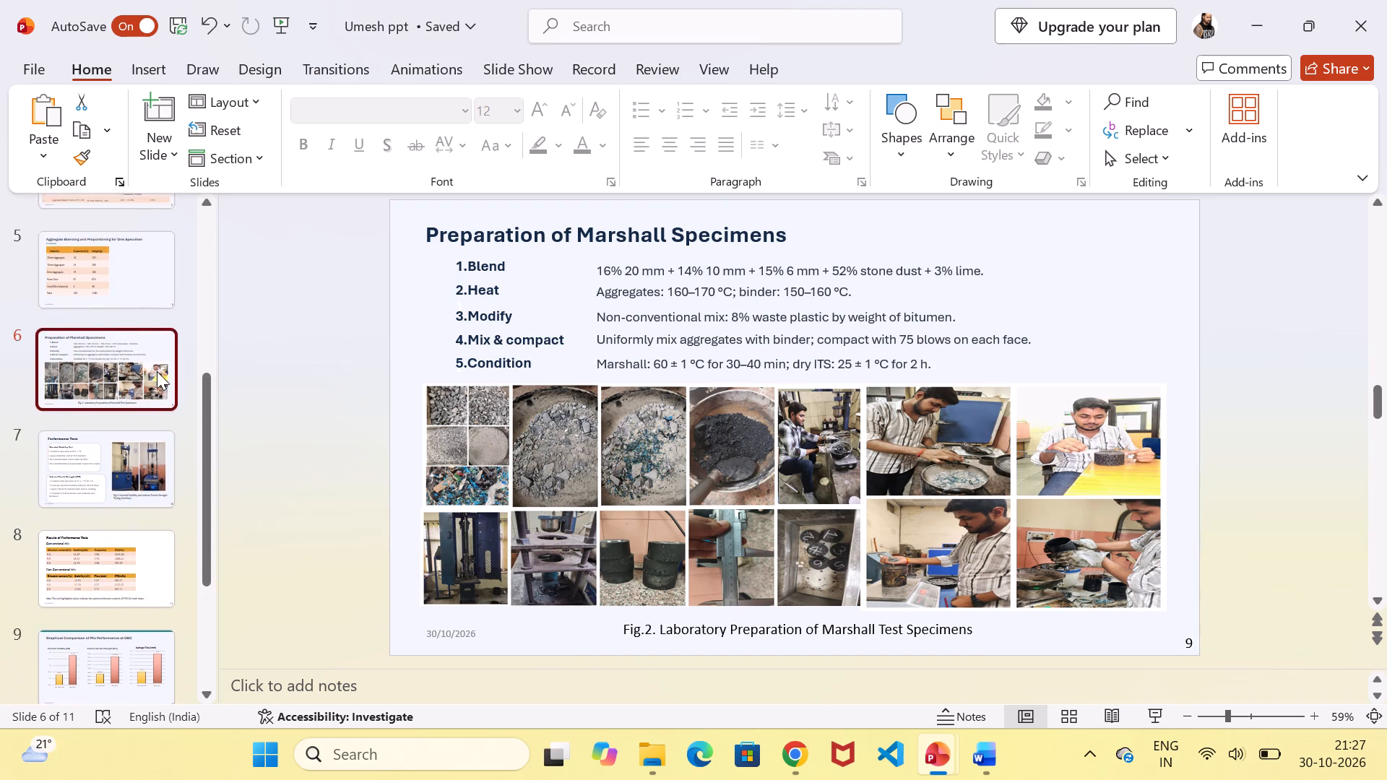
pyautogui.scroll(1, 157, 371)
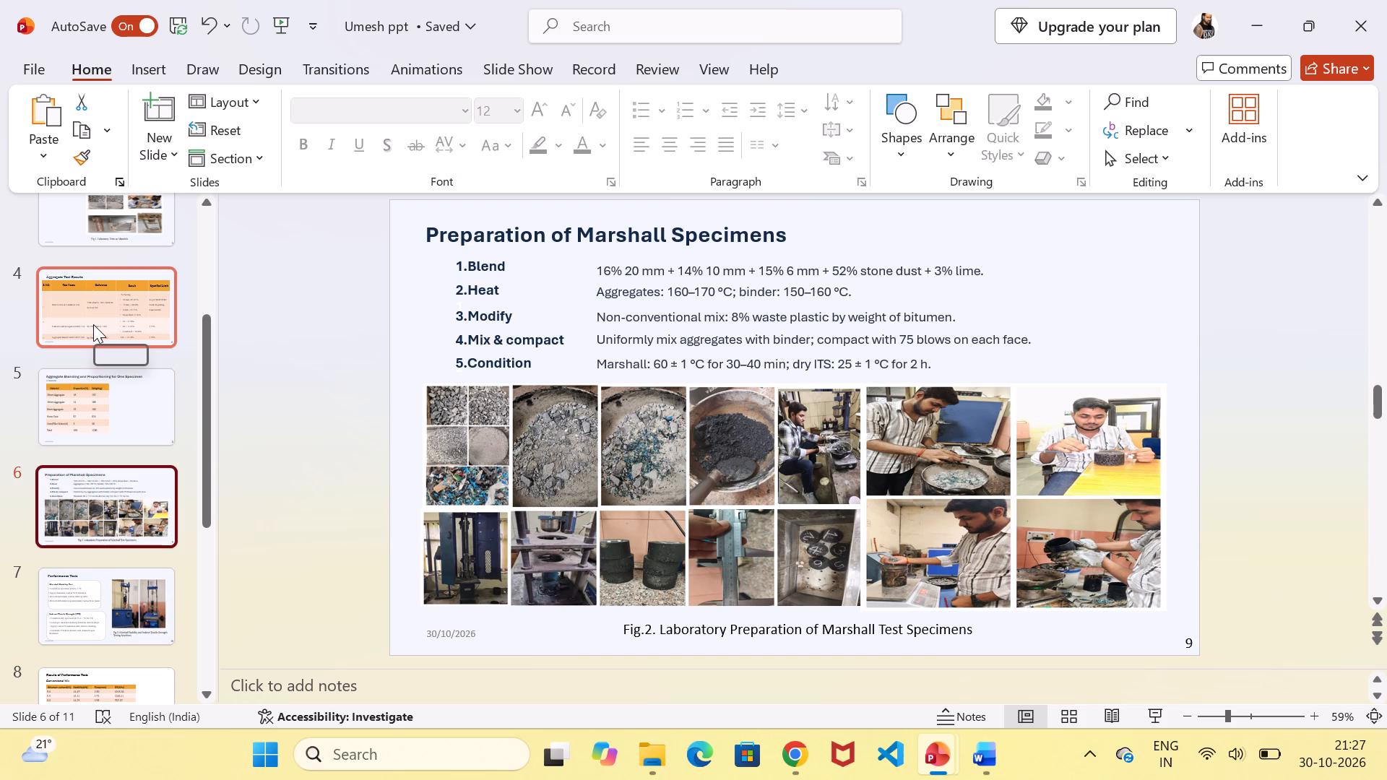
pyautogui.scroll(1, 93, 324)
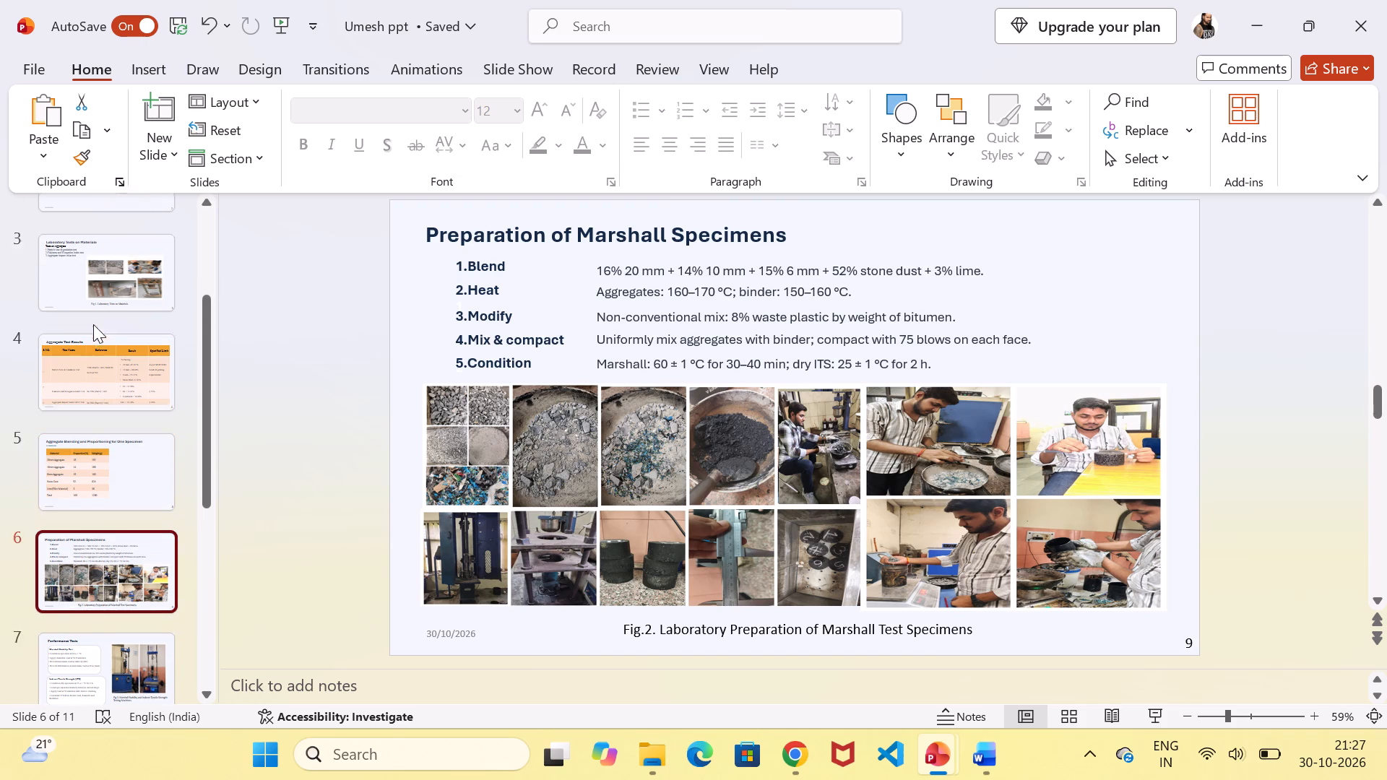
pyautogui.scroll(3, 93, 324)
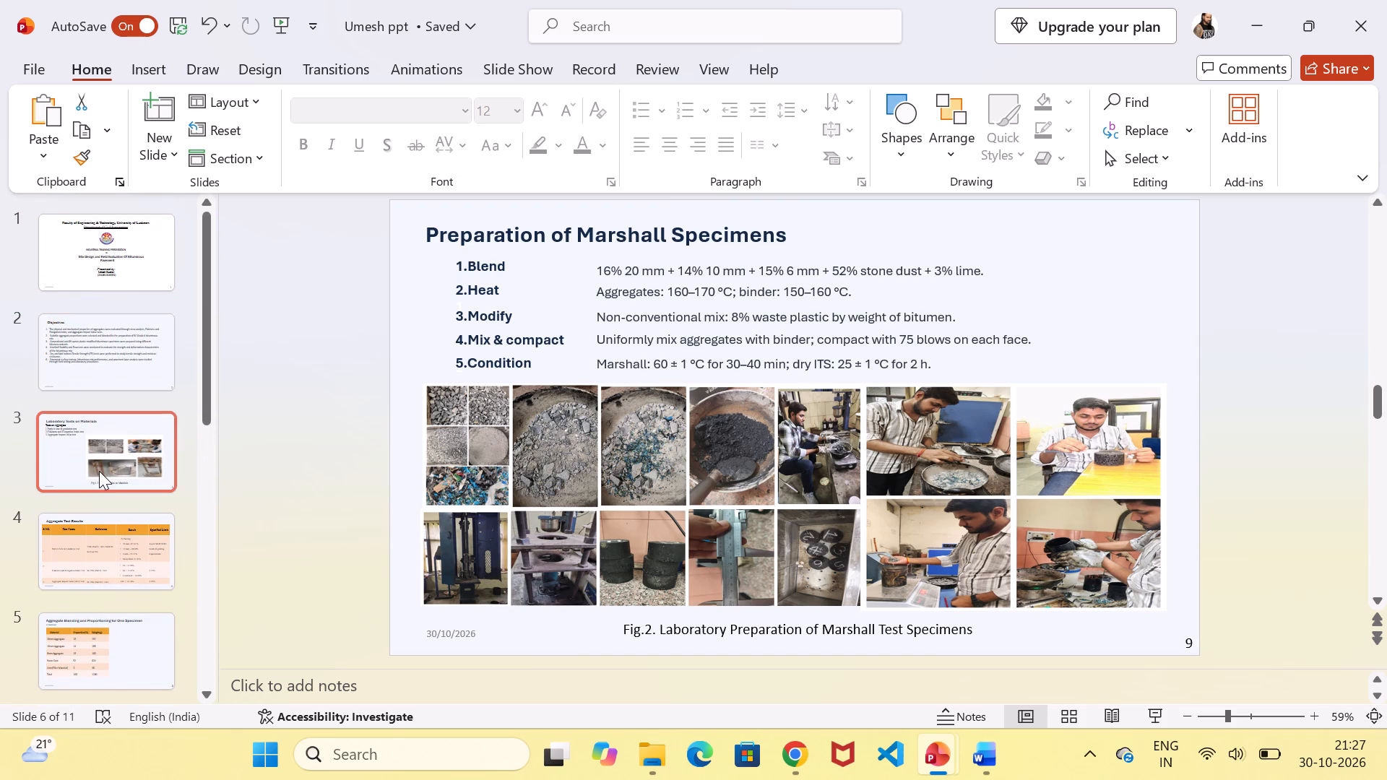
pyautogui.click(99, 471)
pyautogui.click(138, 239)
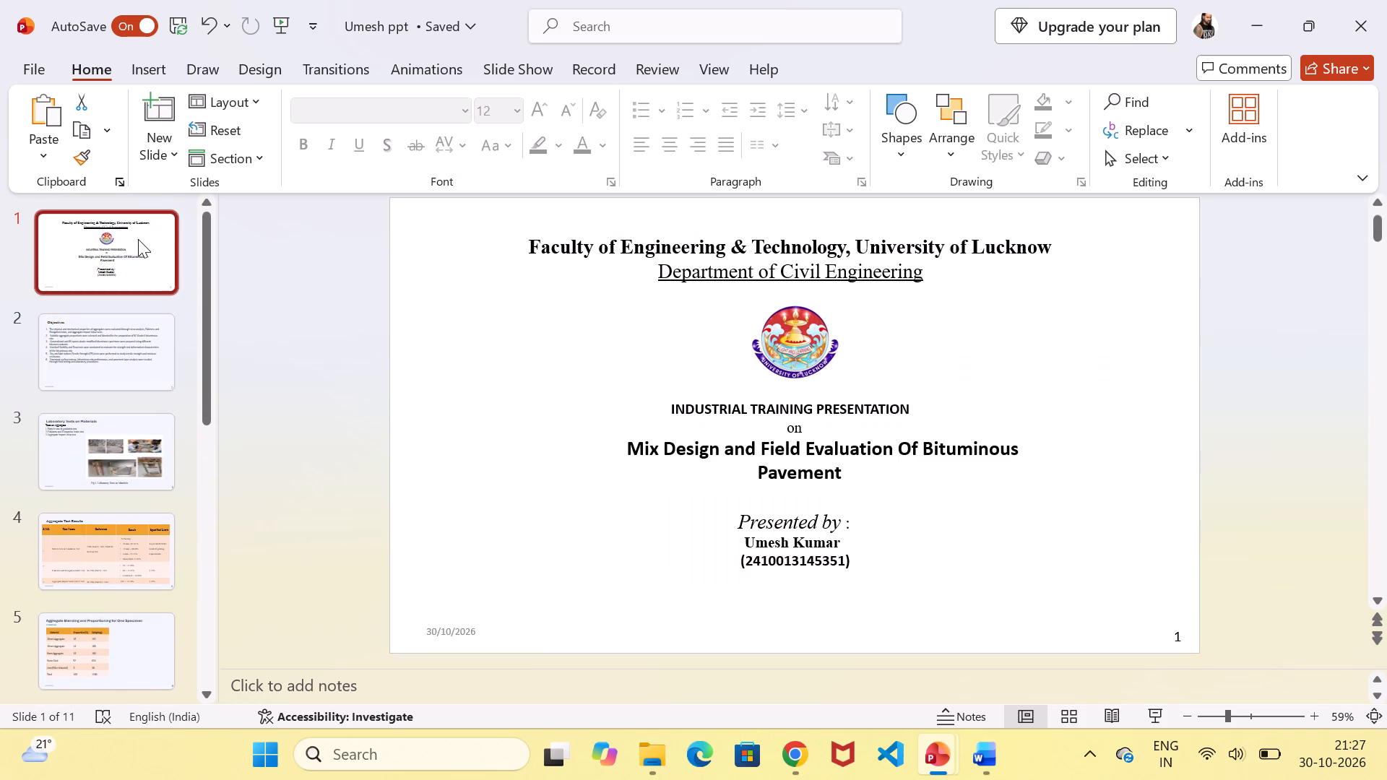
pyautogui.hscroll(-6, 434, 344)
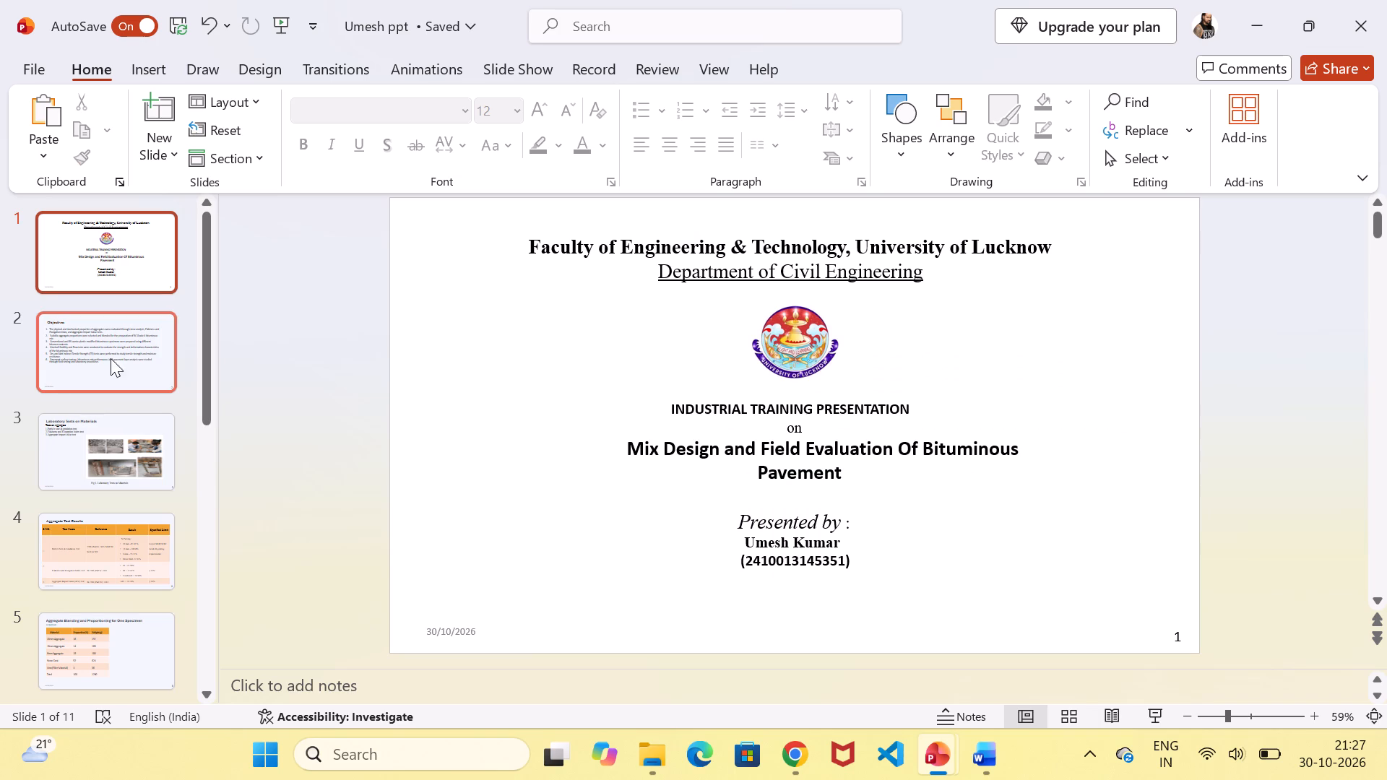
pyautogui.click(124, 341)
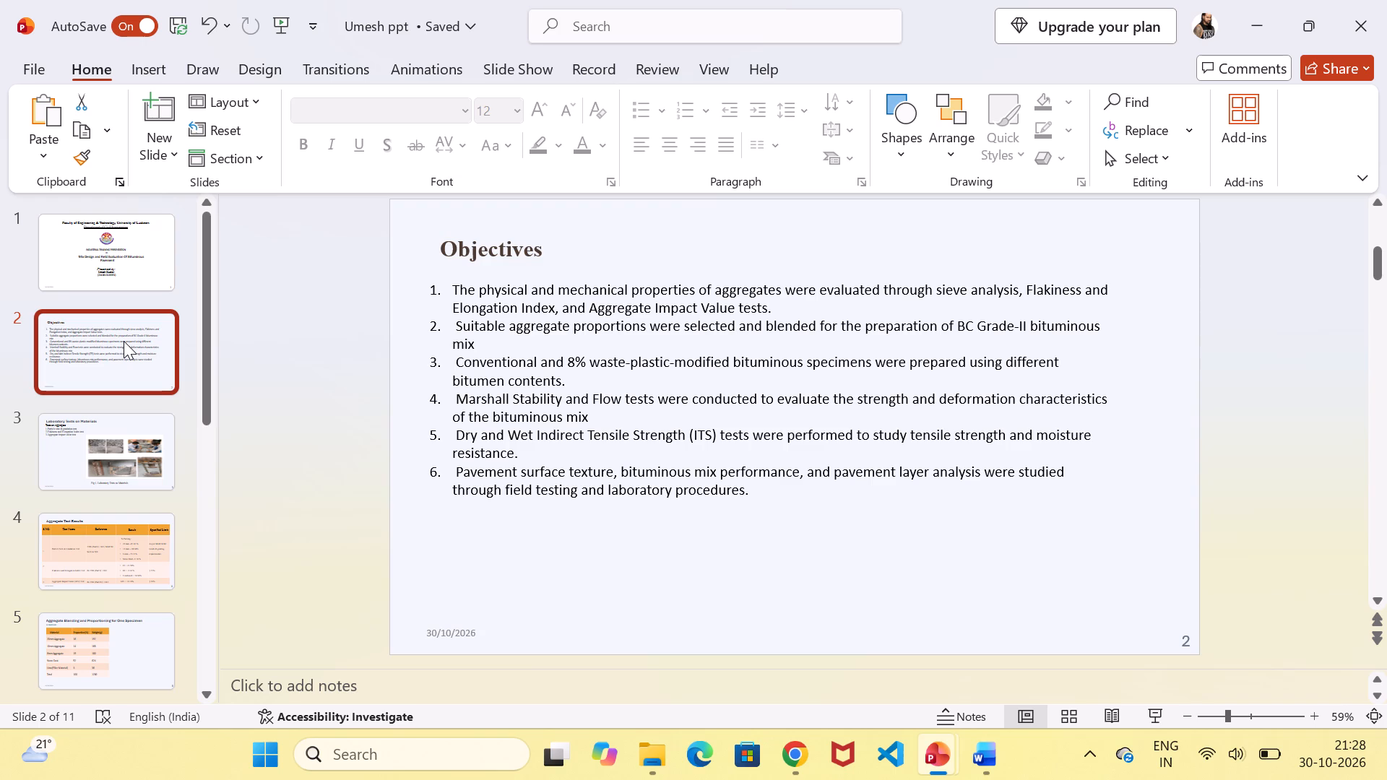
pyautogui.scroll(-5, 124, 341)
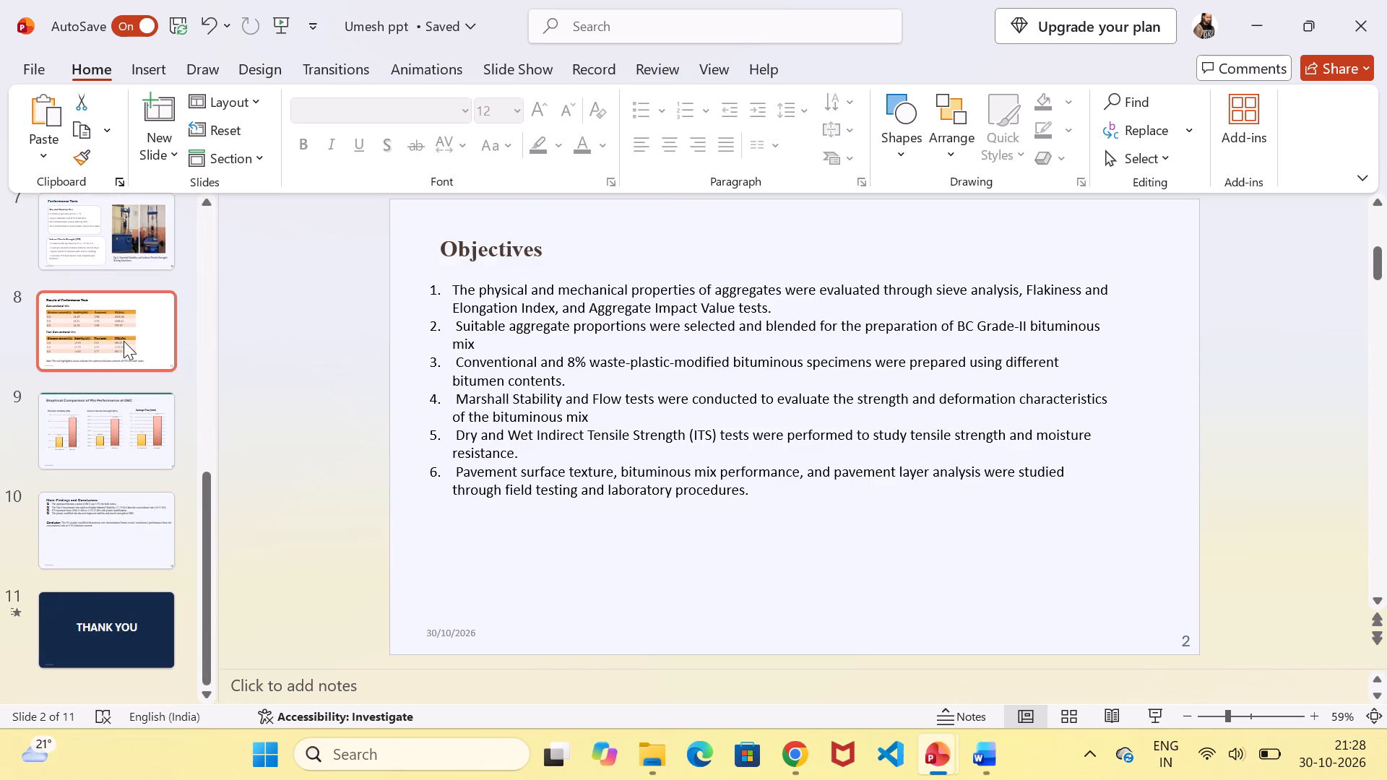
pyautogui.click(74, 565)
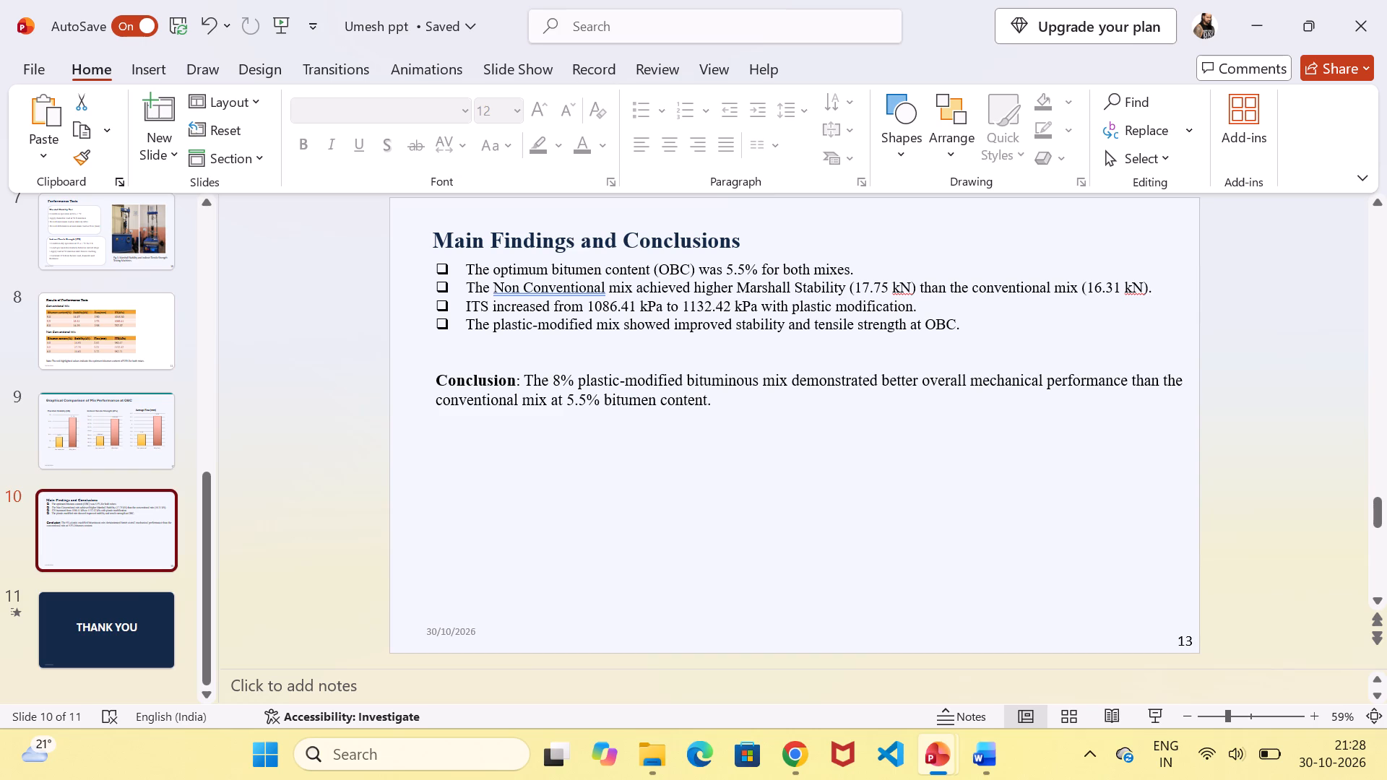
pyautogui.click(113, 412)
pyautogui.click(121, 517)
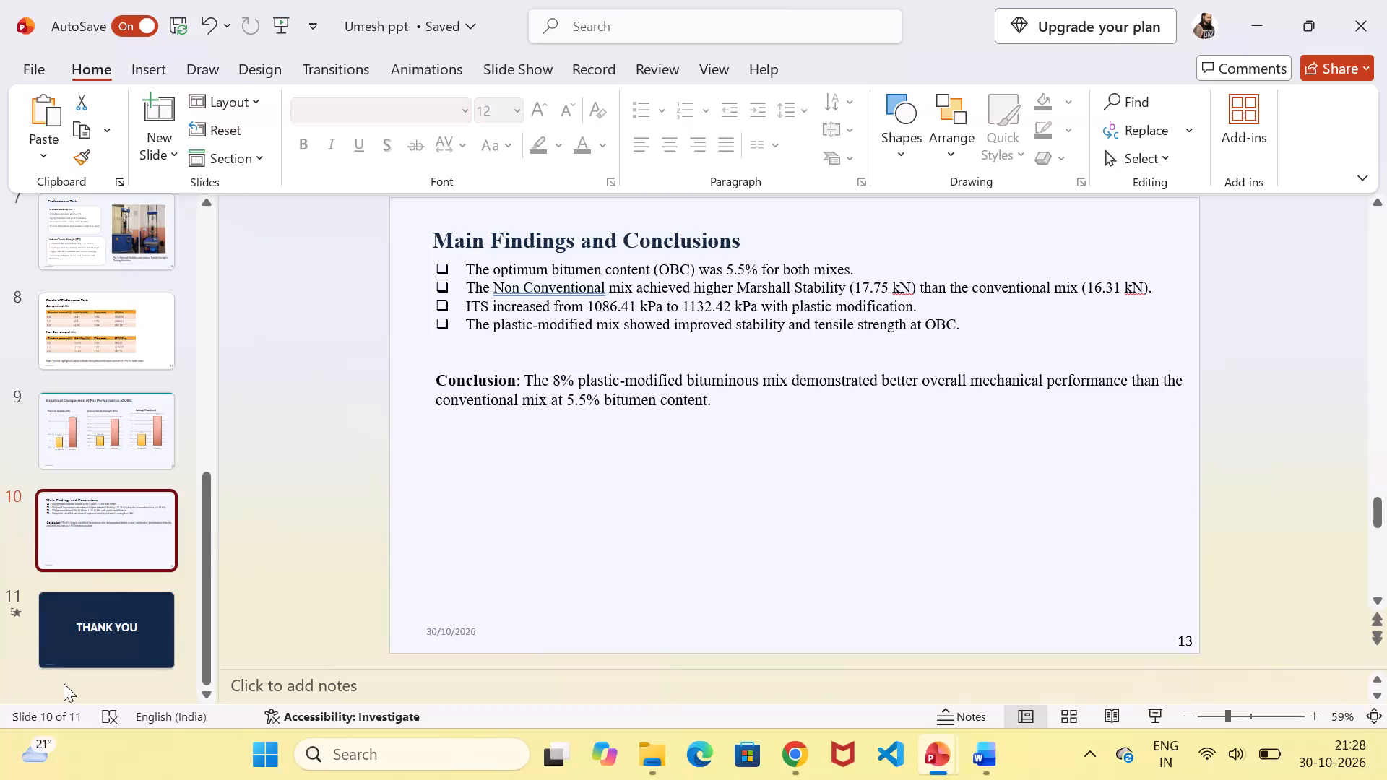
# Set the Thank You slide's transition to None.
pyautogui.click(95, 659)
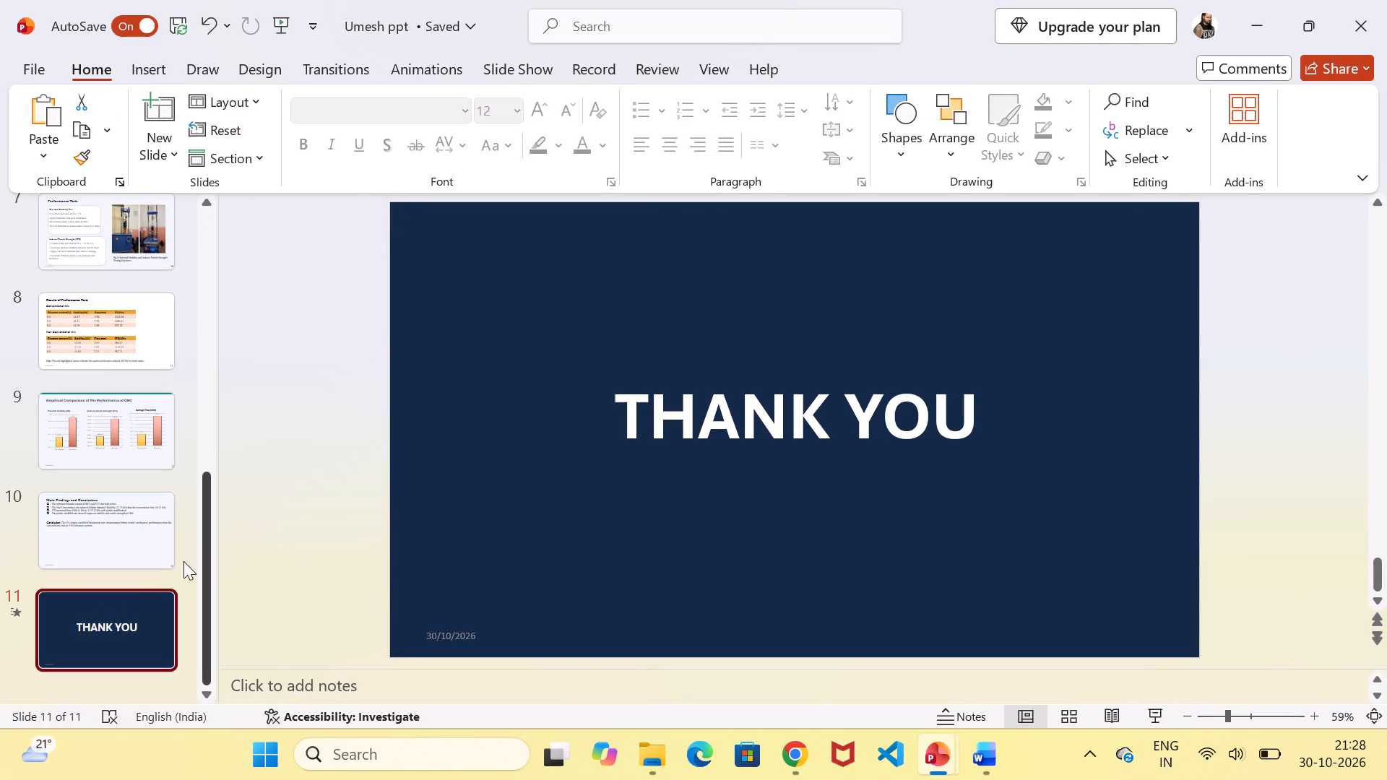
pyautogui.click(322, 64)
pyautogui.click(142, 120)
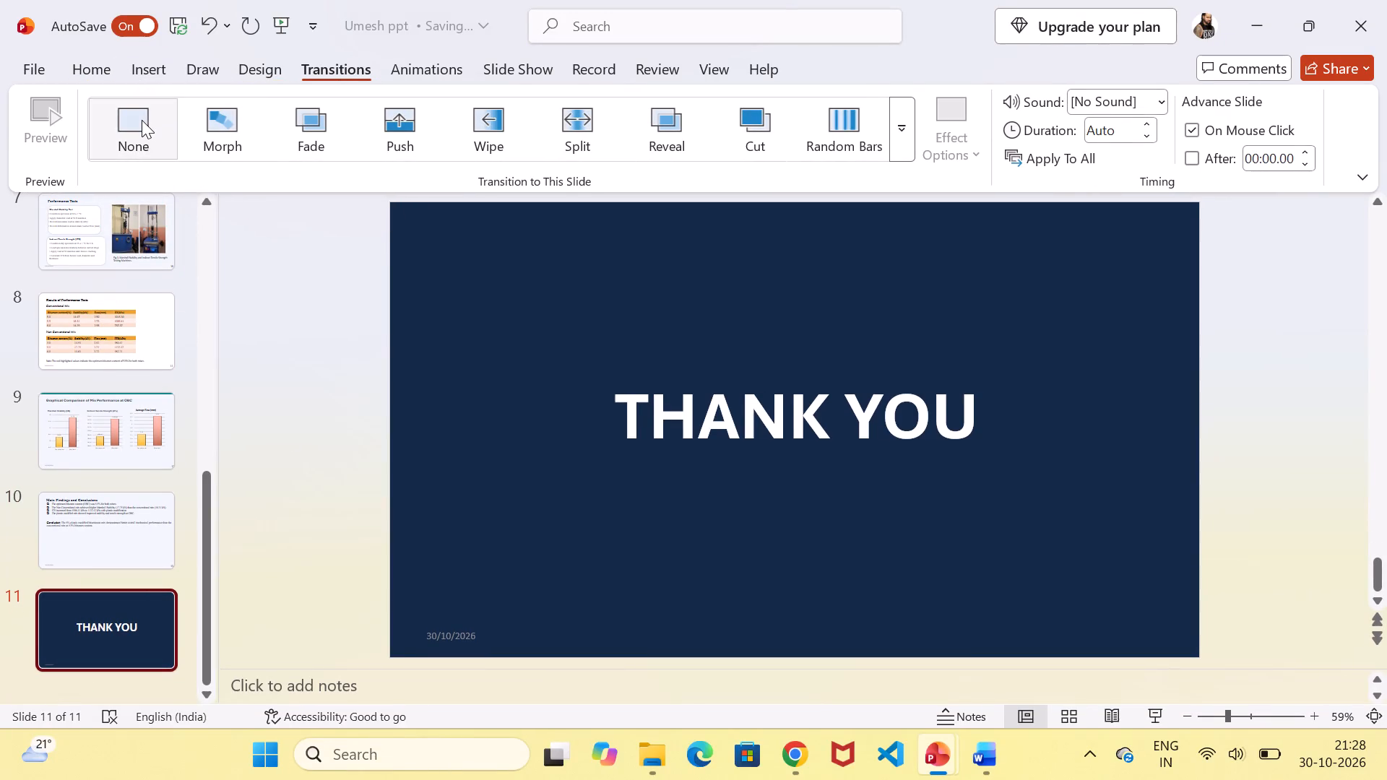
pyautogui.click(151, 500)
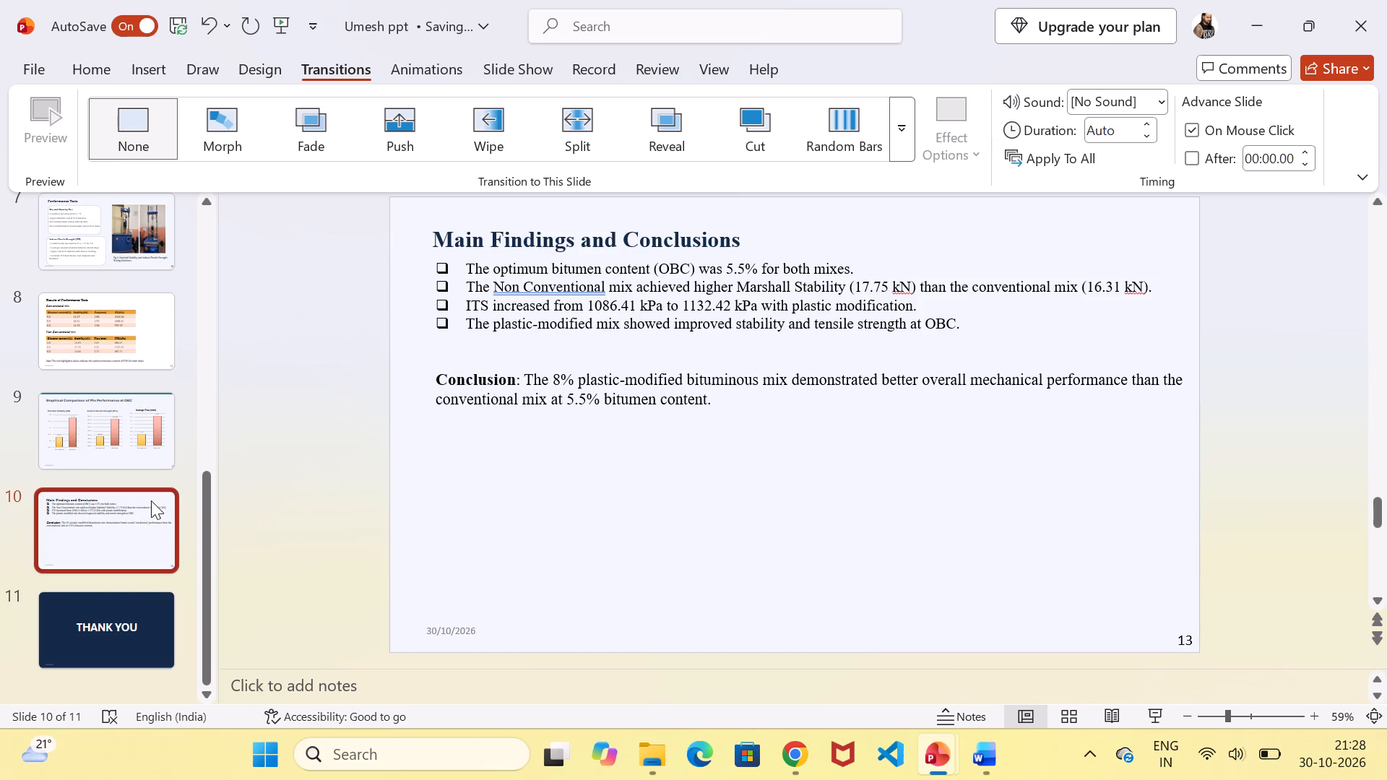
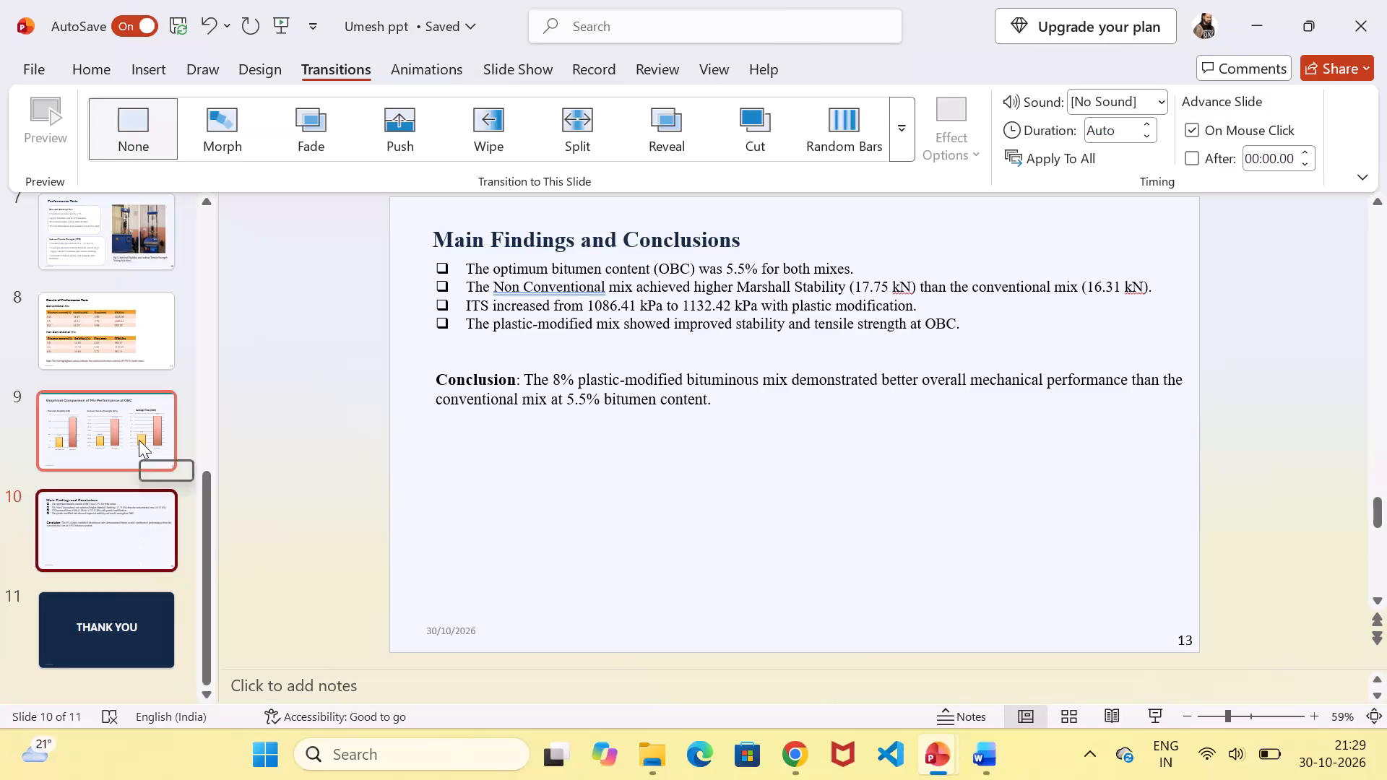
# Insert a new blank slide after the Graphical Comparison of Mix Performance at OBC slide.
pyautogui.click(139, 440)
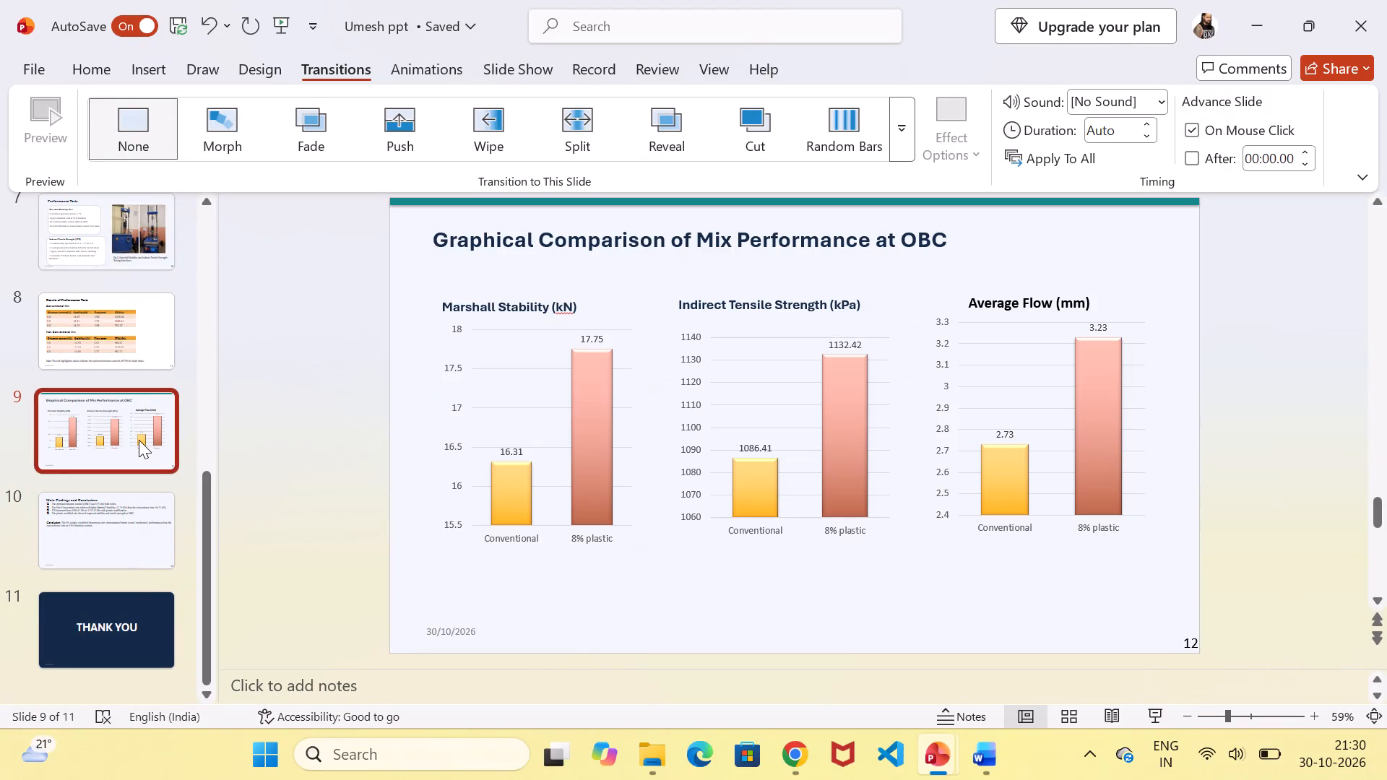
pyautogui.press('Return')
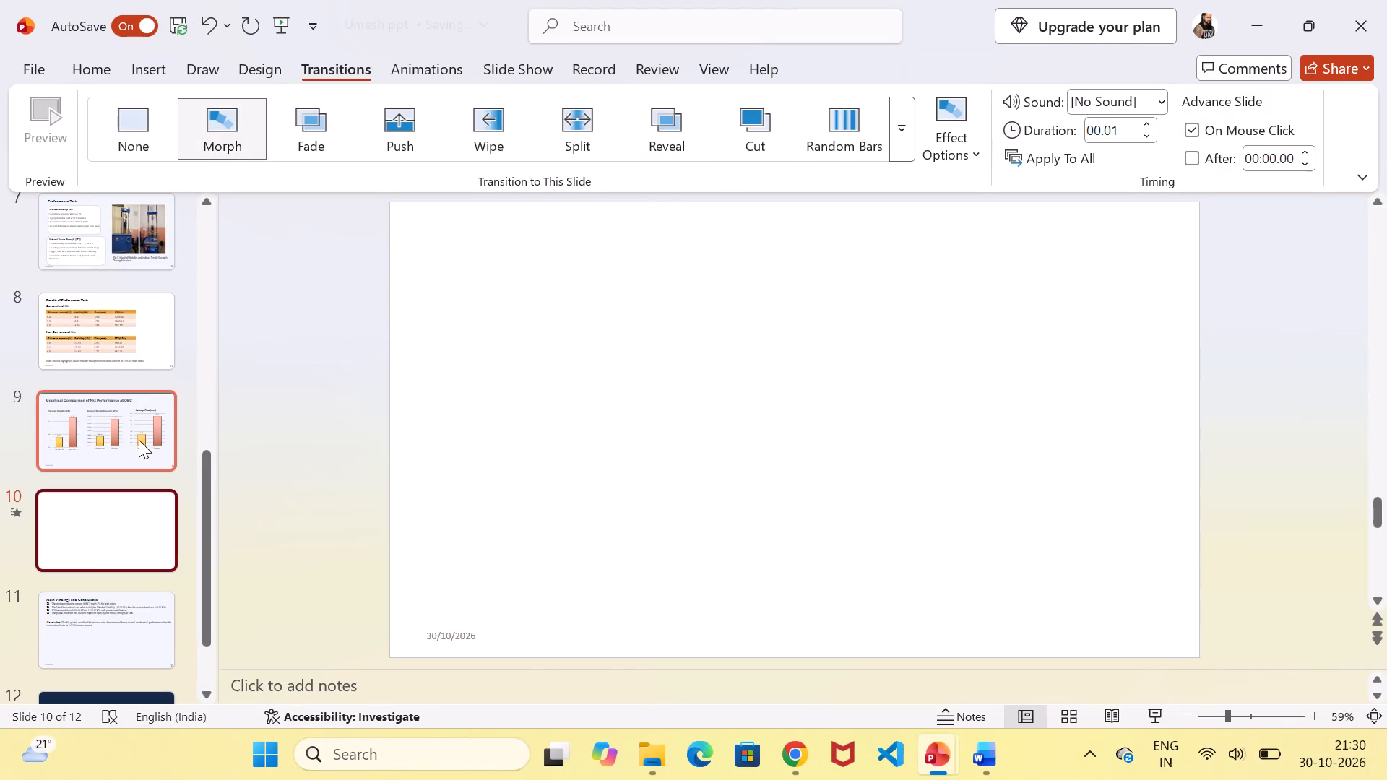
# Set the transition of the new blank slide before Main Findings and Conclusions to None.
pyautogui.click(93, 555)
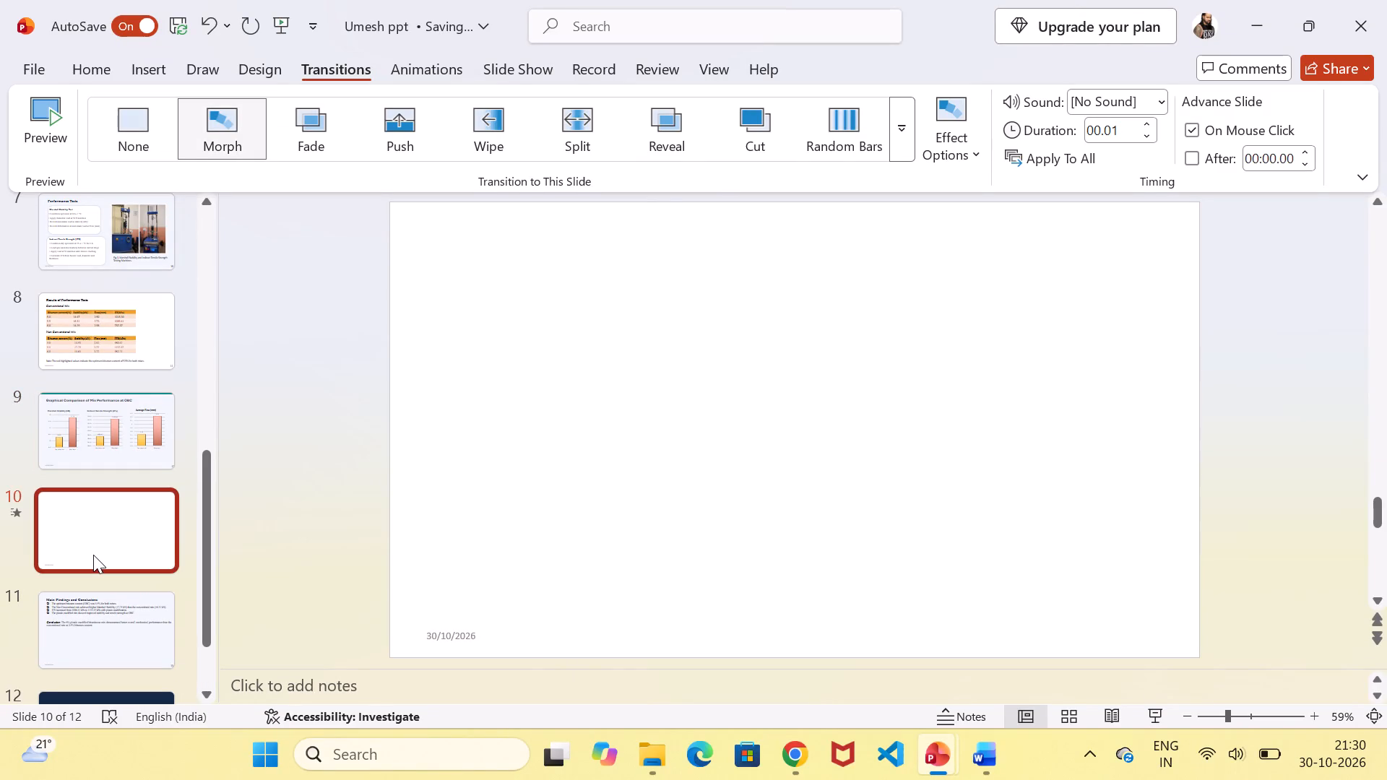
pyautogui.click(144, 126)
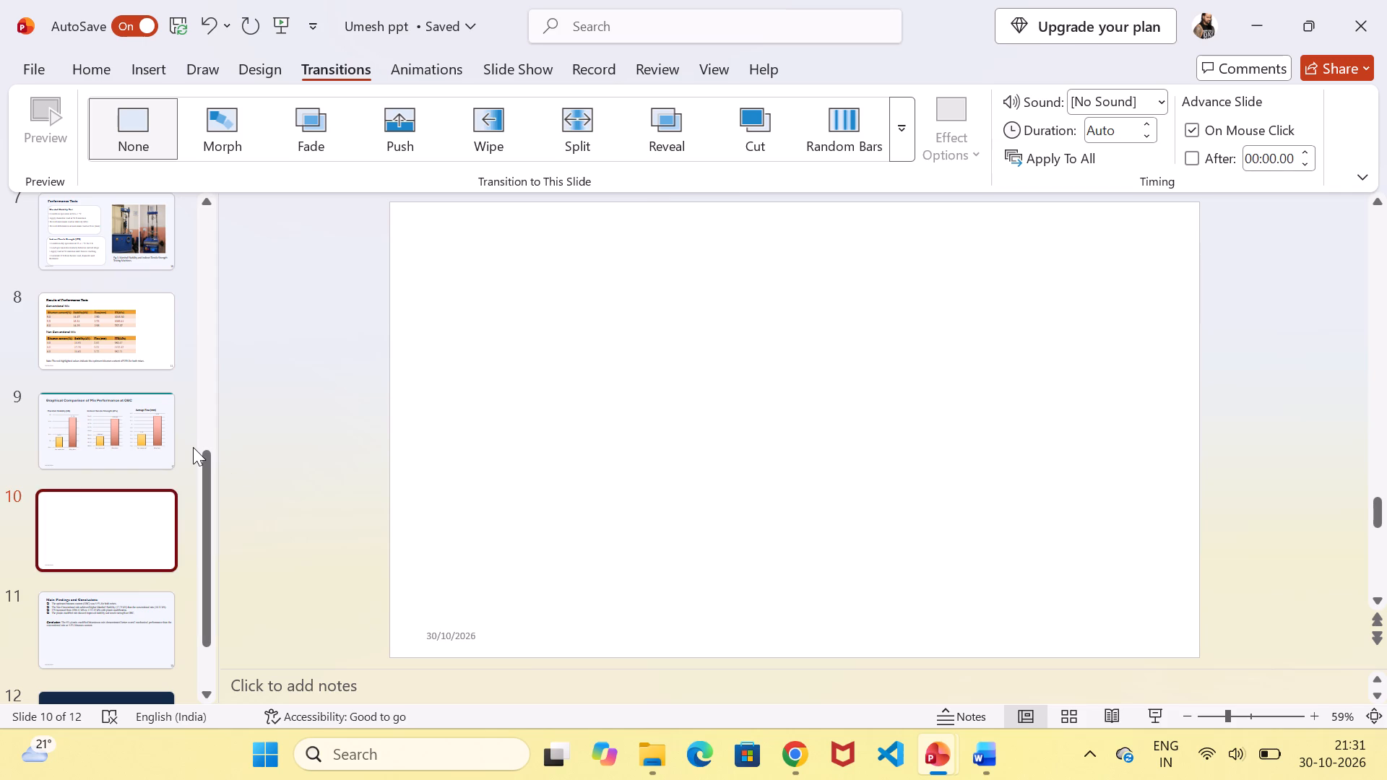
pyautogui.moveTo(202, 455); pyautogui.dragTo(212, 779)
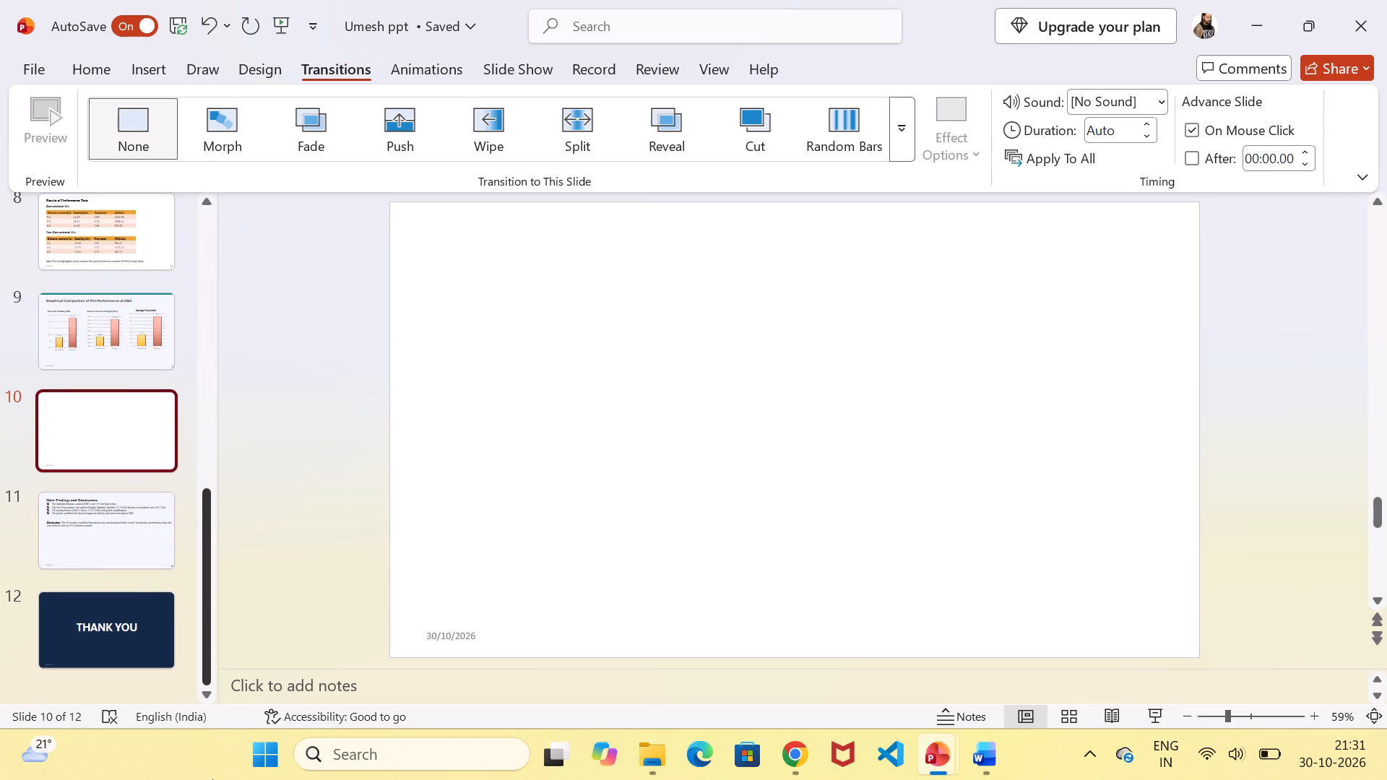
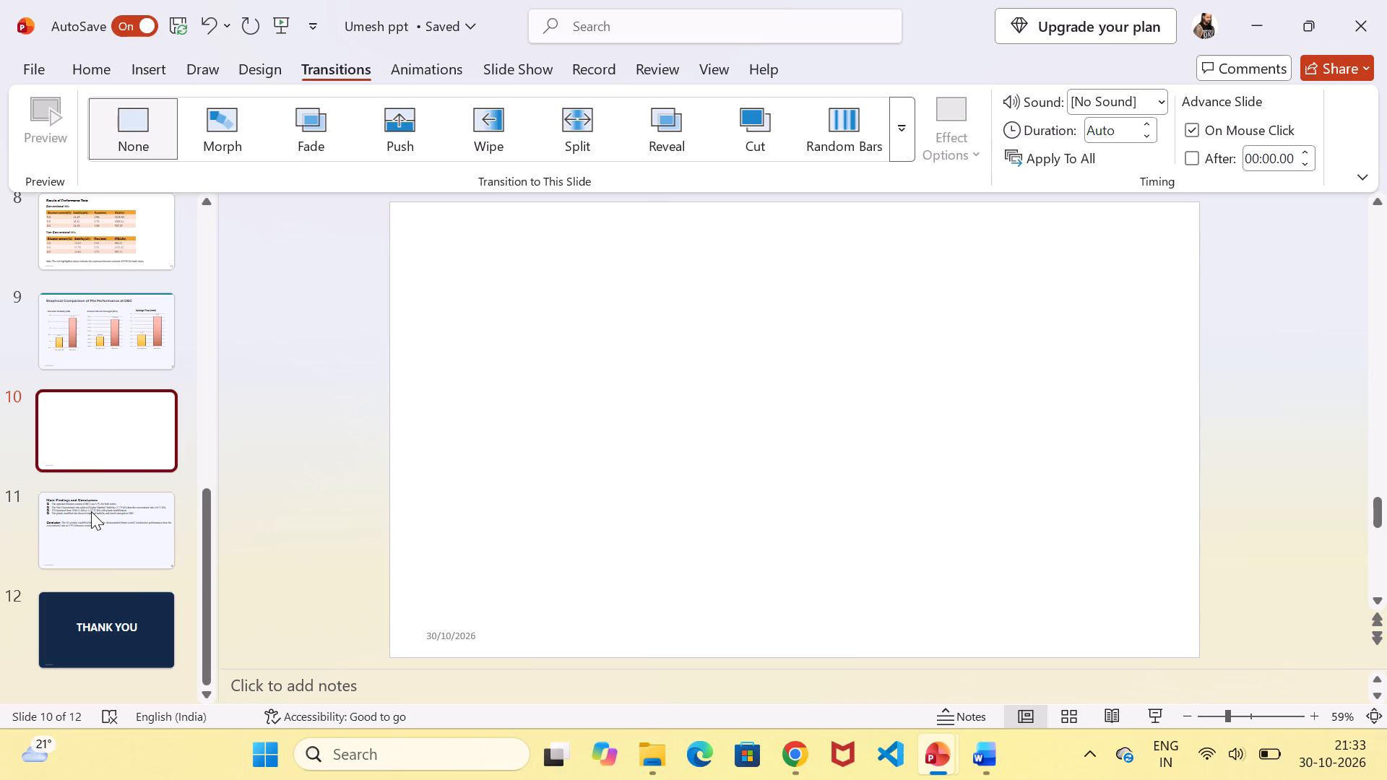
# Review the slides from Main Findings and Conclusions back to the title slide, and forward to Aggregate Blending and Proportioning for One Specimen.
pyautogui.click(145, 553)
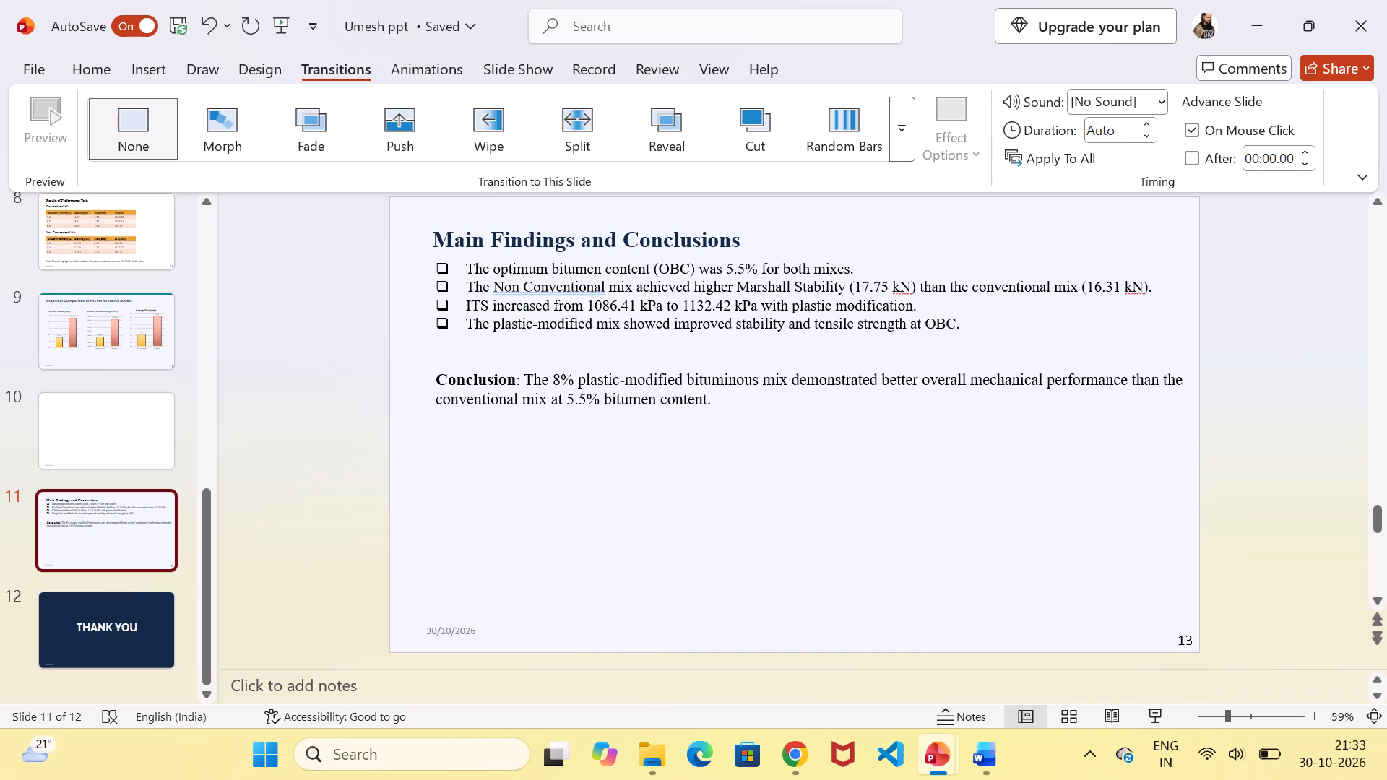
pyautogui.scroll(4, 513, 493)
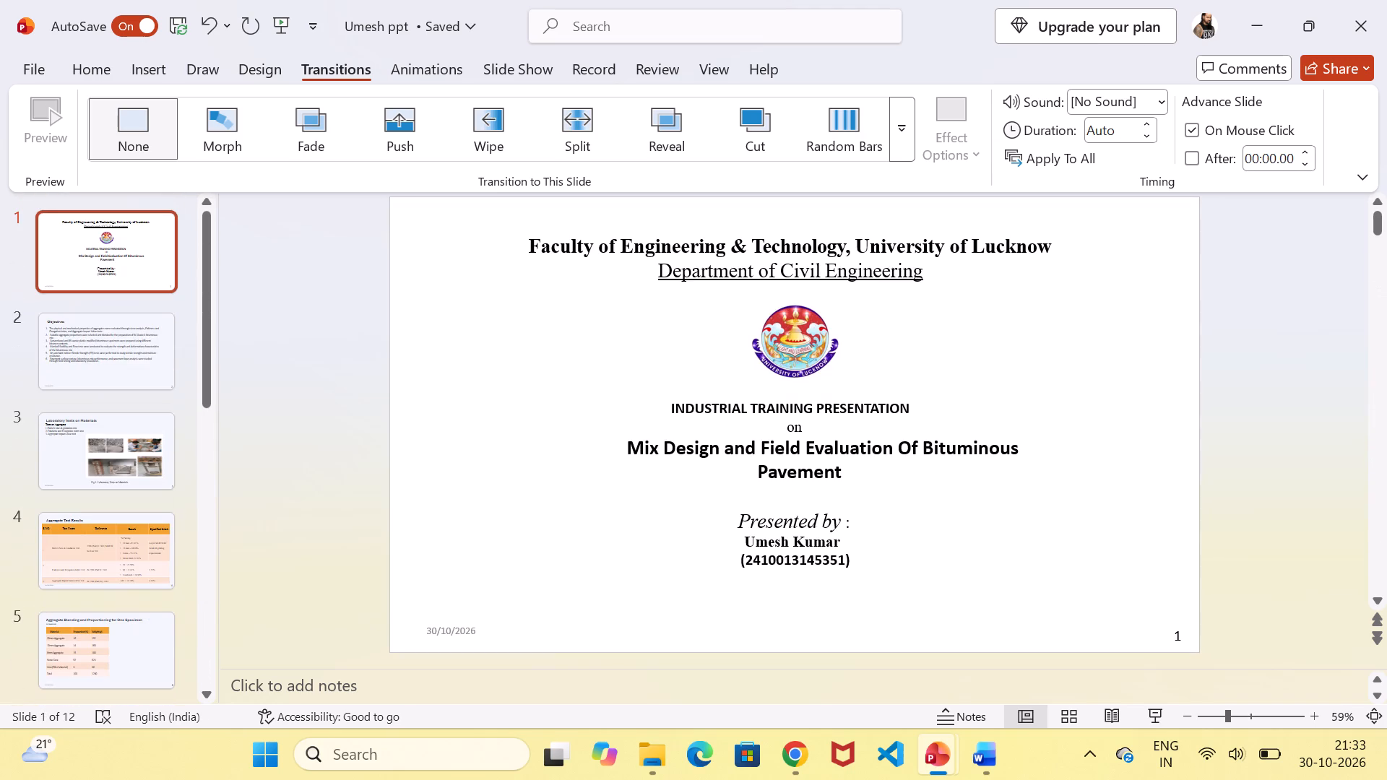
pyautogui.scroll(1, 513, 493)
pyautogui.scroll(-2, 513, 493)
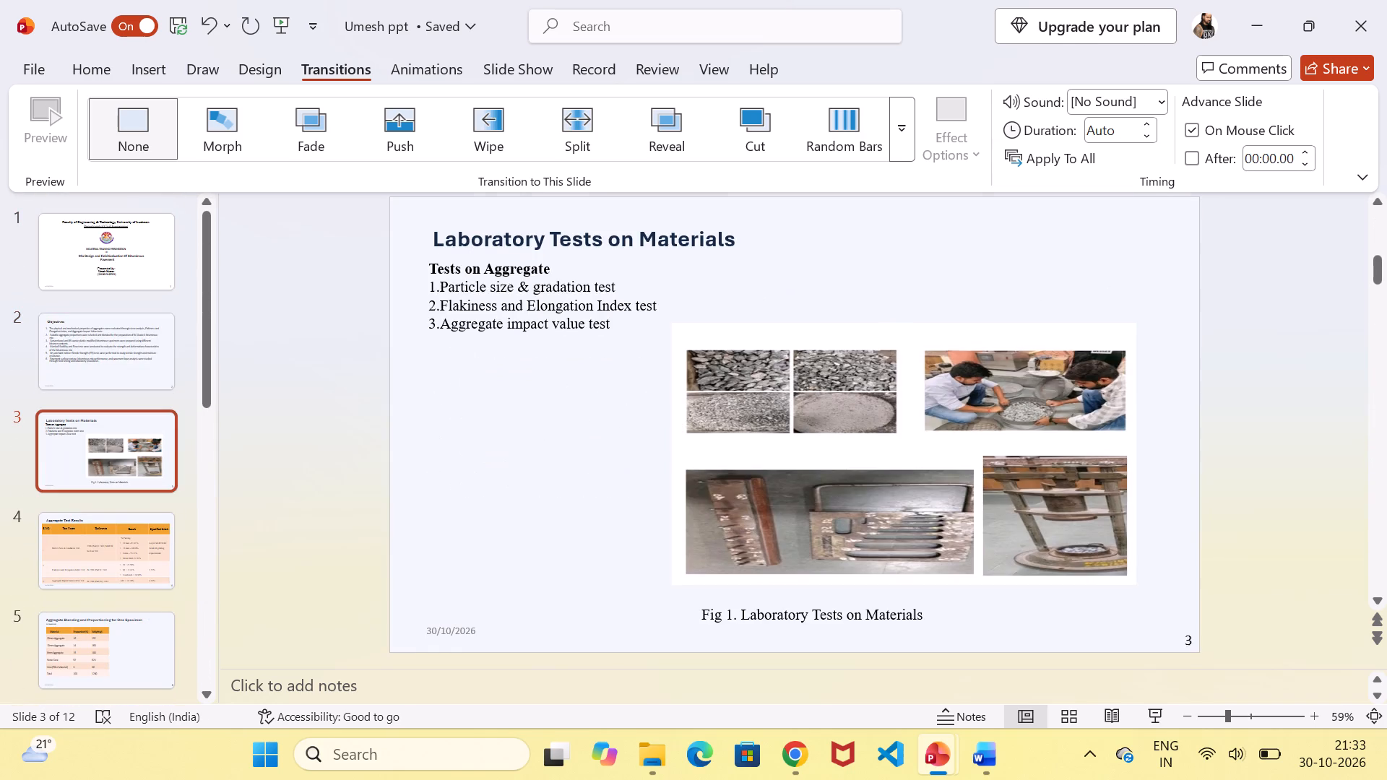
pyautogui.scroll(-2, 513, 493)
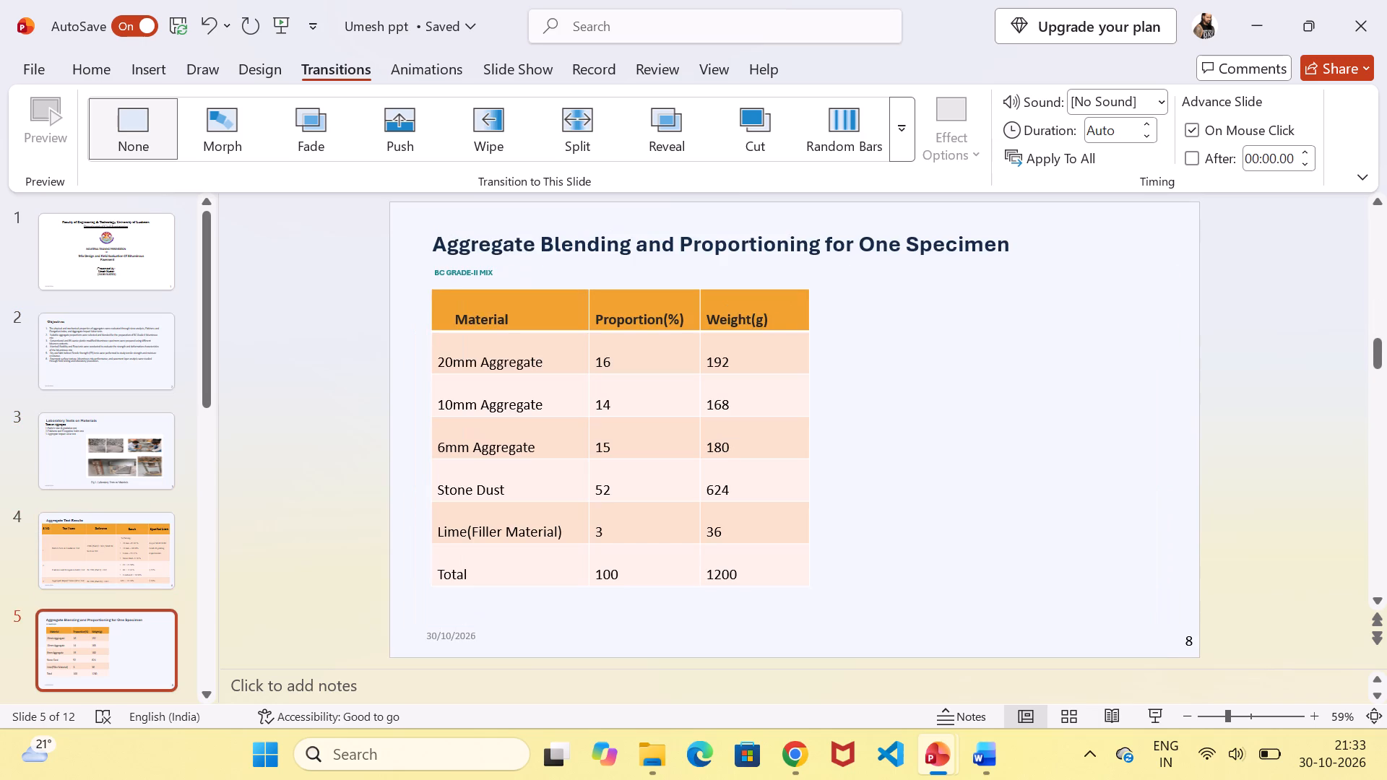